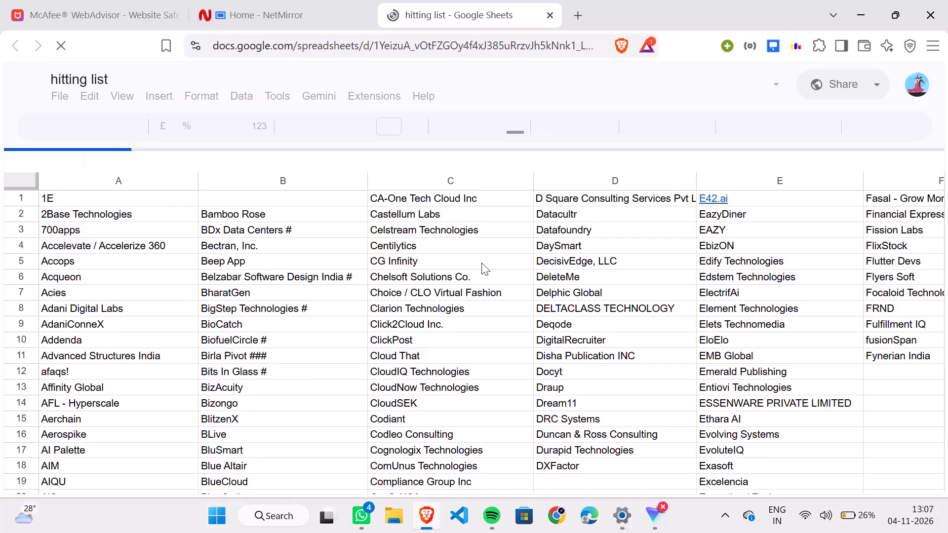
Acknowledge the signed-in account notice on the hitting list spreadsheet.
scroll(352, 360, down, 1)
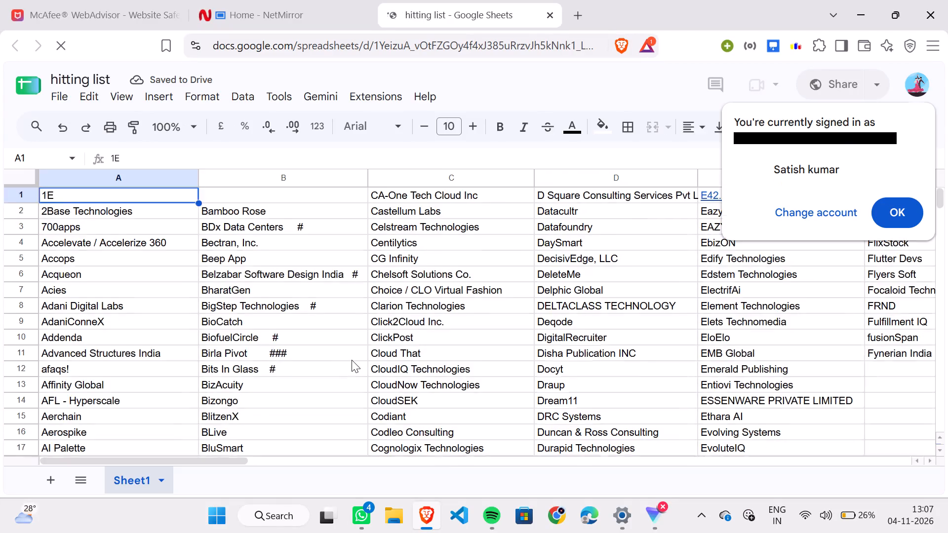
scroll(352, 360, down, 2)
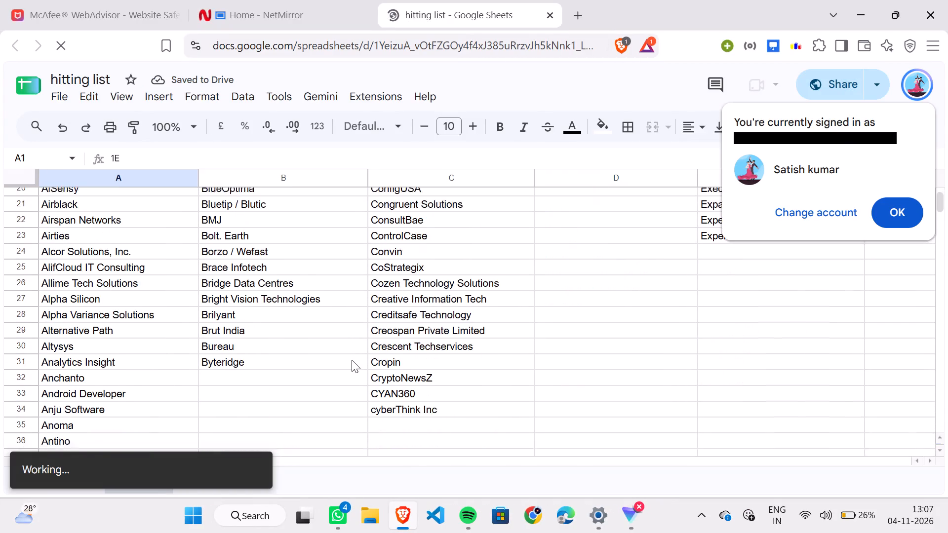
click(895, 212)
Look through the company names in the hitting list, from column A across to columns T–Z.
scroll(591, 265, down, 2)
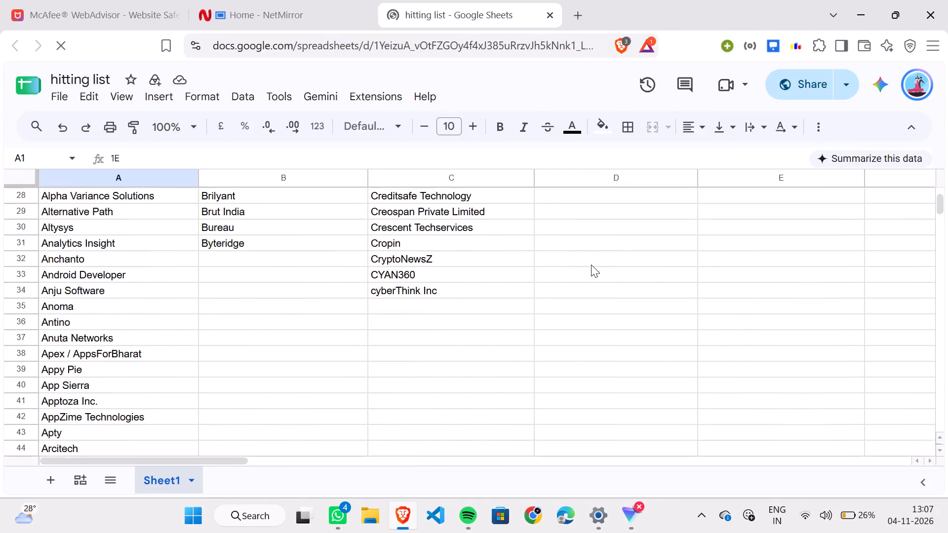
scroll(591, 265, down, 4)
scroll(591, 265, up, 3)
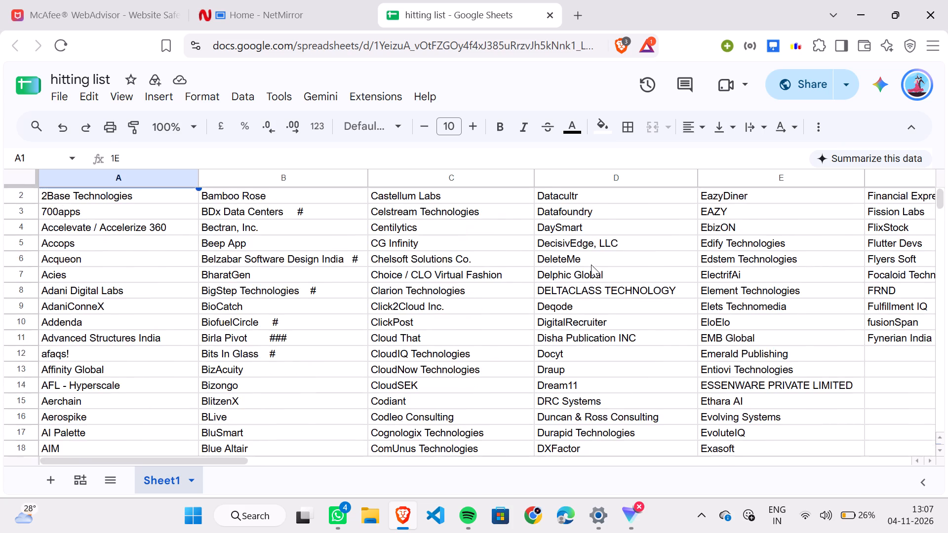
scroll(591, 265, up, 3)
scroll(591, 265, left, 15)
scroll(591, 265, left, 9)
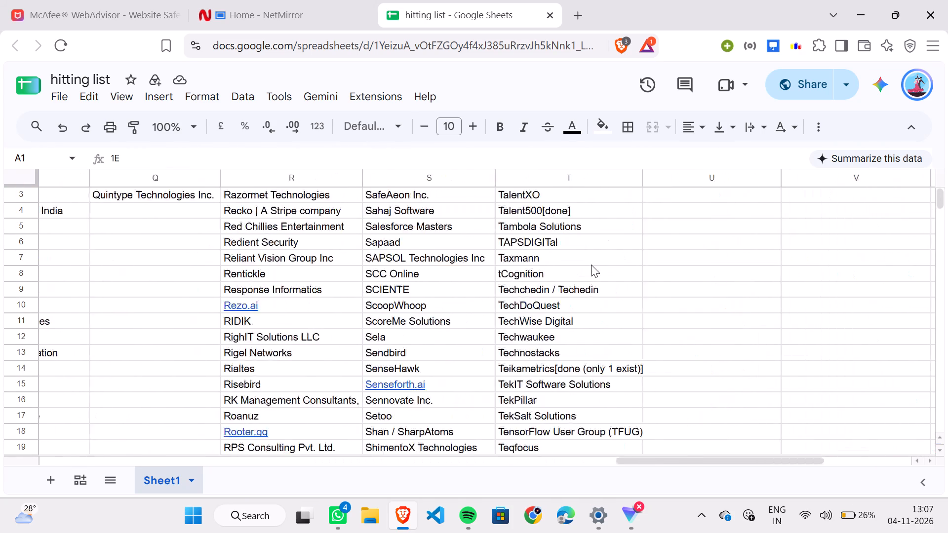
scroll(591, 265, left, 7)
scroll(591, 265, down, 3)
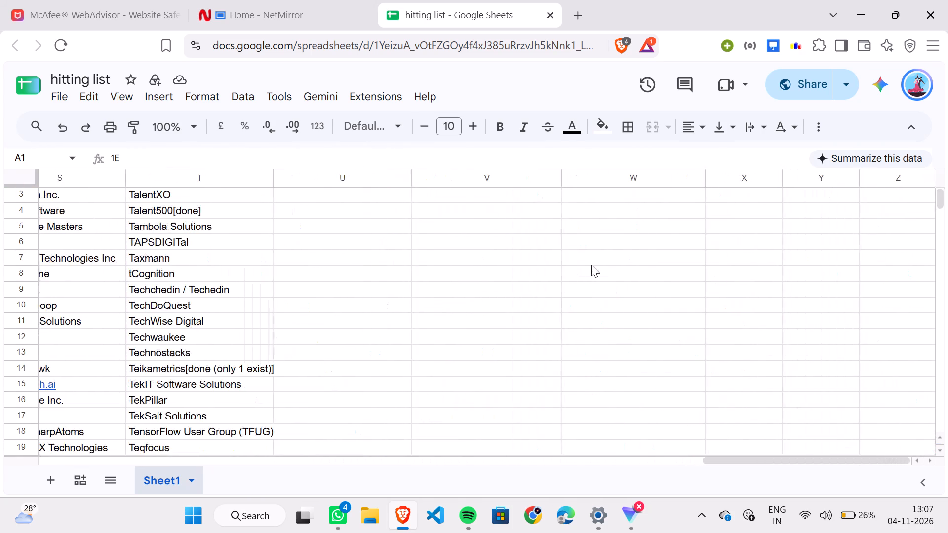
scroll(591, 265, down, 4)
scroll(591, 265, up, 4)
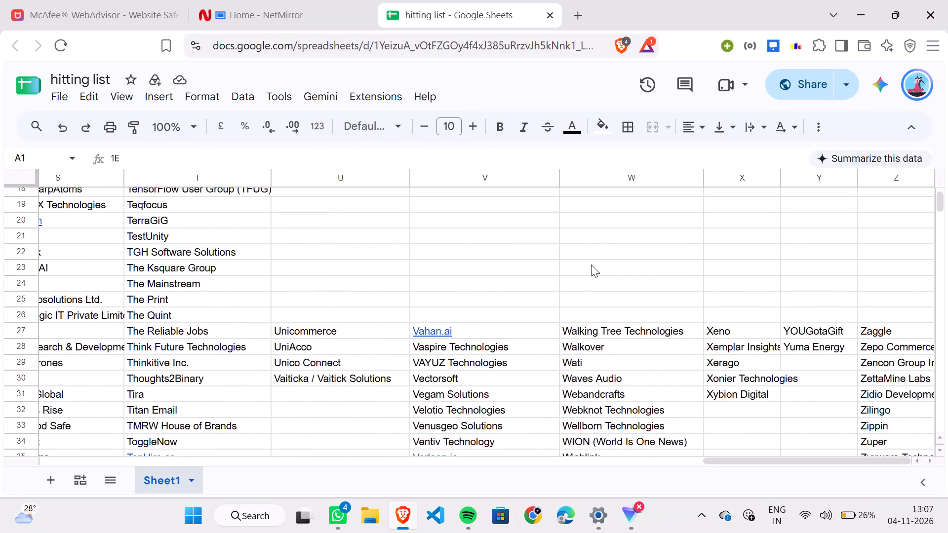
scroll(591, 265, up, 7)
scroll(591, 265, down, 5)
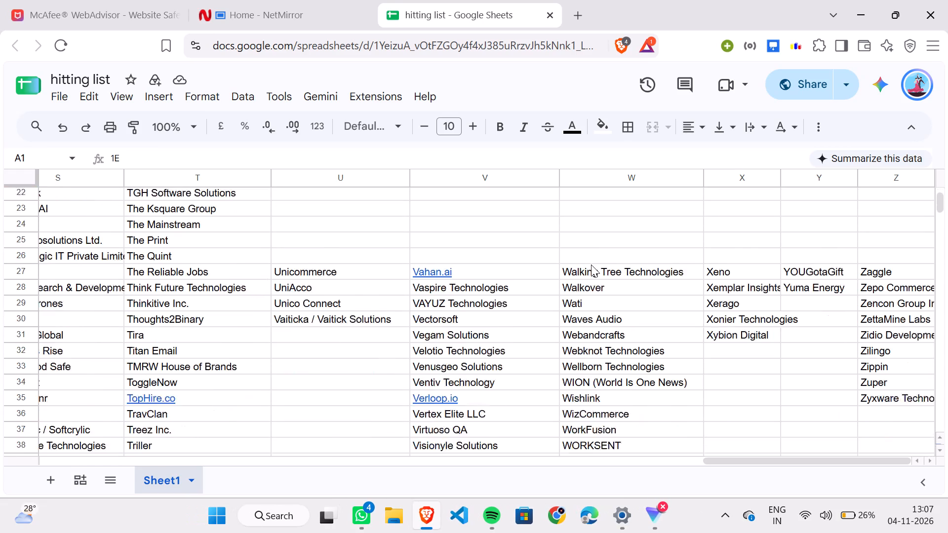
scroll(591, 265, down, 5)
scroll(591, 265, up, 7)
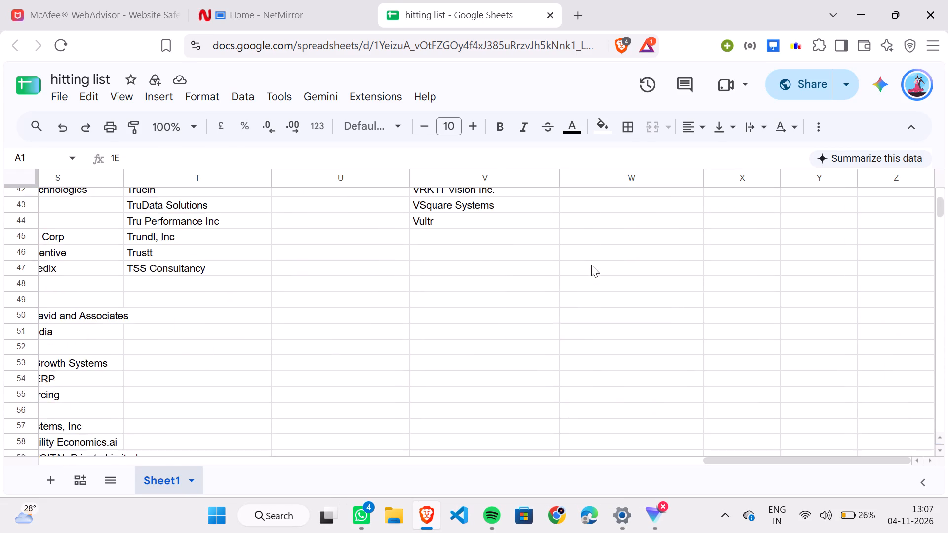
scroll(591, 265, up, 3)
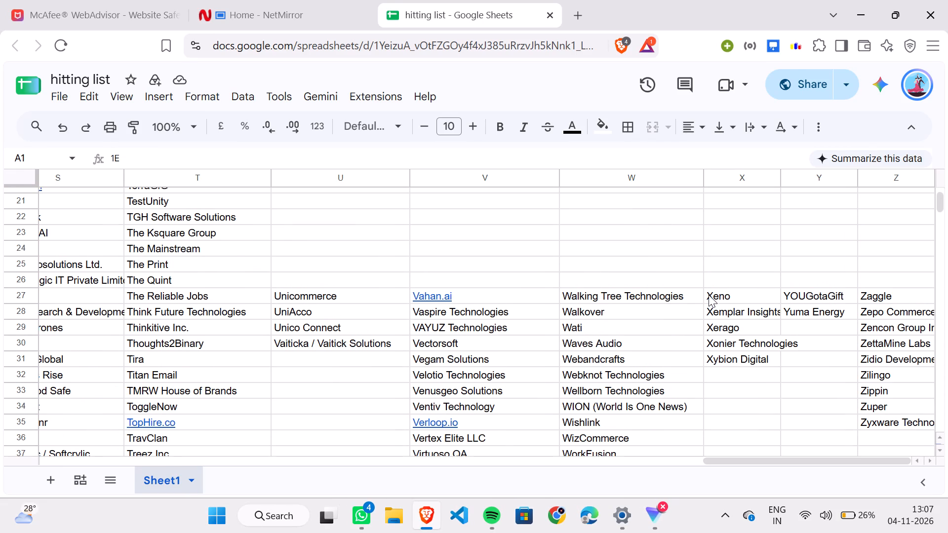
Copy the company name Xeno from cell X27.
drag(709, 295, 726, 297)
right_click(726, 297)
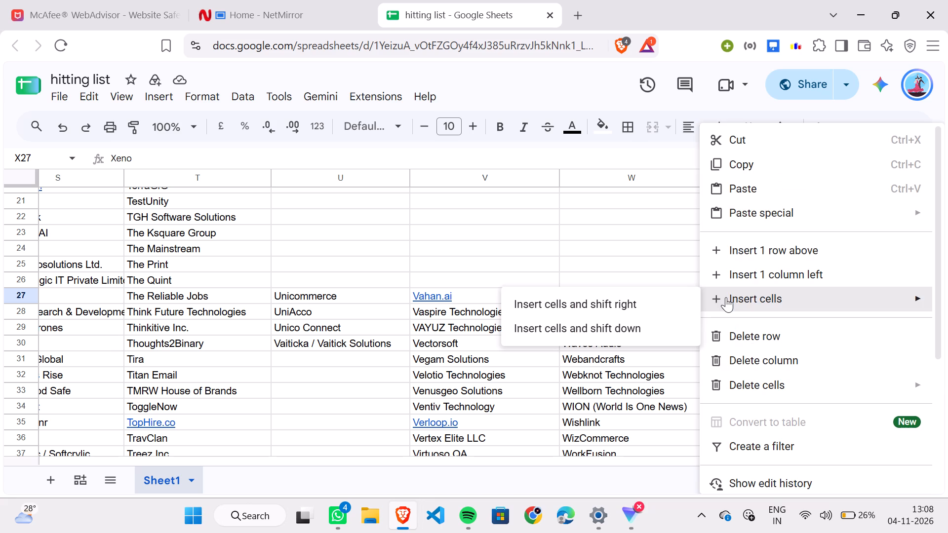
click(742, 165)
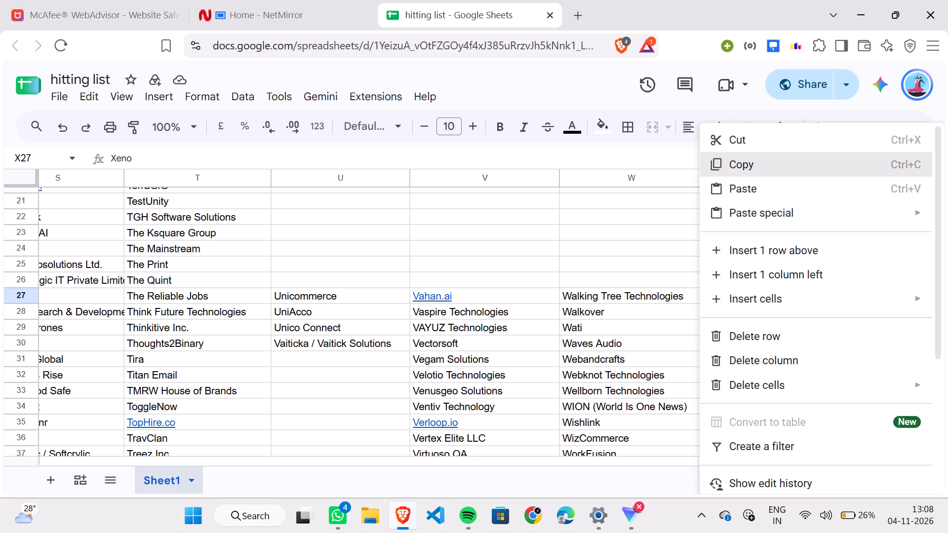
click(740, 295)
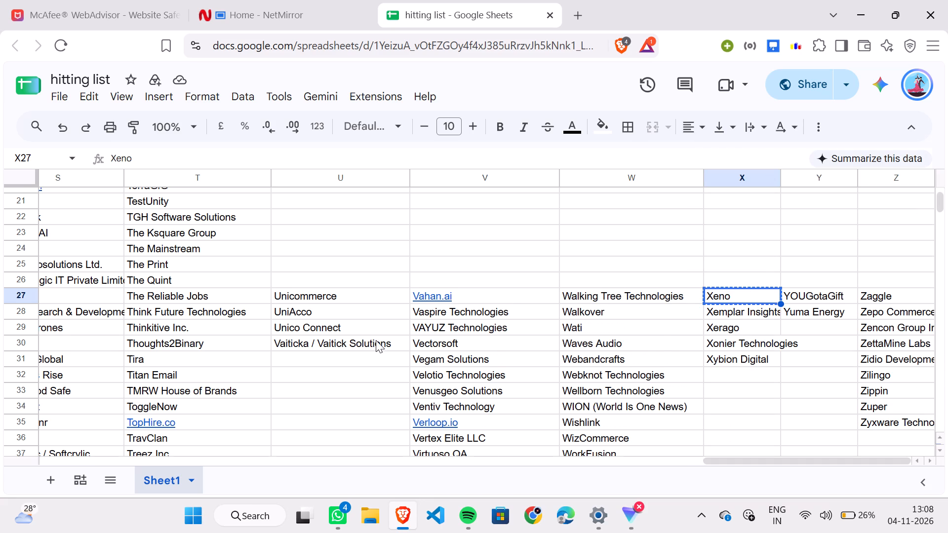
Check the sheet's columns and the rows below the company entries, ending back at the start of column A.
scroll(376, 340, down, 3)
scroll(376, 340, right, 4)
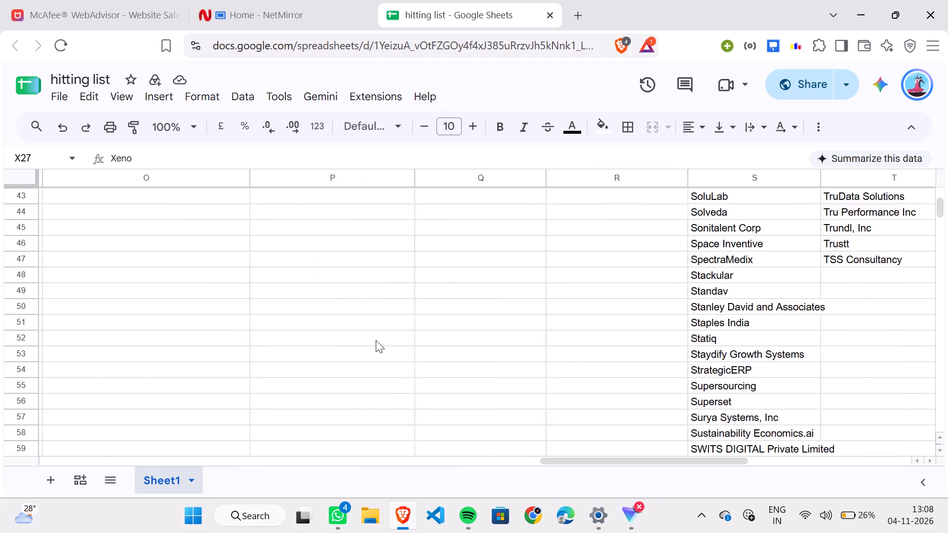
scroll(376, 340, right, 4)
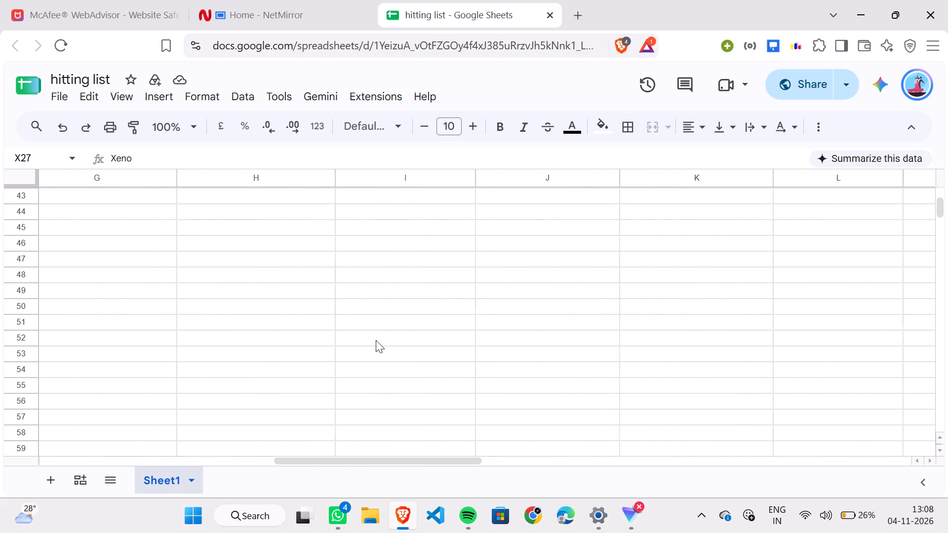
scroll(376, 340, down, 13)
scroll(376, 340, right, 3)
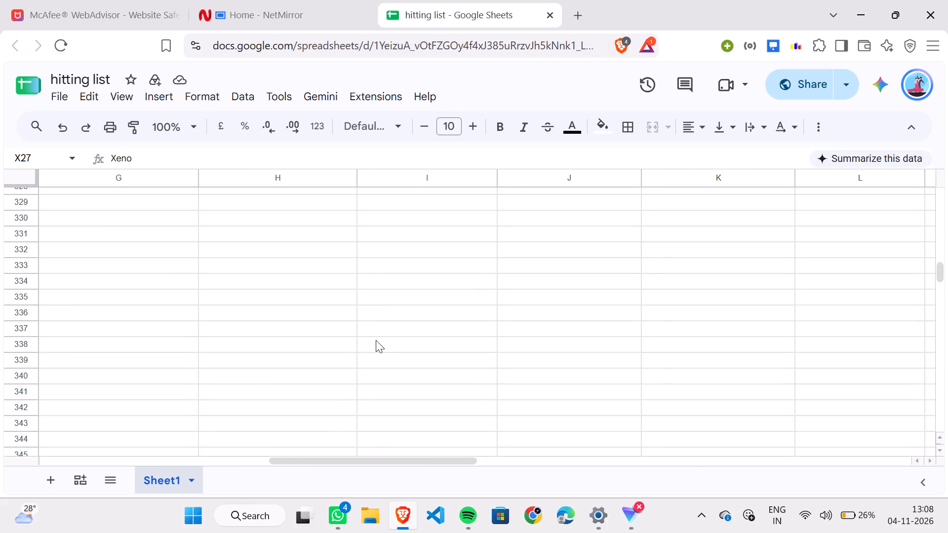
scroll(376, 340, right, 16)
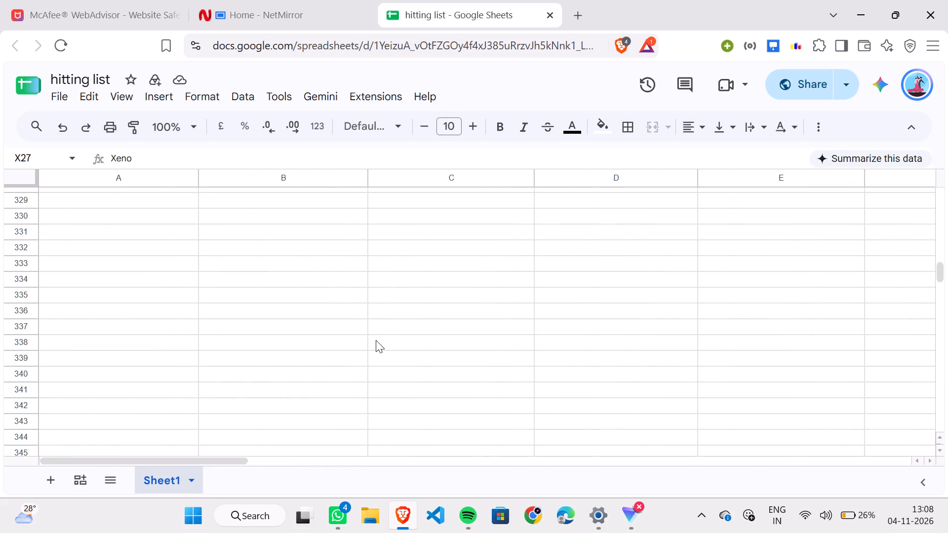
scroll(376, 340, up, 20)
scroll(376, 340, up, 8)
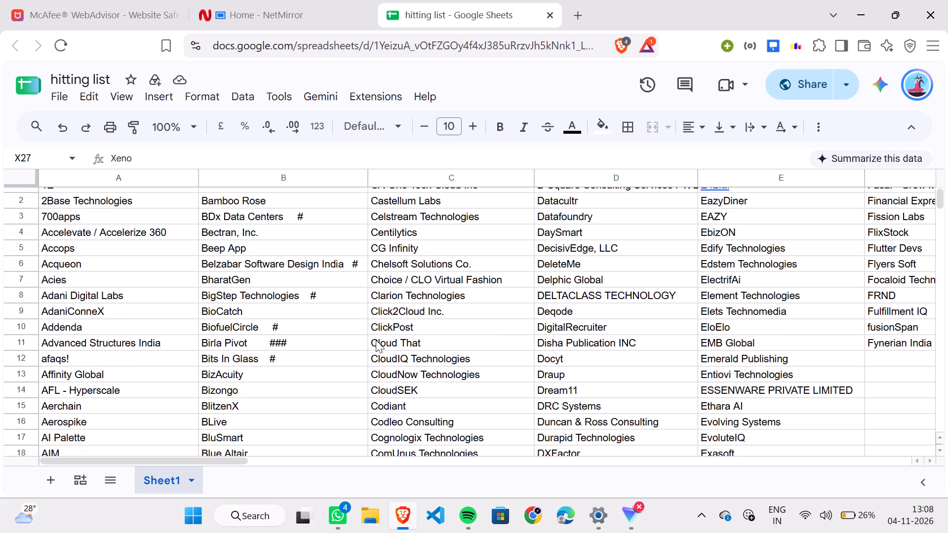
scroll(376, 340, up, 2)
Review the company columns from A through Z and reselect the Xeno entry in cell X27.
scroll(376, 340, left, 2)
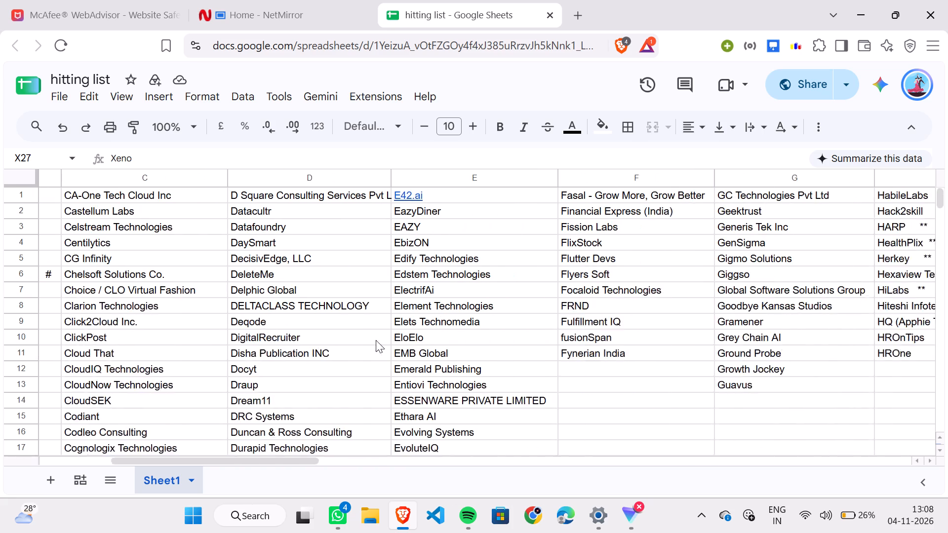
scroll(376, 340, left, 3)
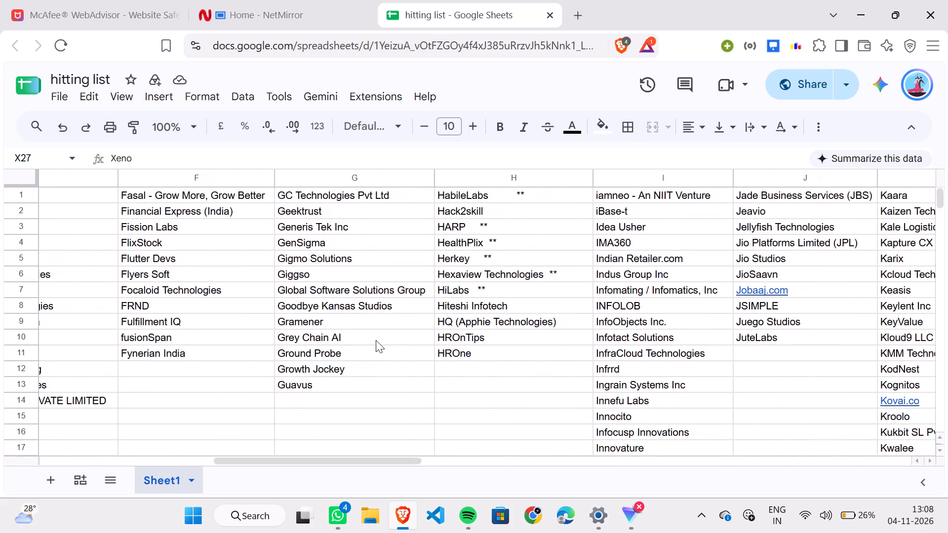
scroll(376, 340, left, 5)
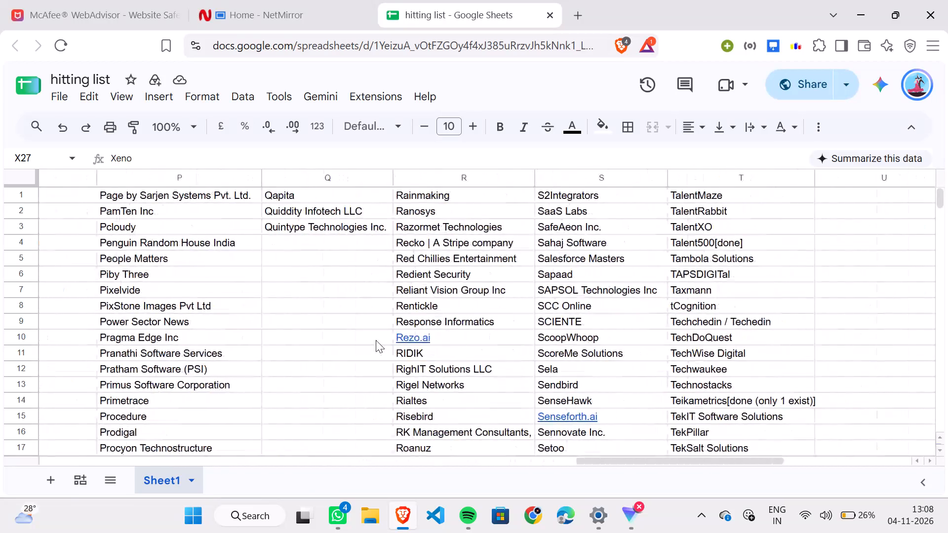
scroll(376, 340, left, 4)
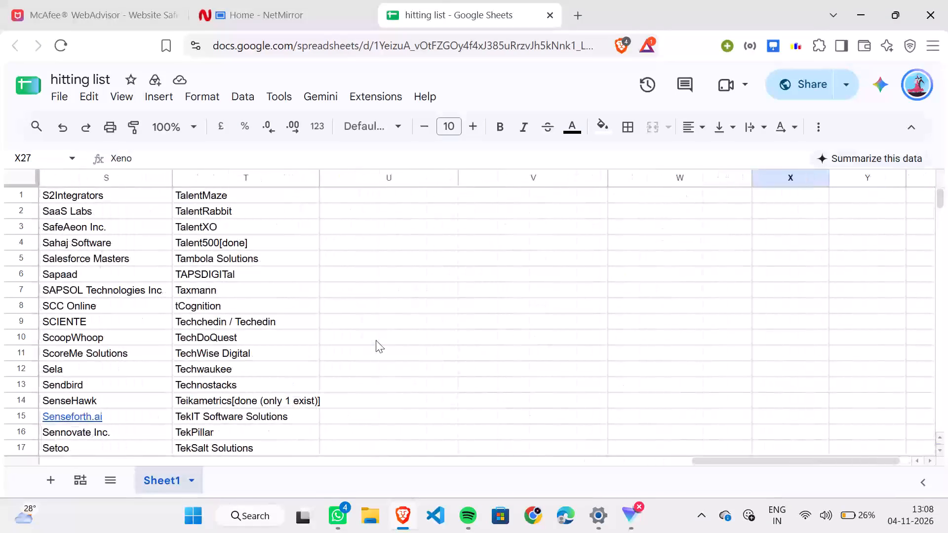
scroll(376, 340, down, 6)
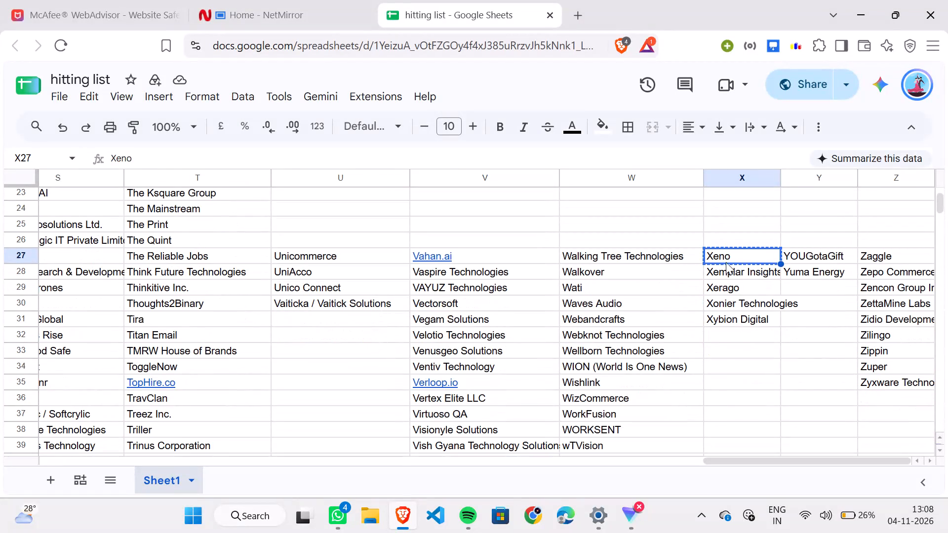
click(747, 255)
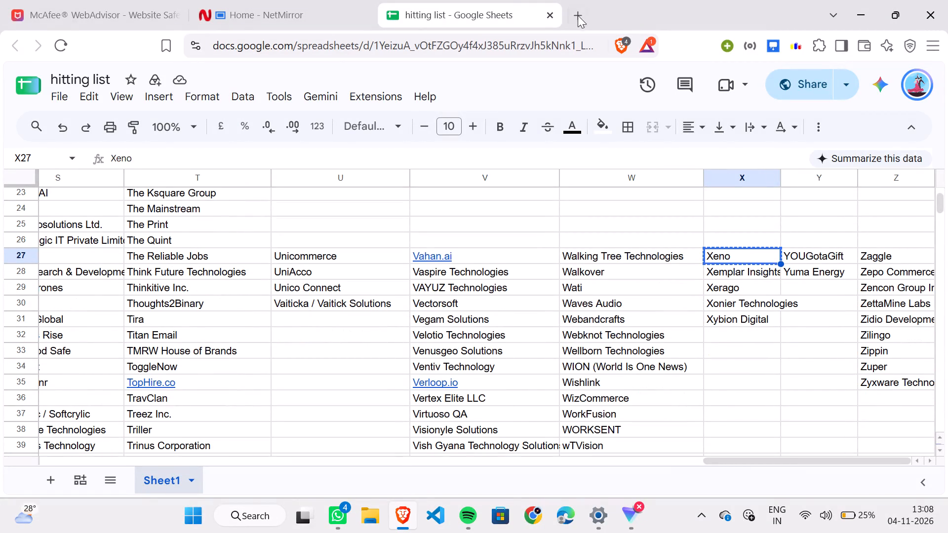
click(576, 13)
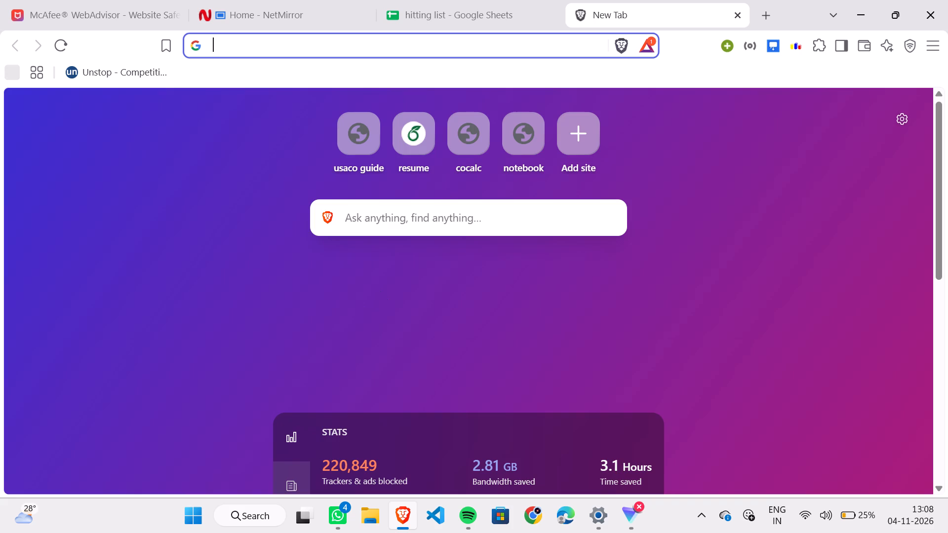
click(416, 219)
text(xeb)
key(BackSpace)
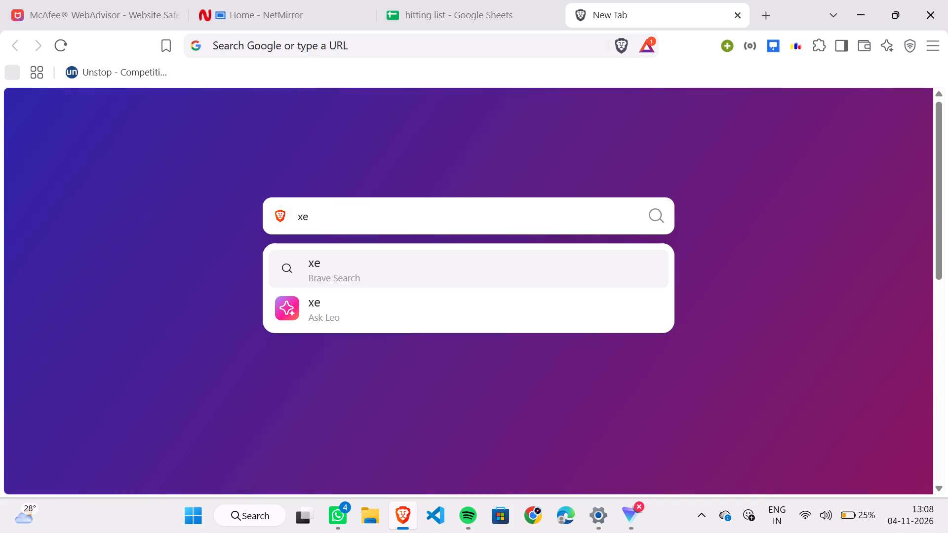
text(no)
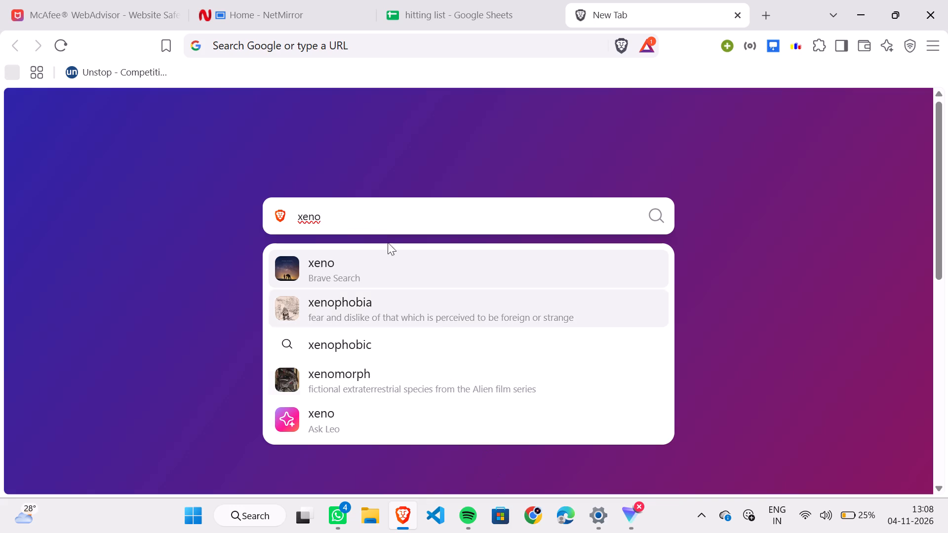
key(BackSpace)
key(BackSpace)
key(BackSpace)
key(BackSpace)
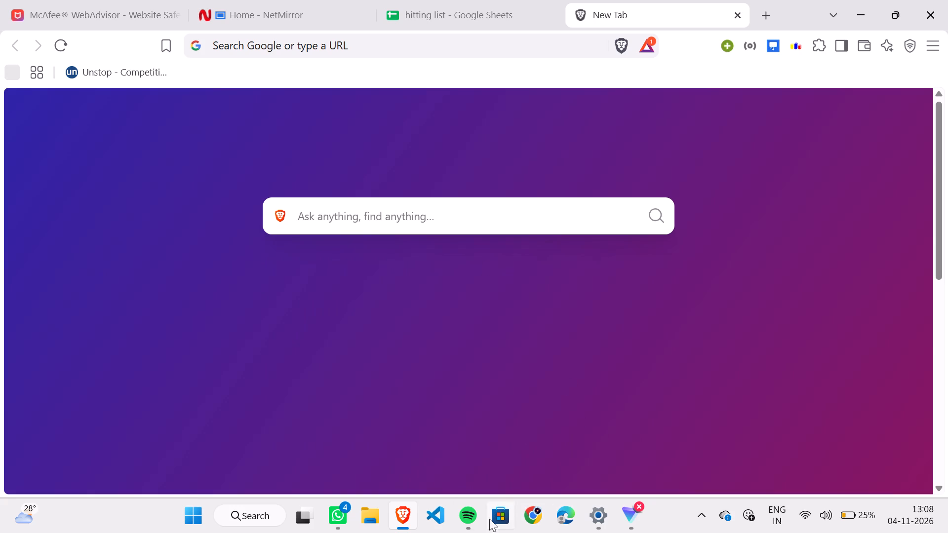
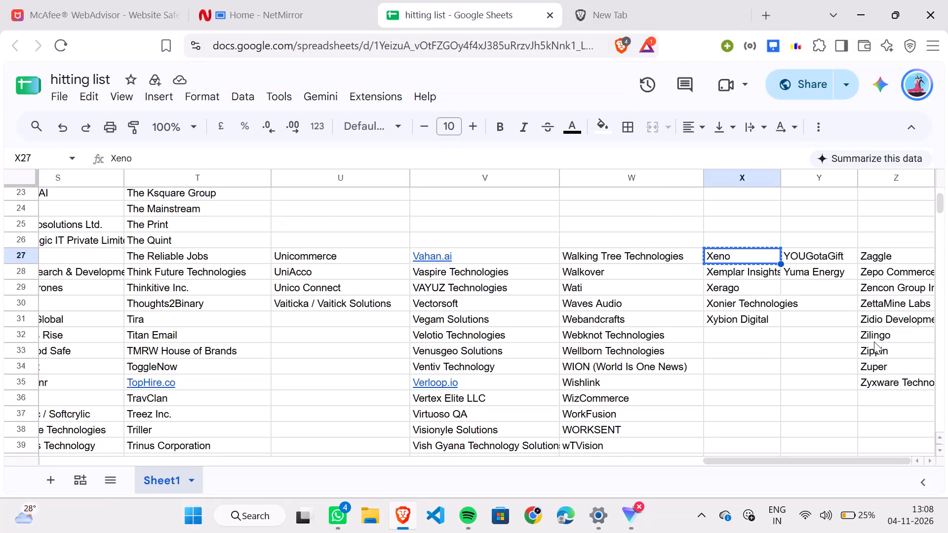
Capture a screenshot of the company entries in columns X and Y, from Xeno in row 27 down to about row 34.
scroll(874, 342, left, 1)
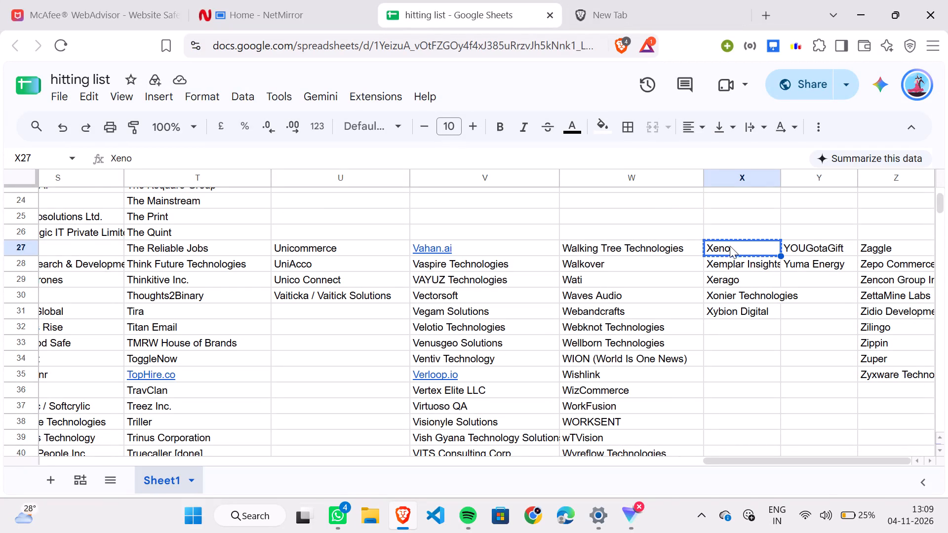
click(733, 247)
key(Print)
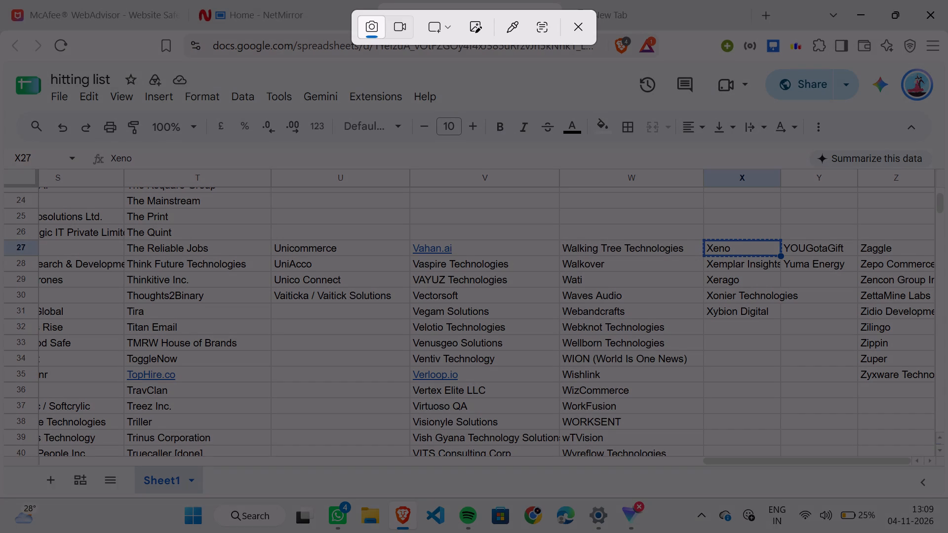
drag(703, 236, 799, 315)
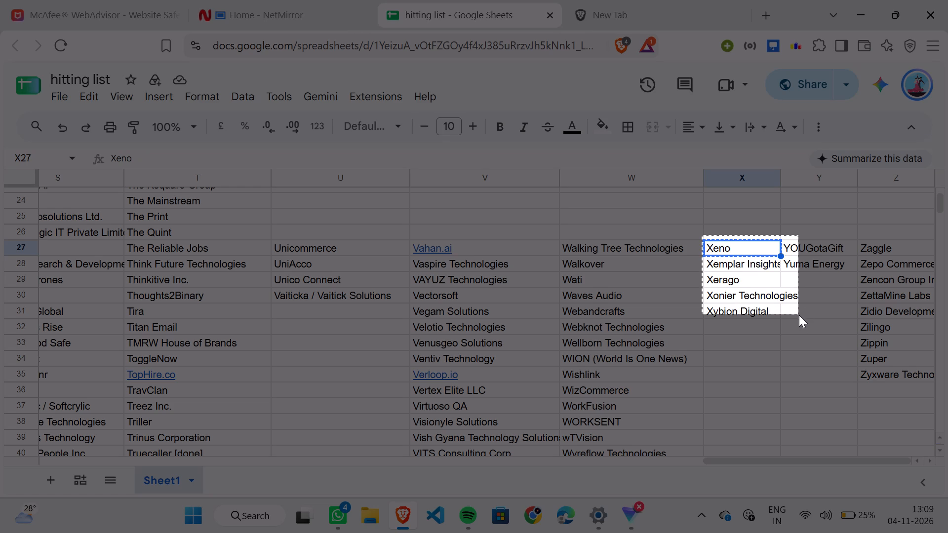
drag(799, 315, 863, 370)
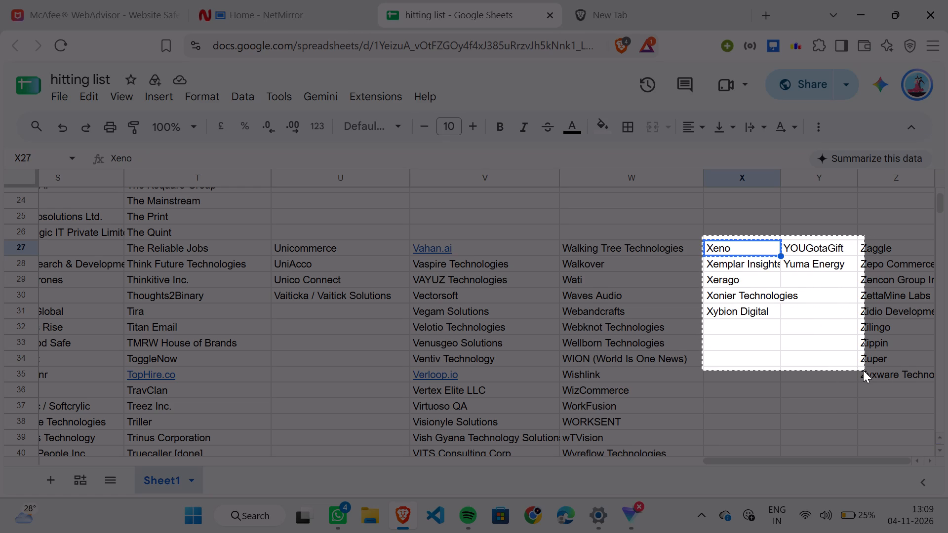
drag(863, 370, 856, 370)
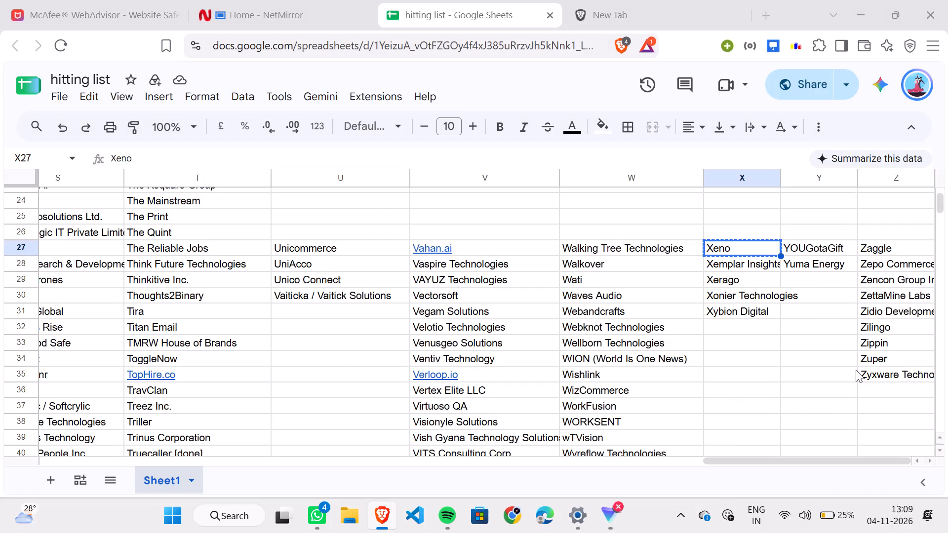
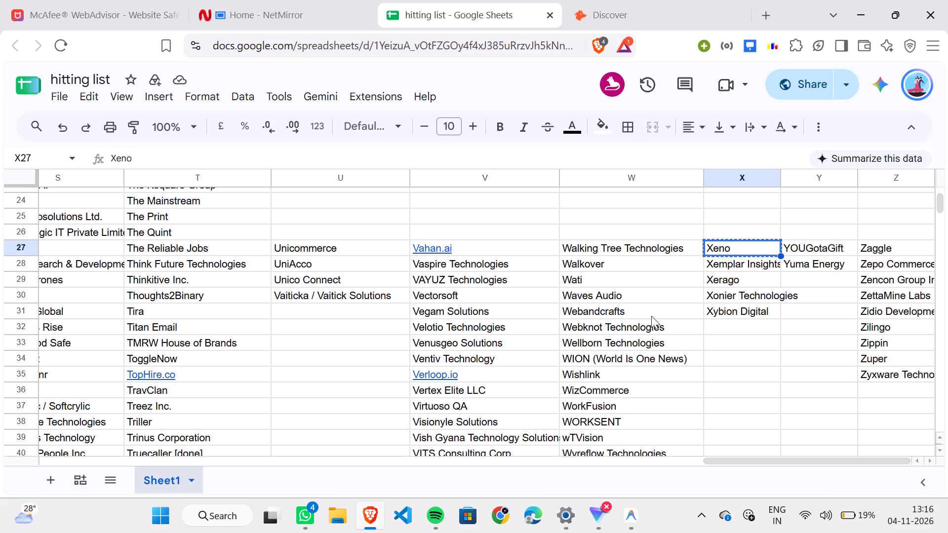
scroll(651, 316, up, 7)
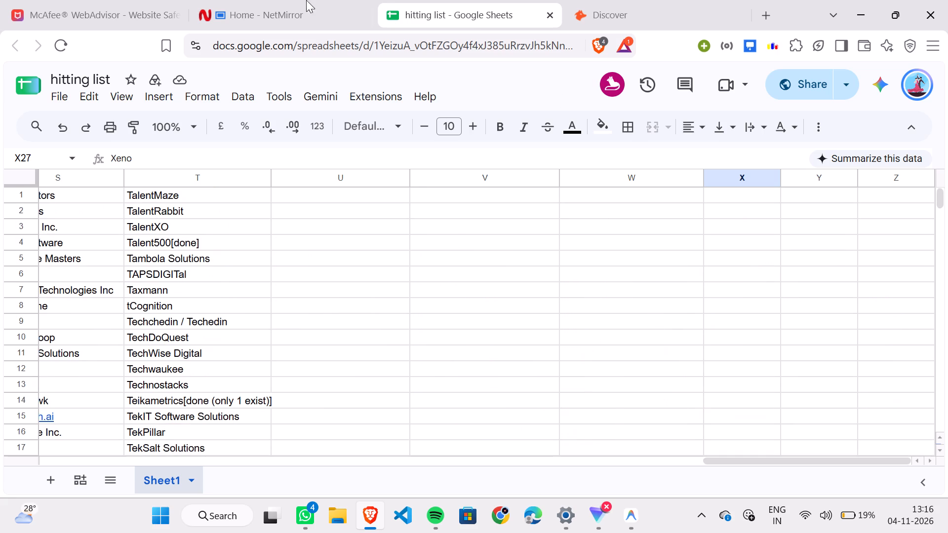
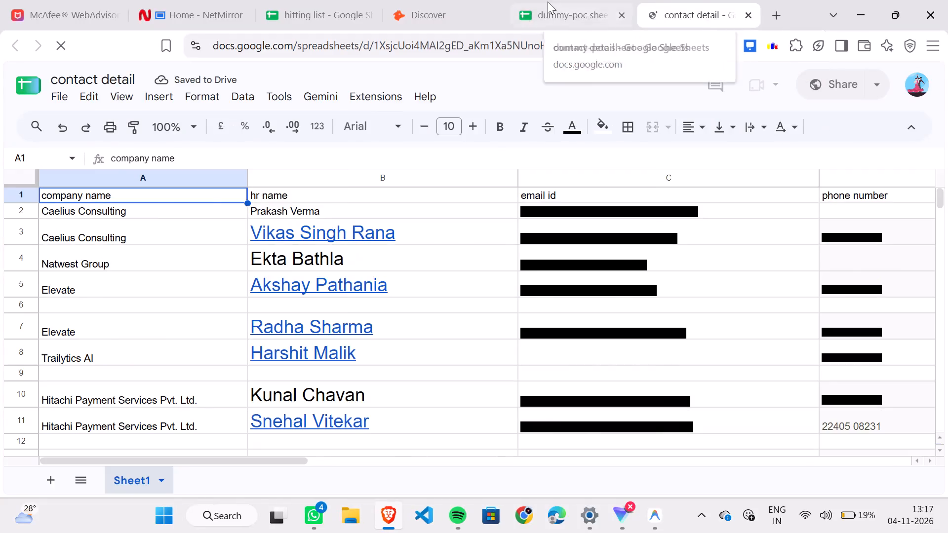
Look through the company columns of the "dummy-poc sheet", especially the names beginning with X.
click(548, 1)
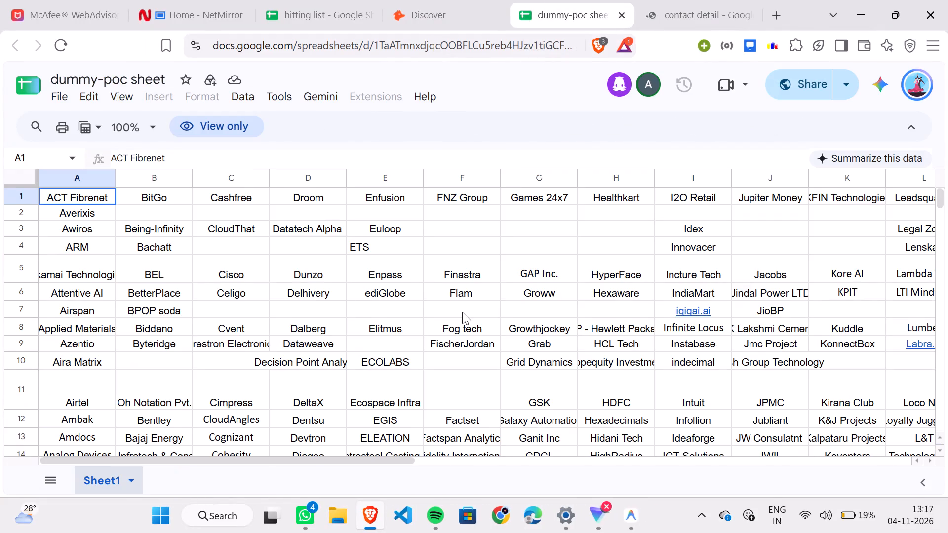
scroll(462, 312, left, 6)
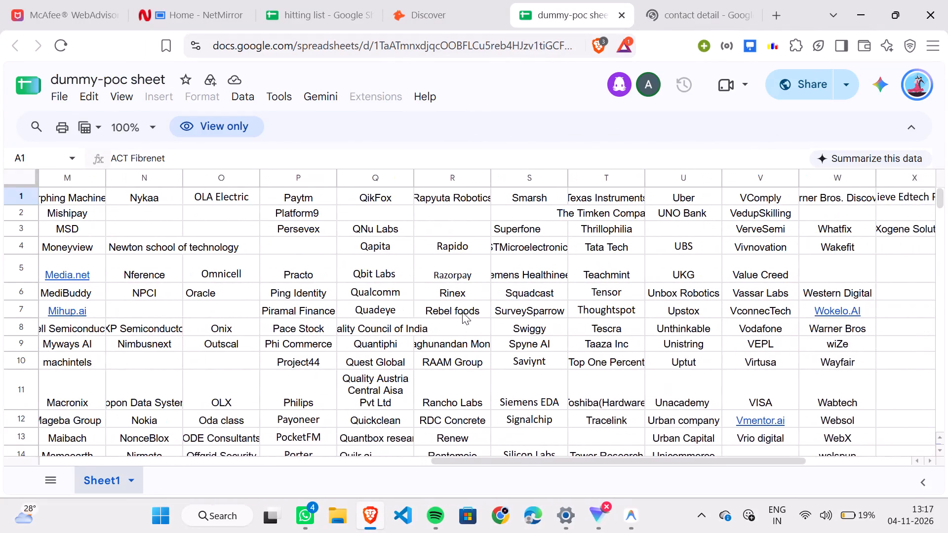
scroll(462, 312, left, 4)
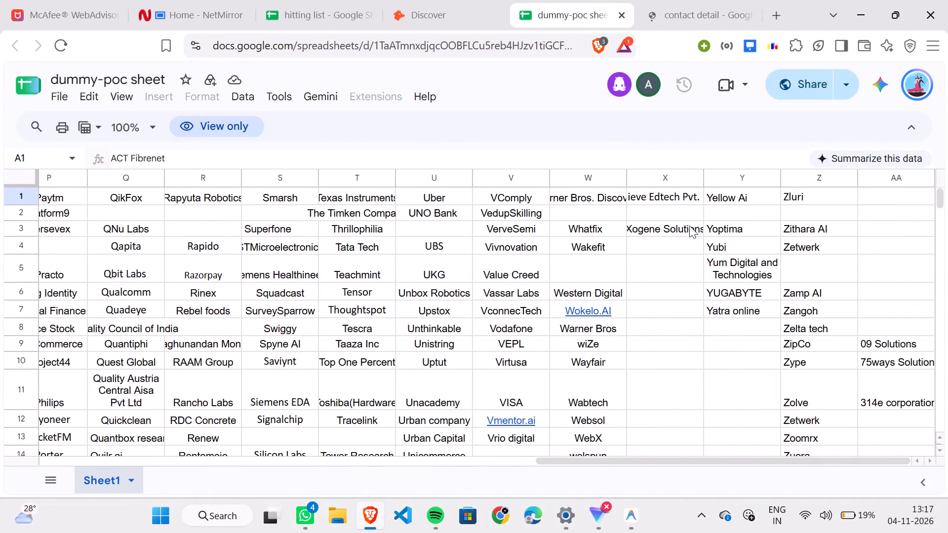
scroll(666, 220, down, 6)
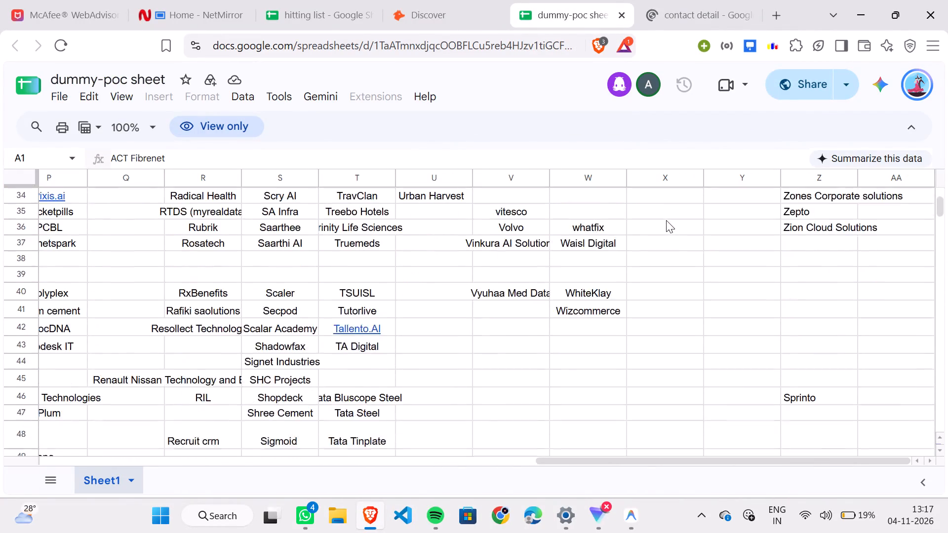
scroll(666, 220, down, 9)
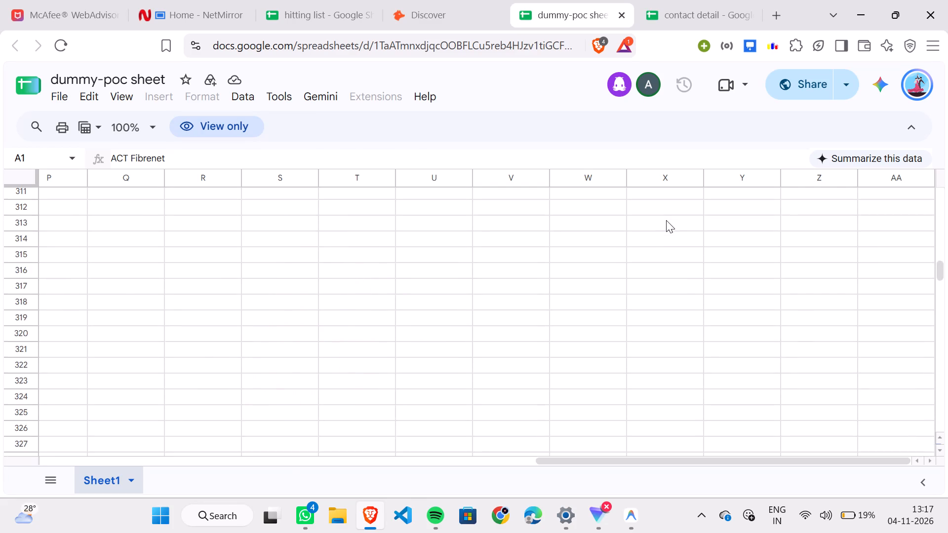
scroll(666, 220, up, 16)
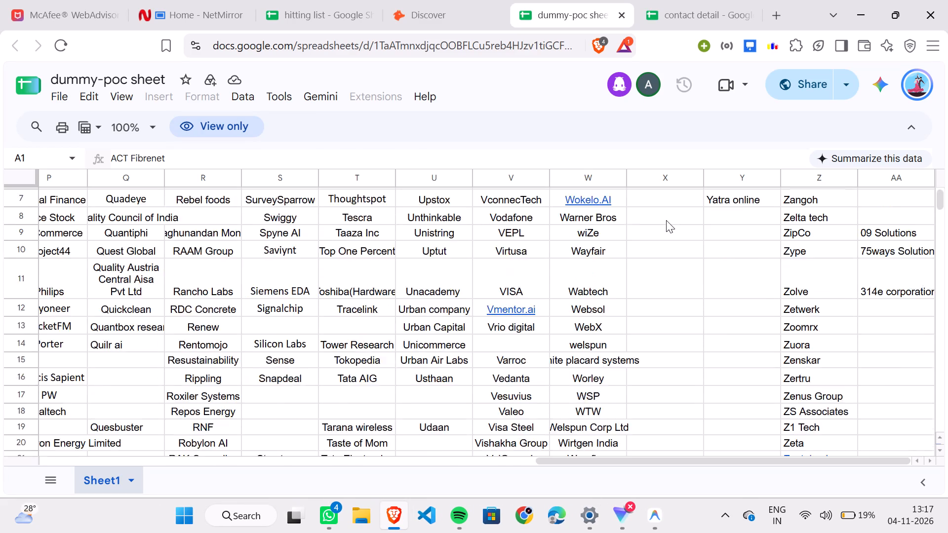
scroll(666, 220, up, 1)
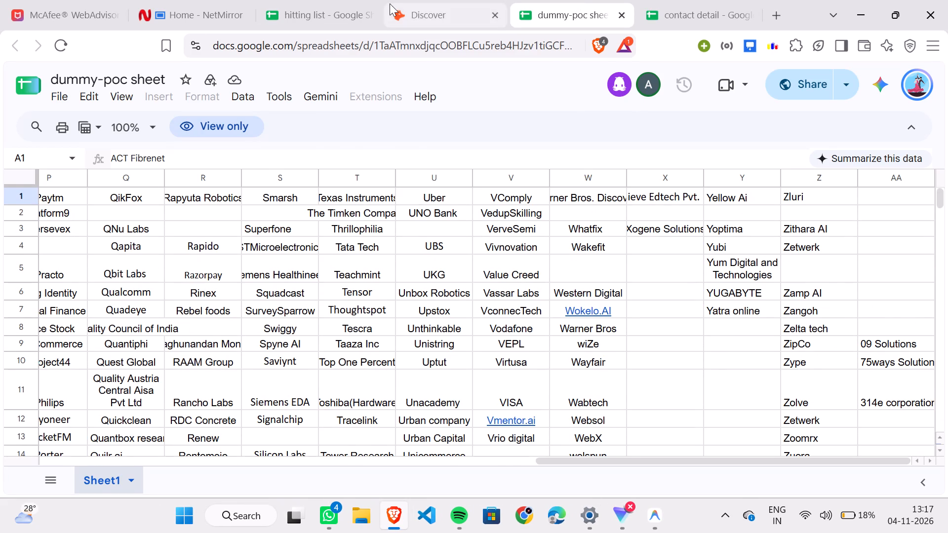
Mark Xeno in cell X27 of the "hitting list" spreadsheet by adding an asterisk after the name.
click(333, 9)
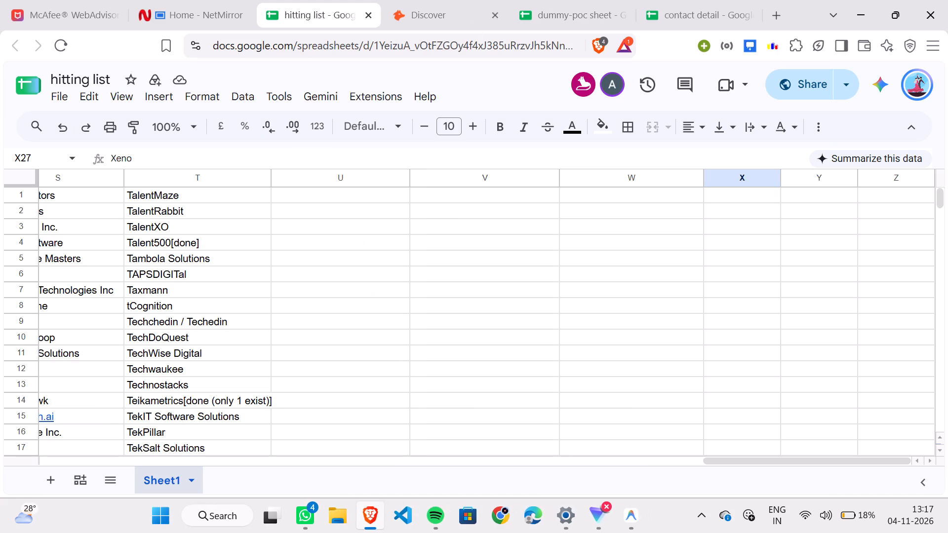
scroll(414, 297, right, 1)
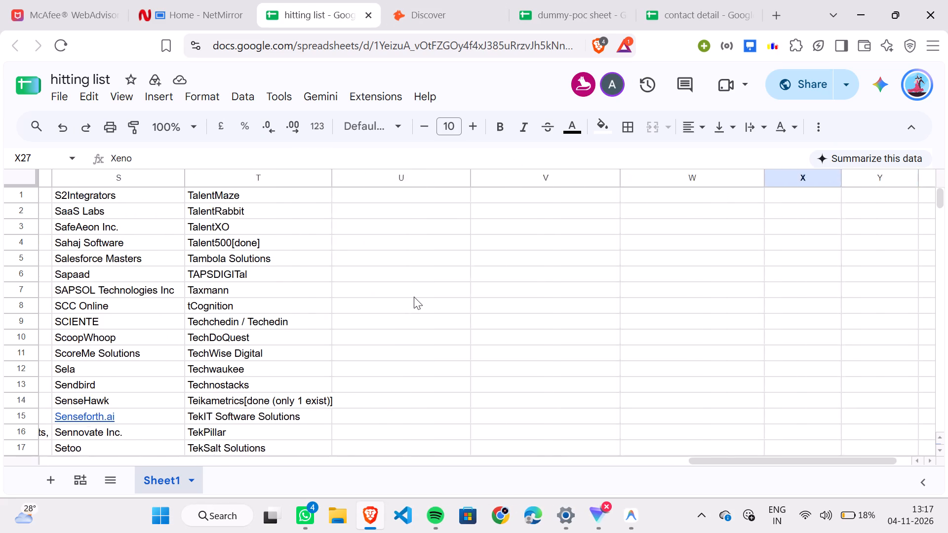
scroll(414, 297, right, 2)
scroll(414, 297, left, 4)
scroll(414, 297, down, 1)
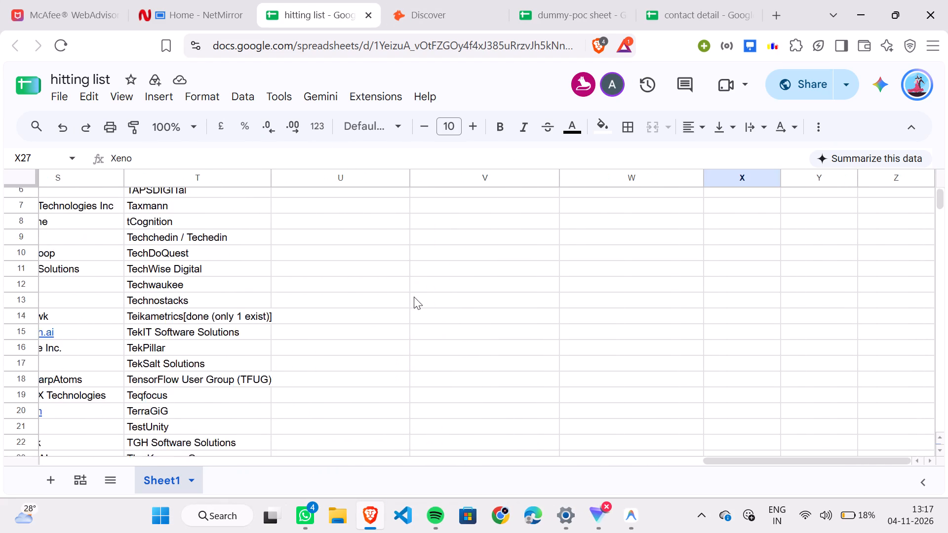
scroll(414, 297, down, 2)
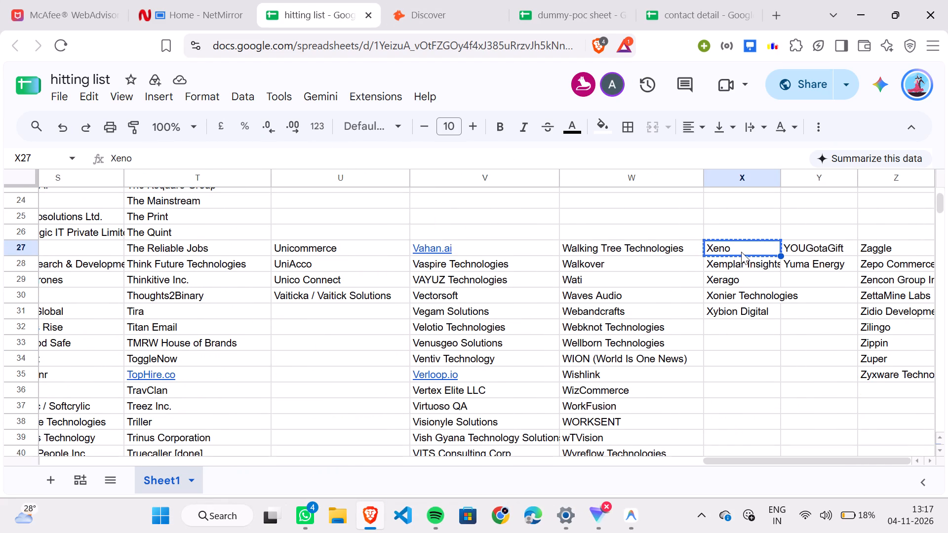
click(742, 248)
double_click(752, 247)
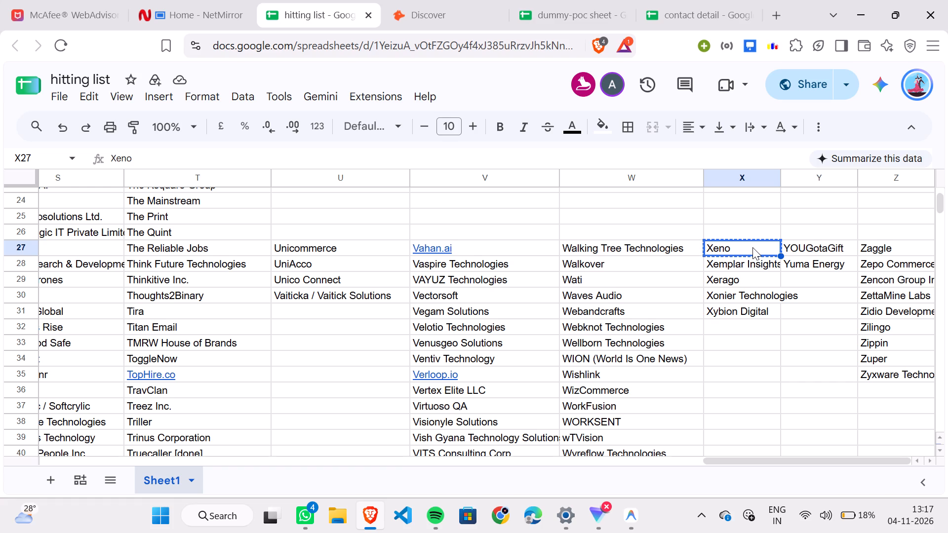
click(758, 245)
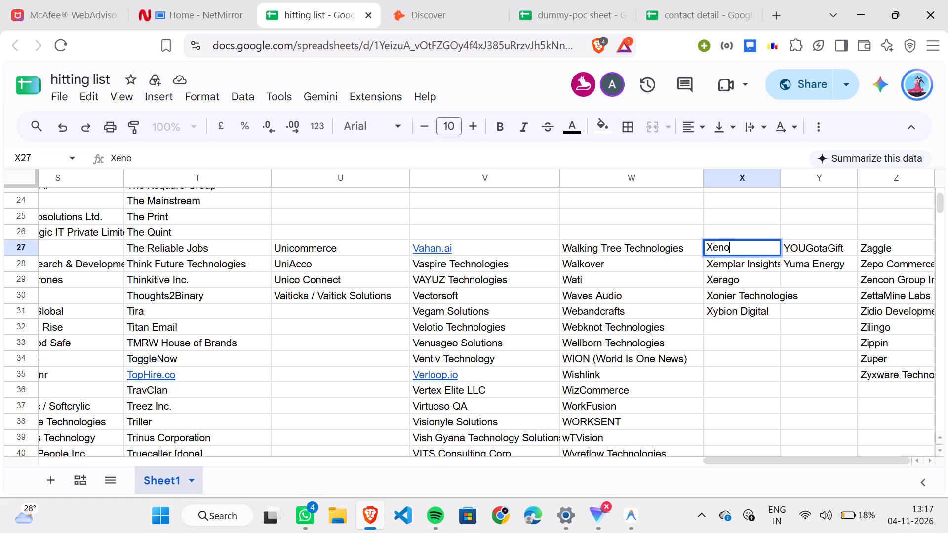
key(space)
key(space)
key(shift+asterisk)
key(shift+asterisk)
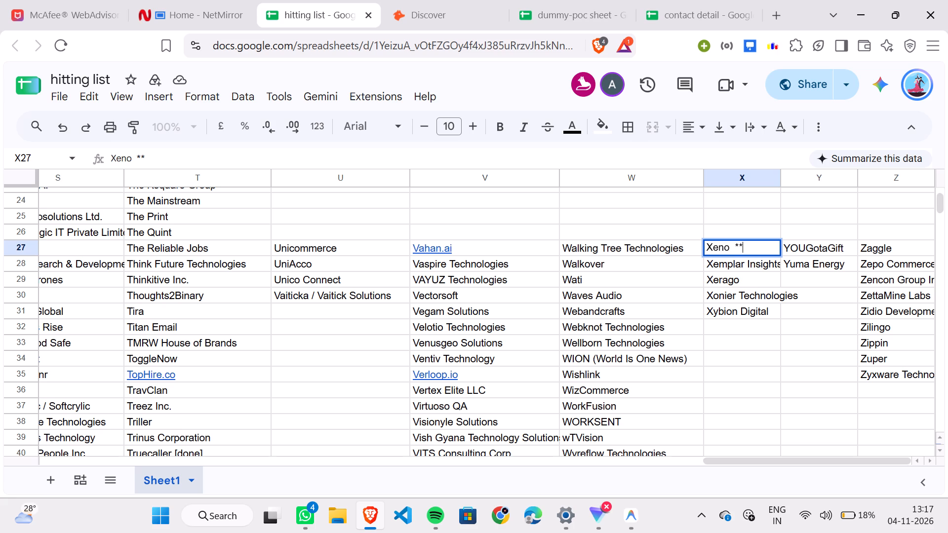
key(BackSpace)
In the "contact detail" spreadsheet, enter Xeno as the company name in A837, directly below the last filled contact row.
click(685, 22)
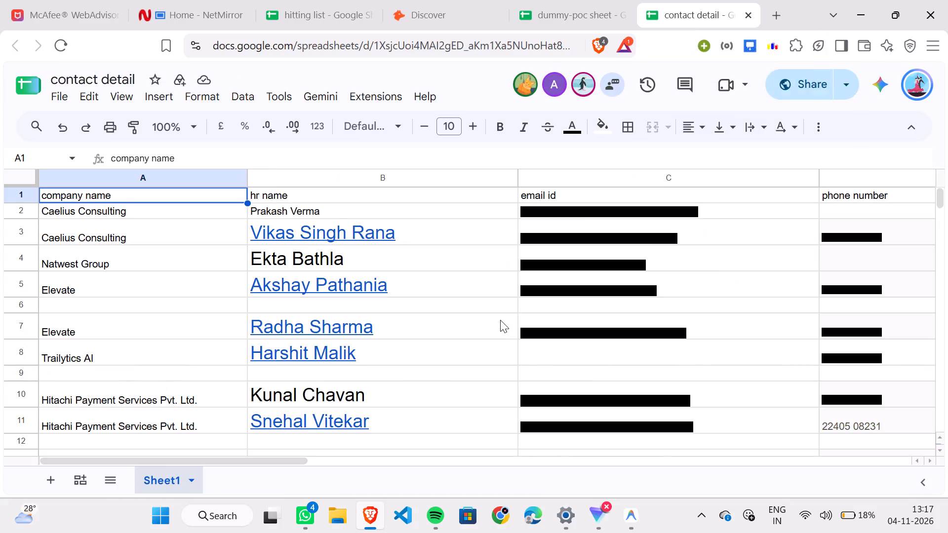
scroll(500, 320, down, 14)
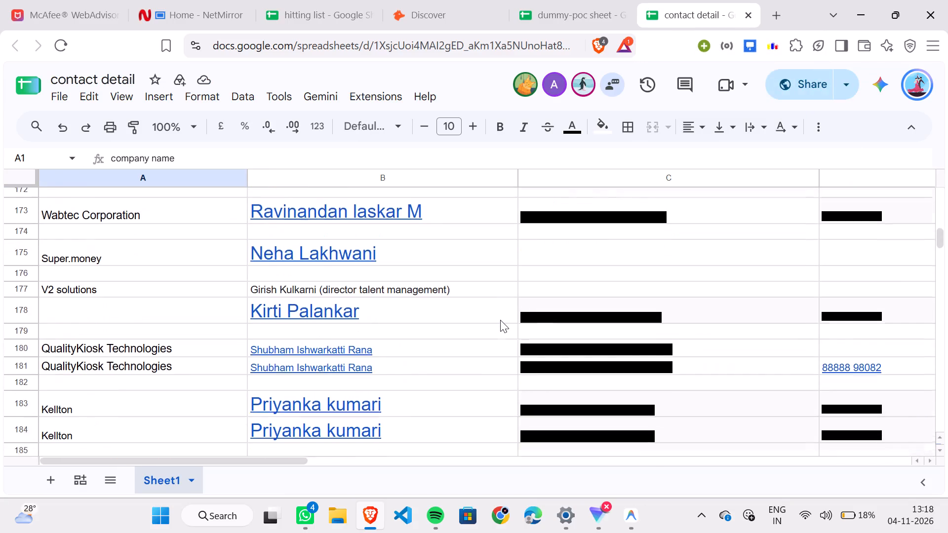
scroll(500, 320, down, 8)
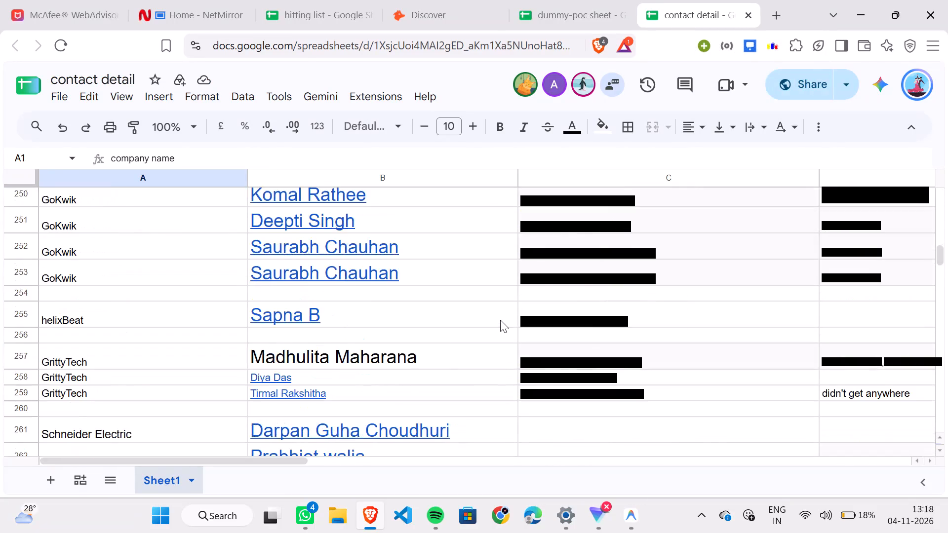
scroll(500, 320, up, 3)
scroll(500, 320, right, 4)
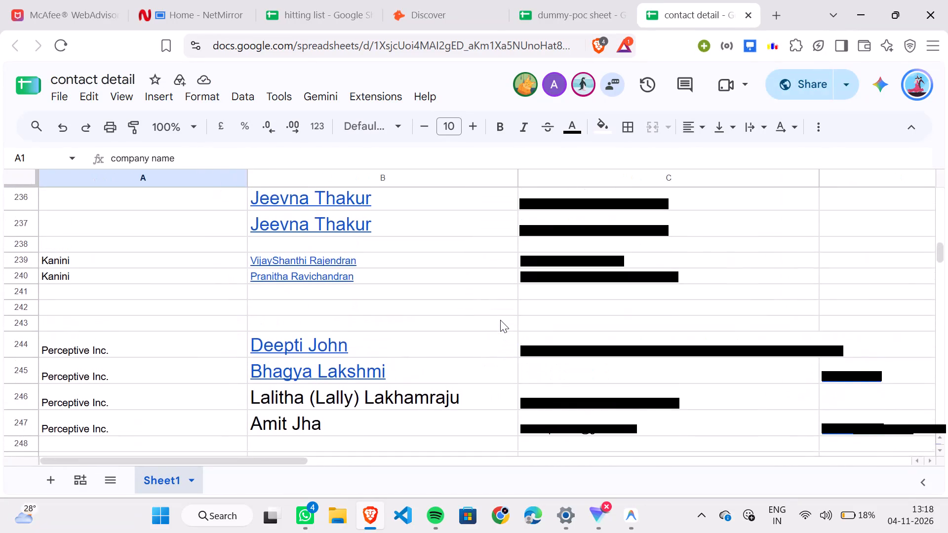
scroll(500, 320, up, 5)
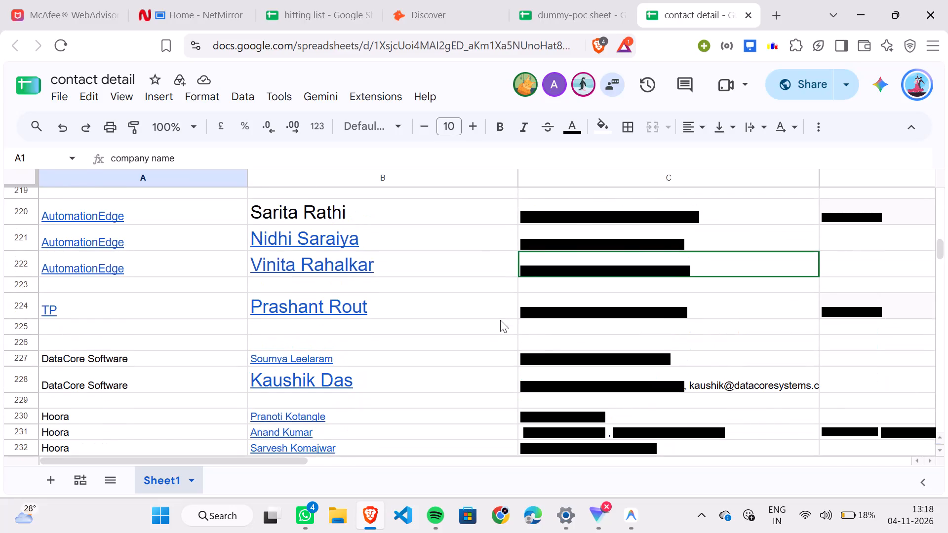
scroll(500, 320, up, 2)
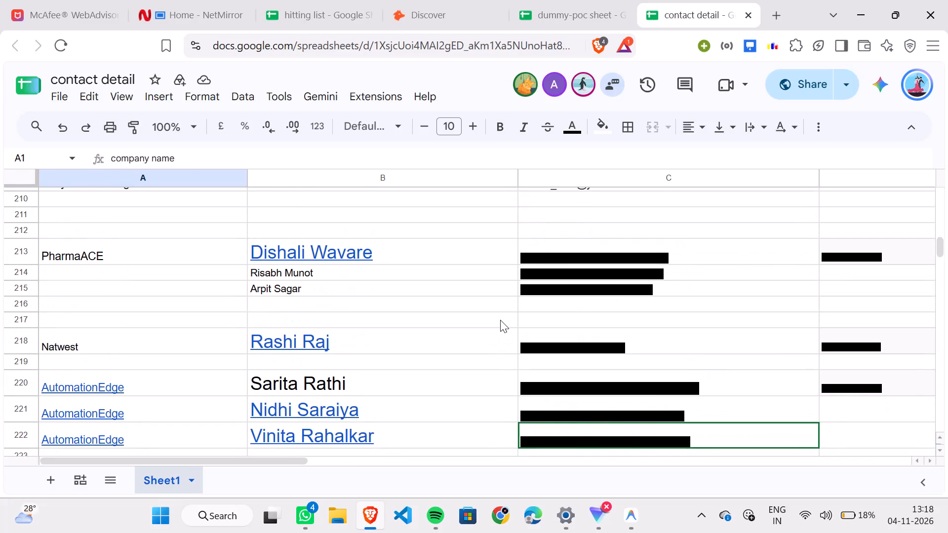
scroll(500, 320, down, 14)
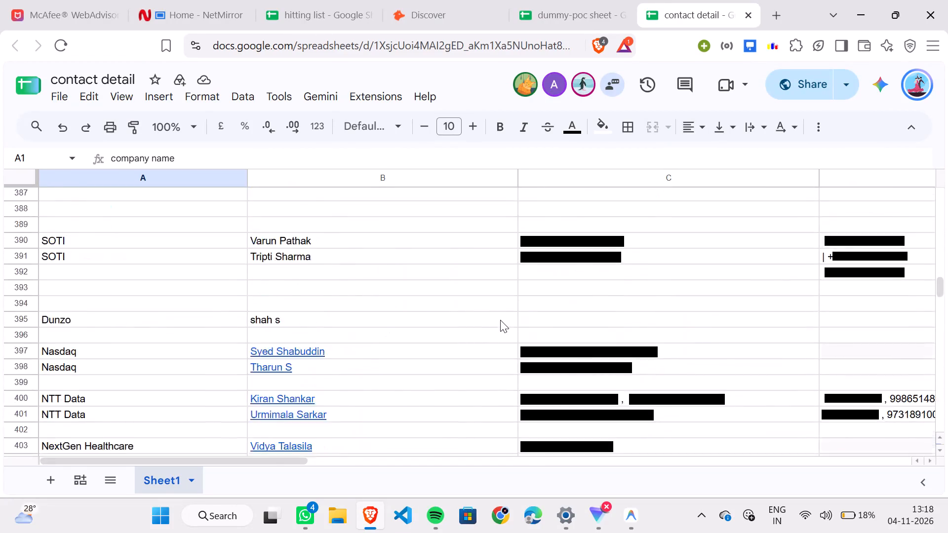
scroll(500, 320, down, 12)
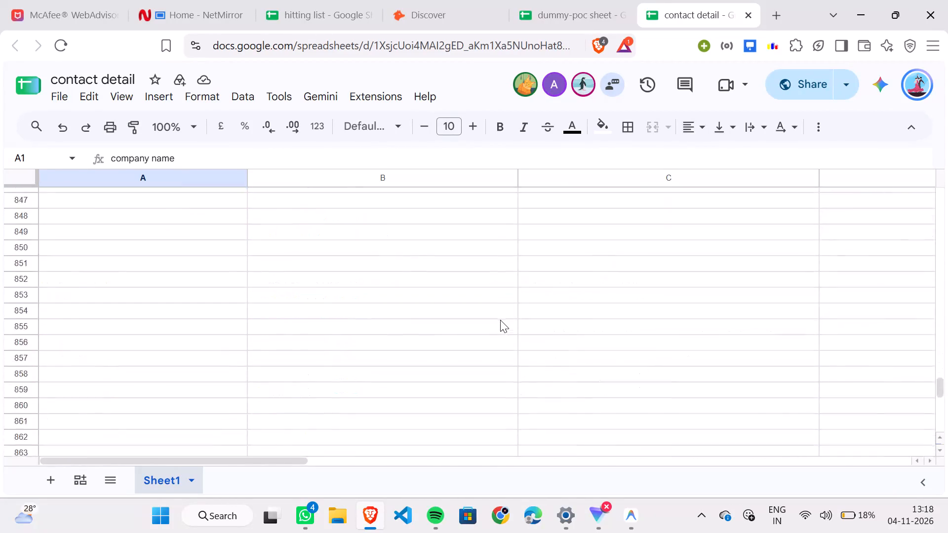
scroll(500, 320, down, 2)
scroll(500, 320, up, 4)
scroll(500, 320, right, 3)
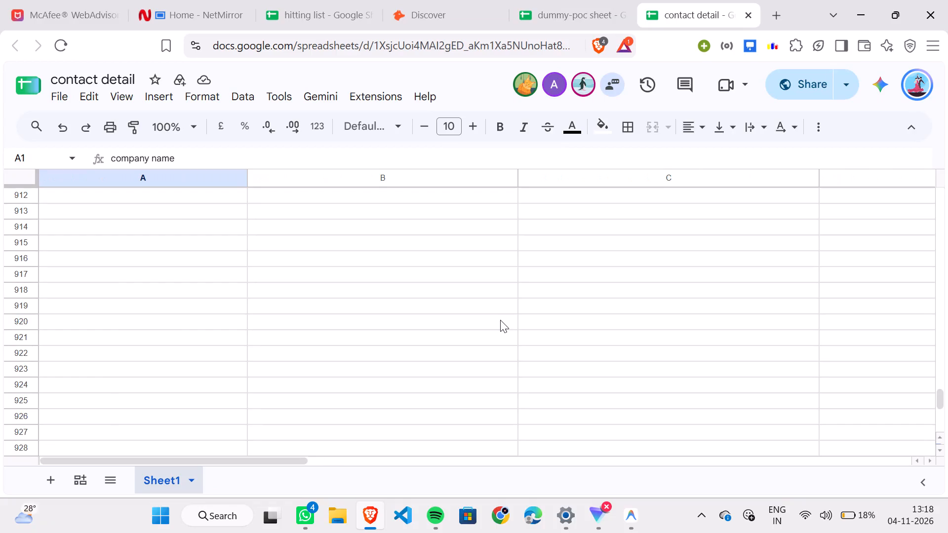
scroll(500, 320, up, 11)
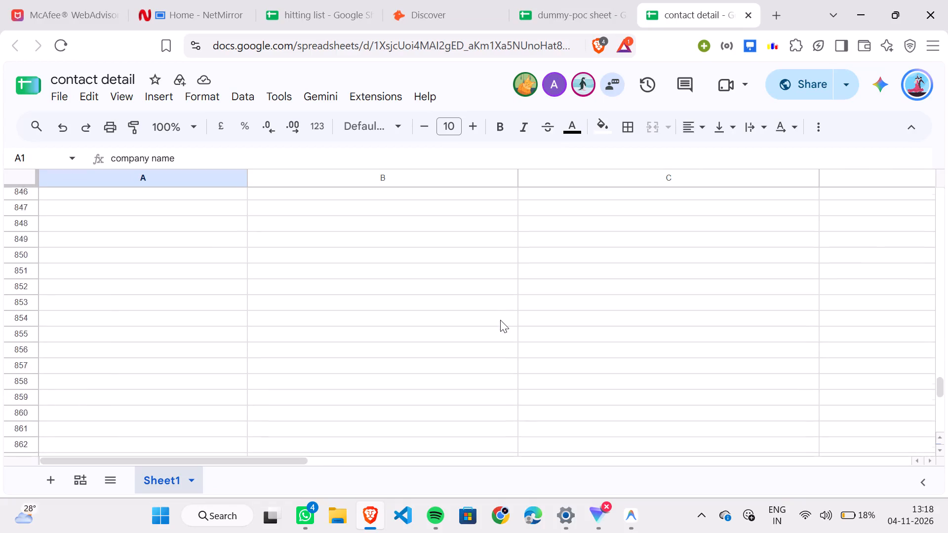
scroll(500, 320, up, 2)
scroll(500, 320, down, 2)
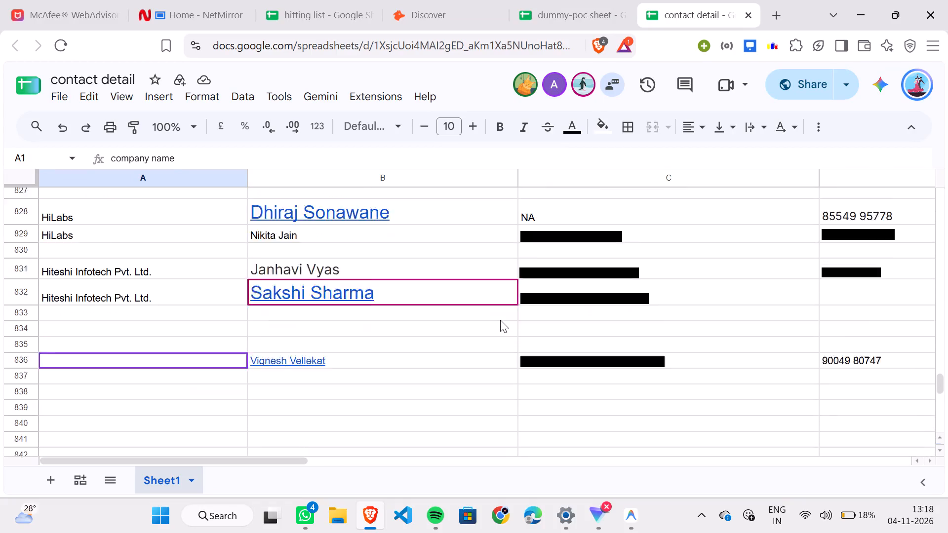
scroll(500, 320, down, 1)
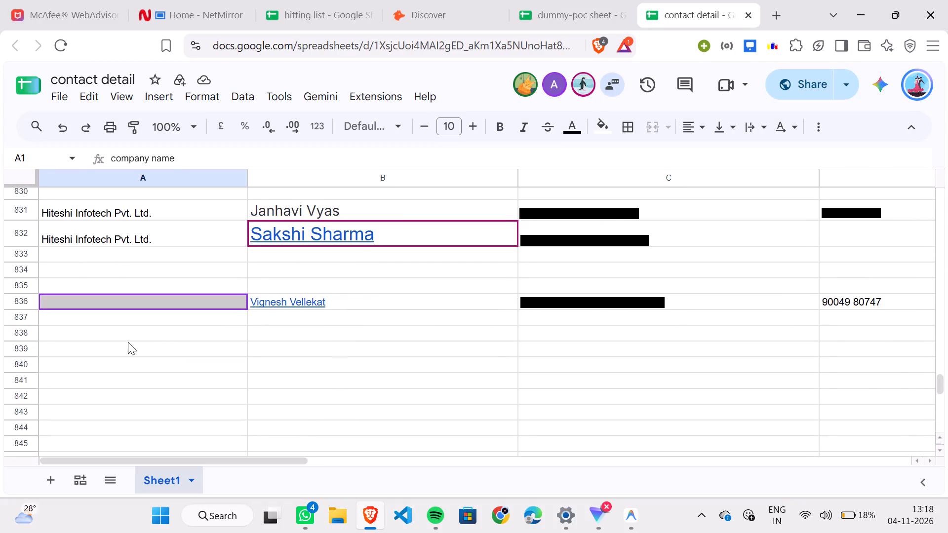
click(109, 331)
click(97, 321)
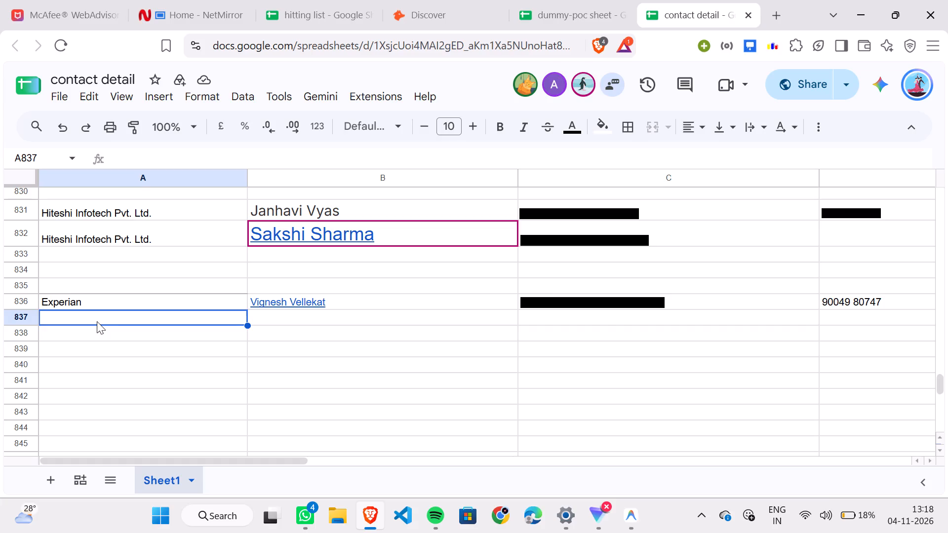
text(Xe)
text(no)
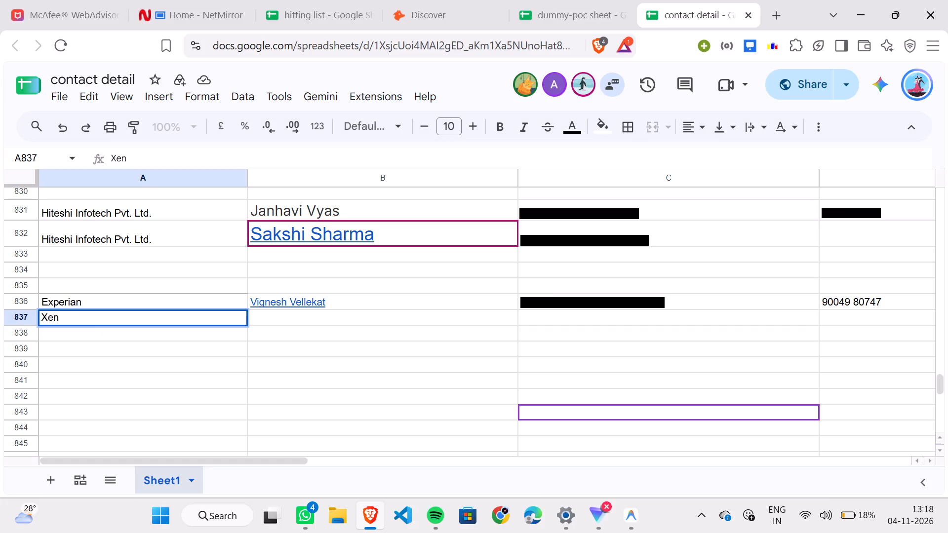
click(279, 317)
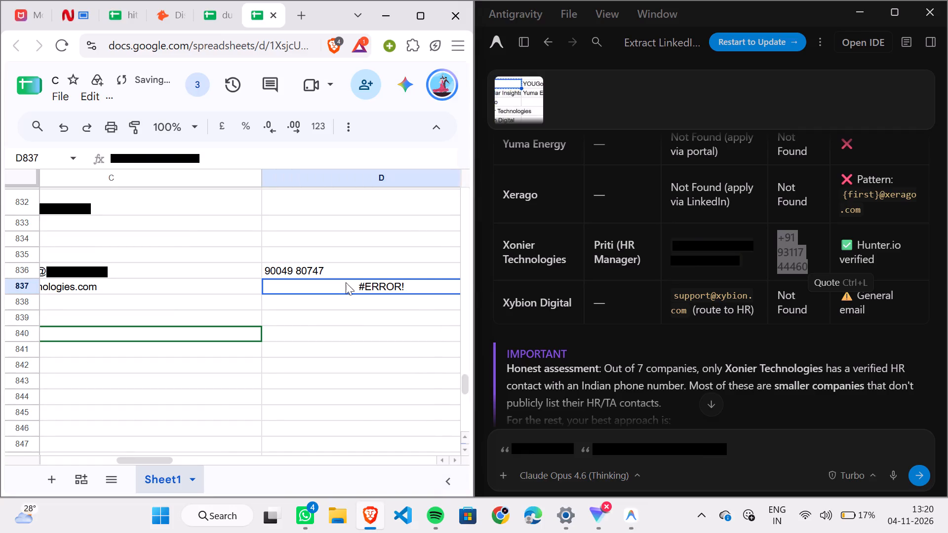
Edit the phone number in D837 to remove the leading equals sign and the +91 country code, leaving only the local number.
click(420, 289)
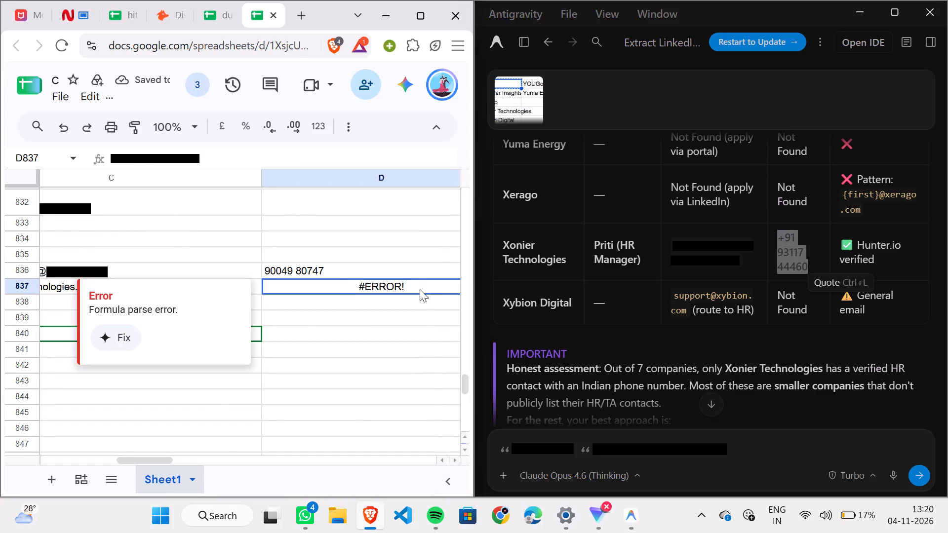
double_click(405, 283)
key(BackSpace)
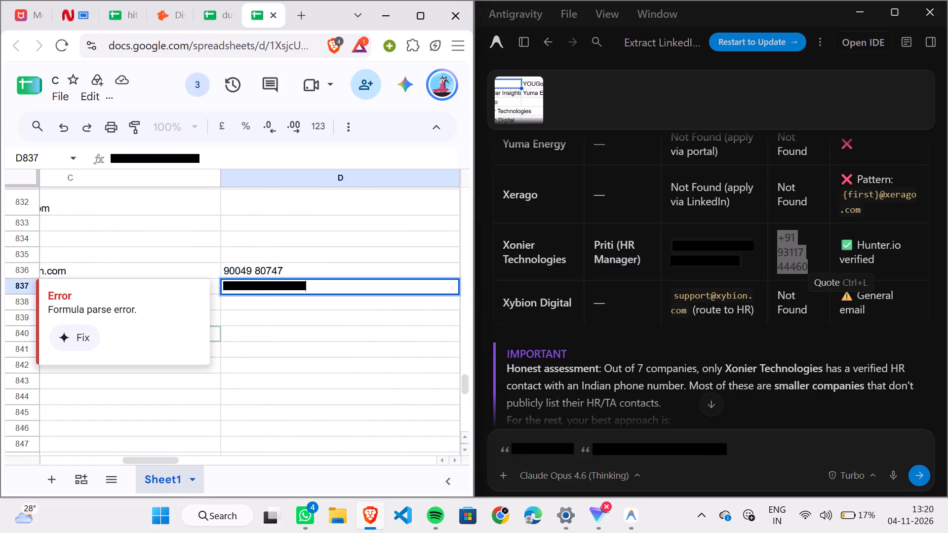
click(230, 287)
key(BackSpace)
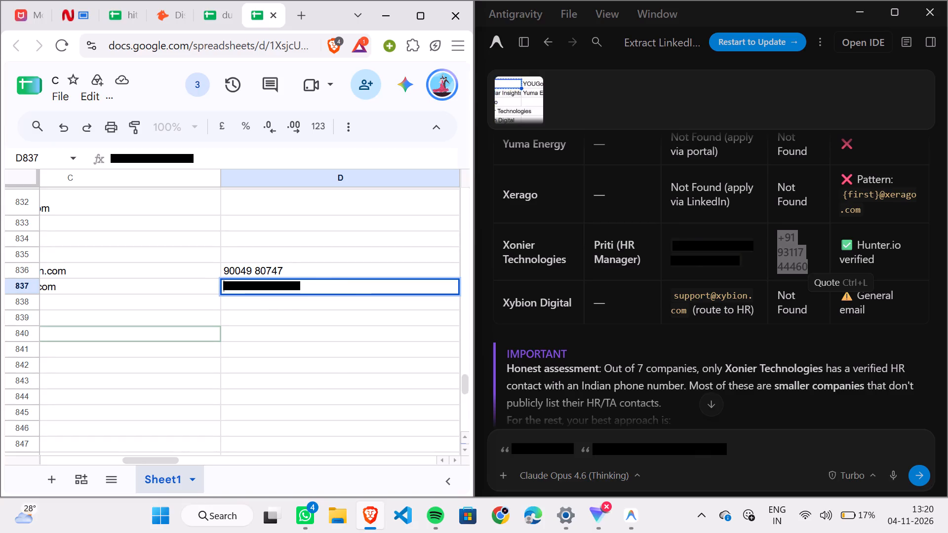
click(304, 284)
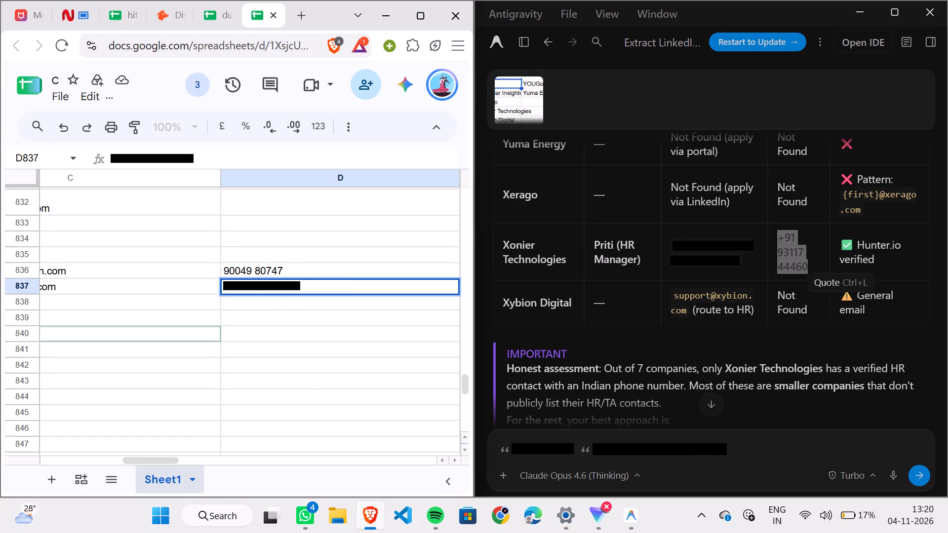
click(245, 285)
key(BackSpace)
key(BackSpace)
key(BackSpace)
key(BackSpace)
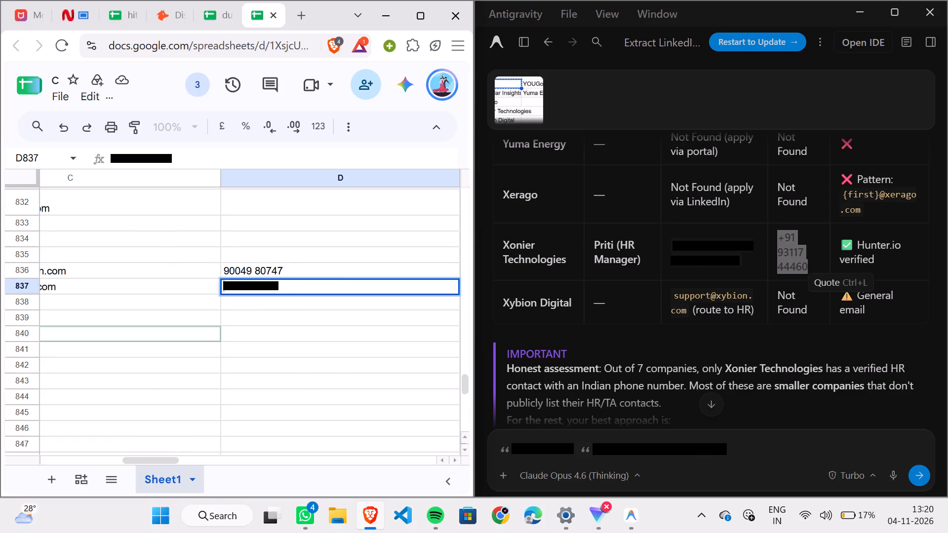
click(290, 284)
scroll(290, 284, right, 3)
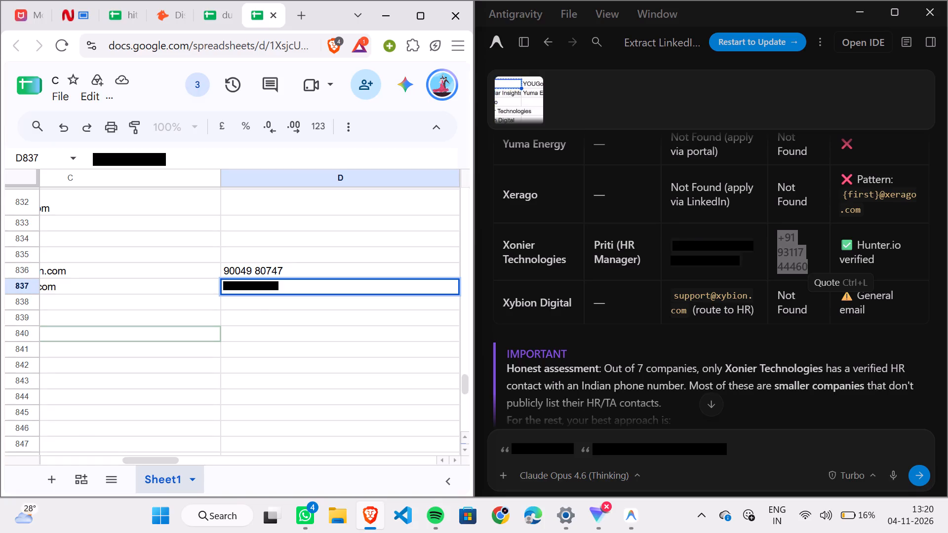
scroll(290, 284, right, 2)
scroll(290, 284, down, 2)
key(space)
key(BackSpace)
Complete Xonier Technologies' phone number in D837 with its final digit, matching the number in Antigravity's results table.
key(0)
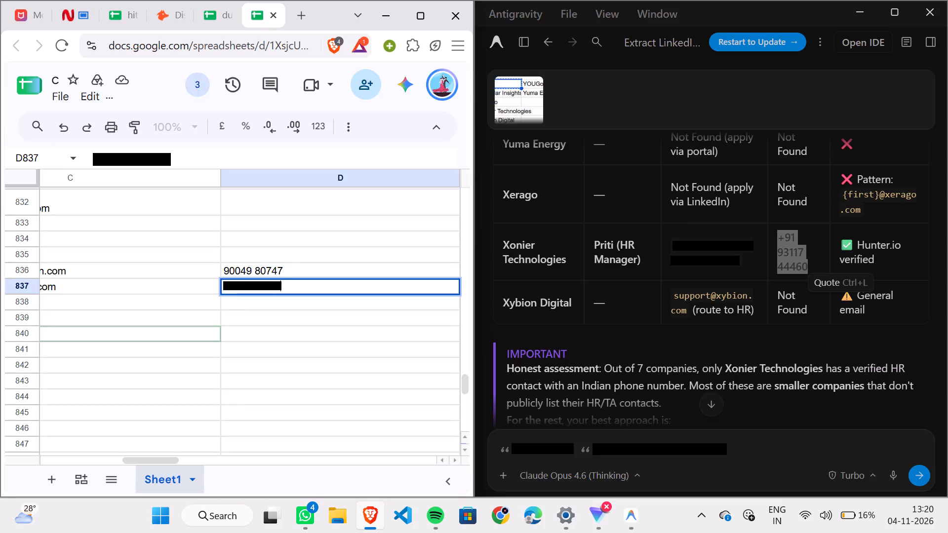
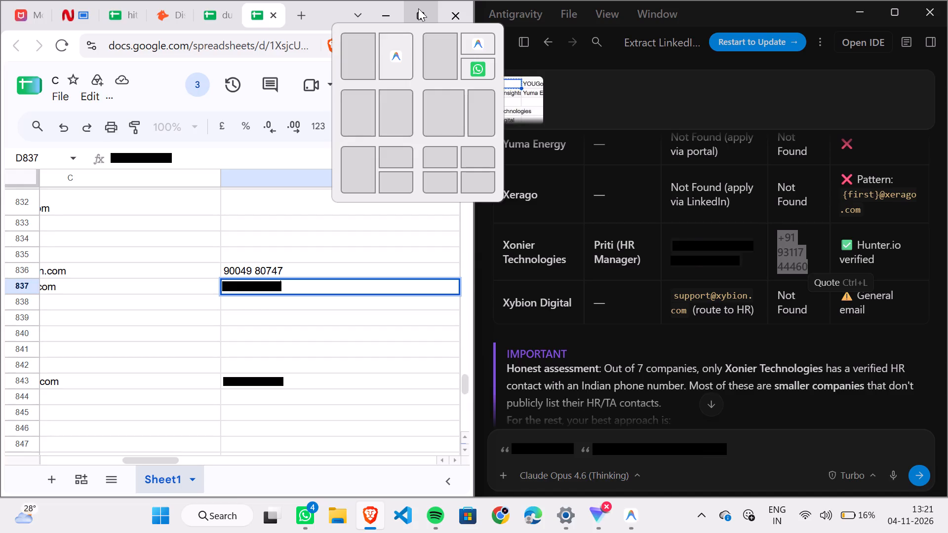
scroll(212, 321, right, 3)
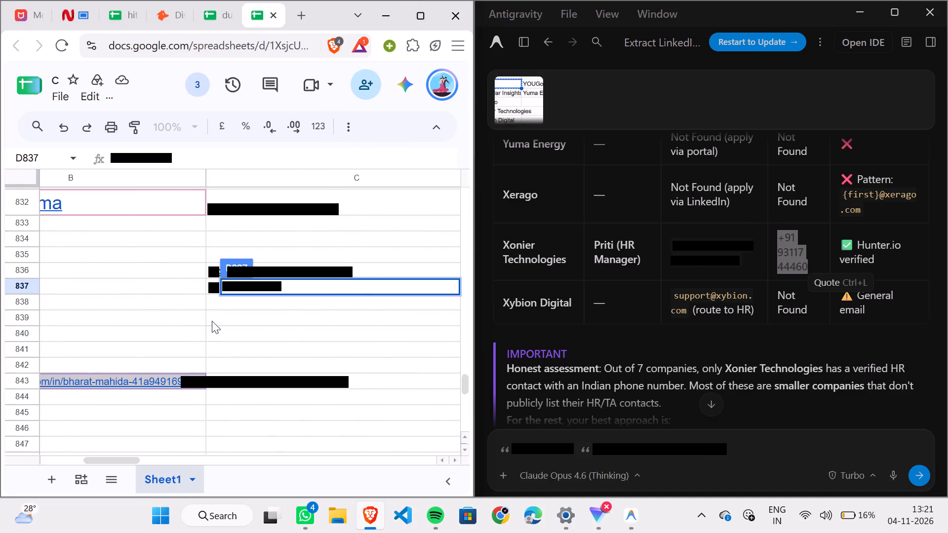
Maximize the browser window and commit the shortened phone number in D837 of the "contact detail" spreadsheet.
click(414, 25)
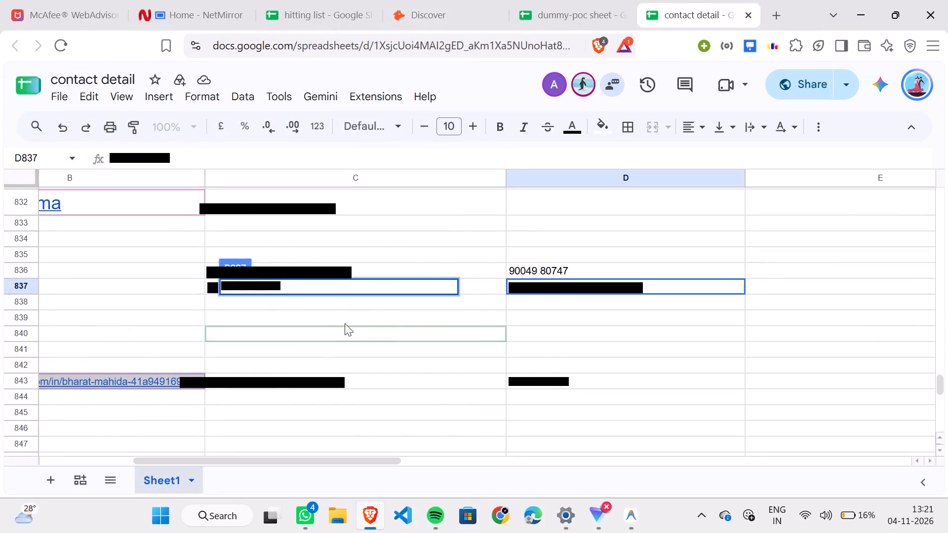
key(Return)
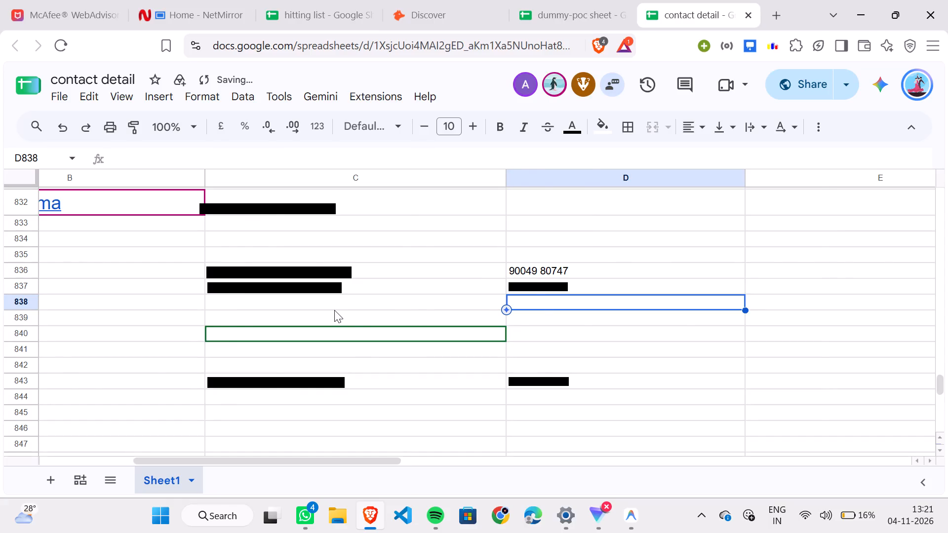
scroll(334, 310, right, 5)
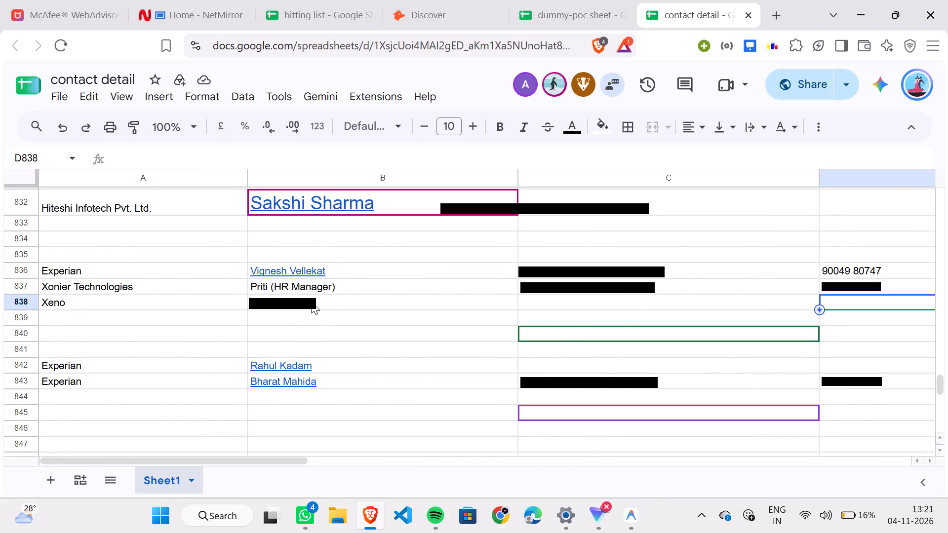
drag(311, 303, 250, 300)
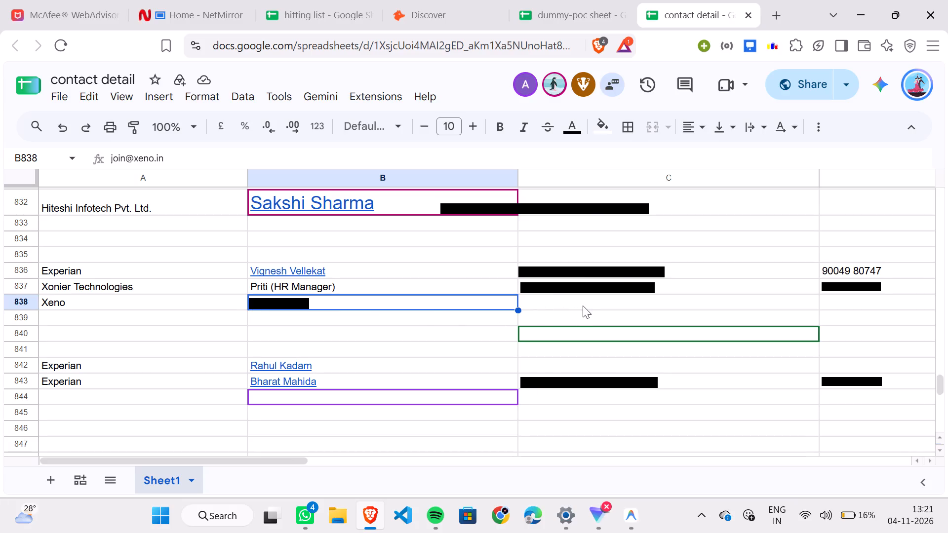
Mark Xonier Technologies in X30 of the "hitting list" spreadsheet by appending " **" to its name.
click(561, 15)
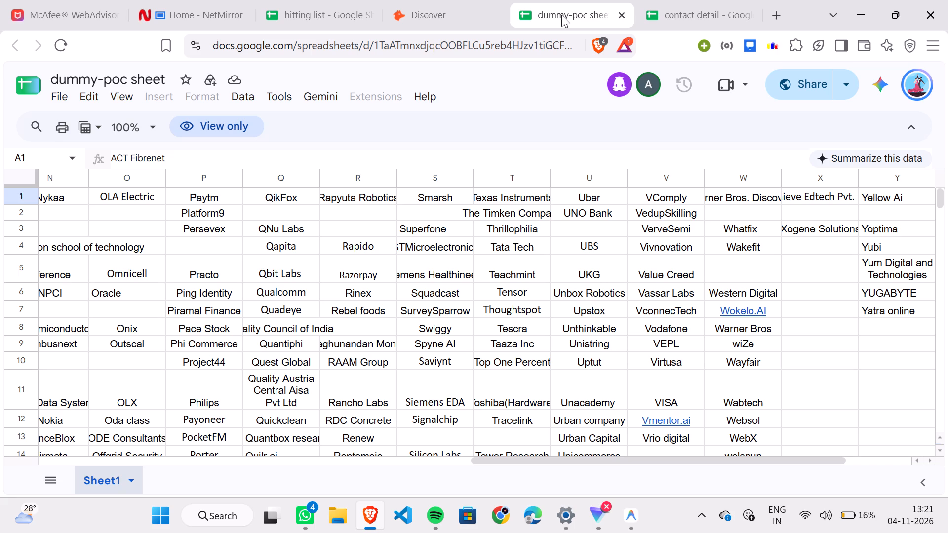
click(310, 12)
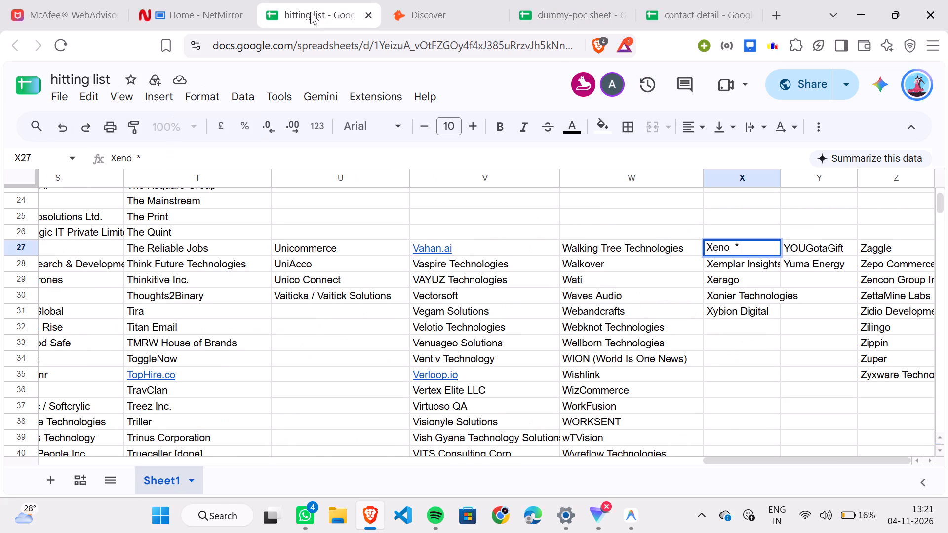
click(773, 298)
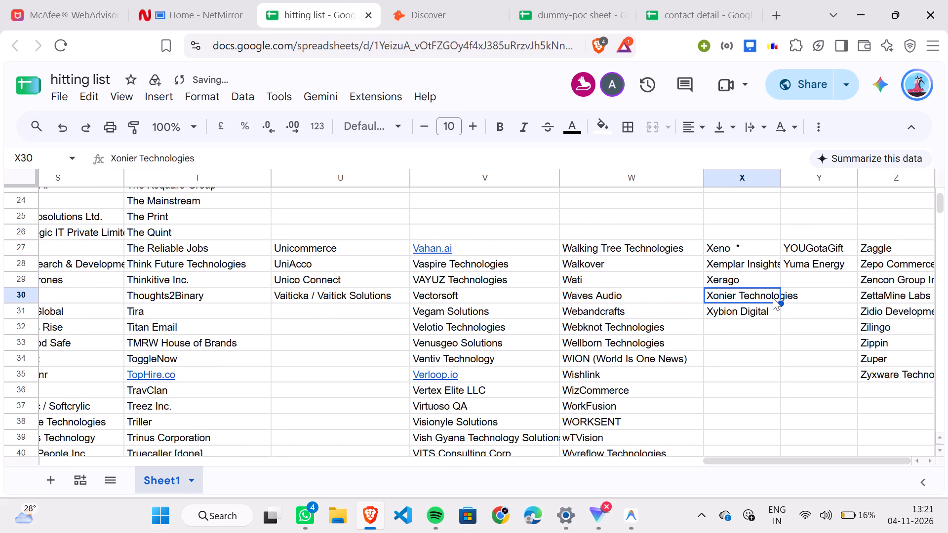
scroll(773, 298, left, 1)
double_click(773, 298)
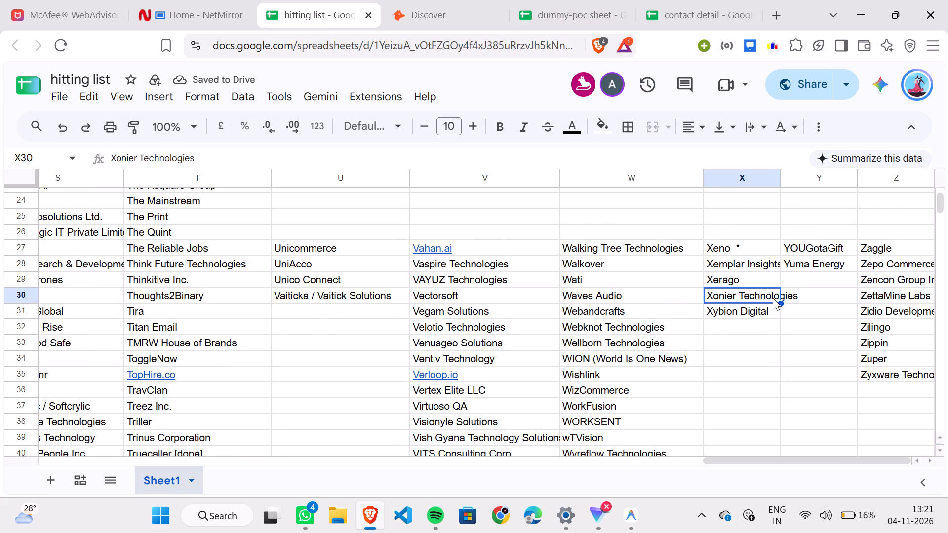
double_click(771, 295)
click(771, 295)
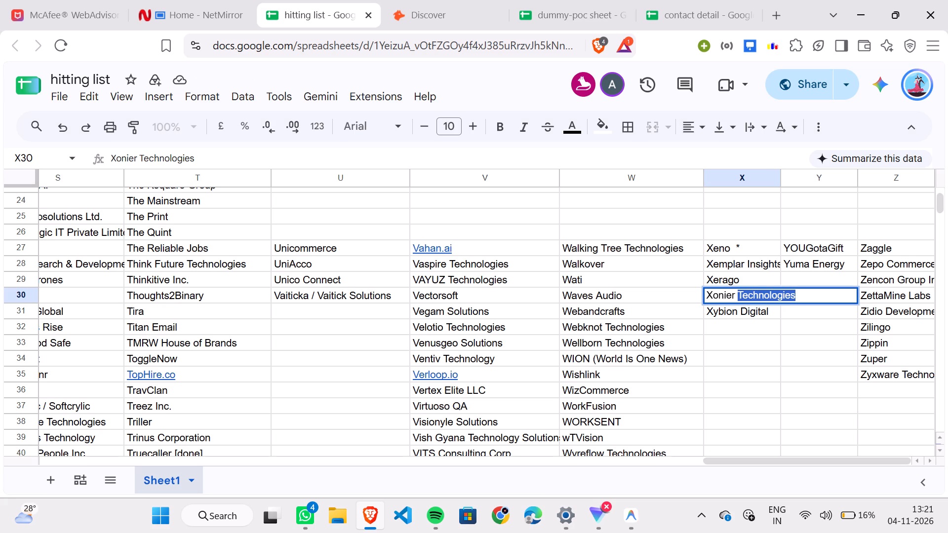
key(Right)
key(Right)
key(Right)
key(Right)
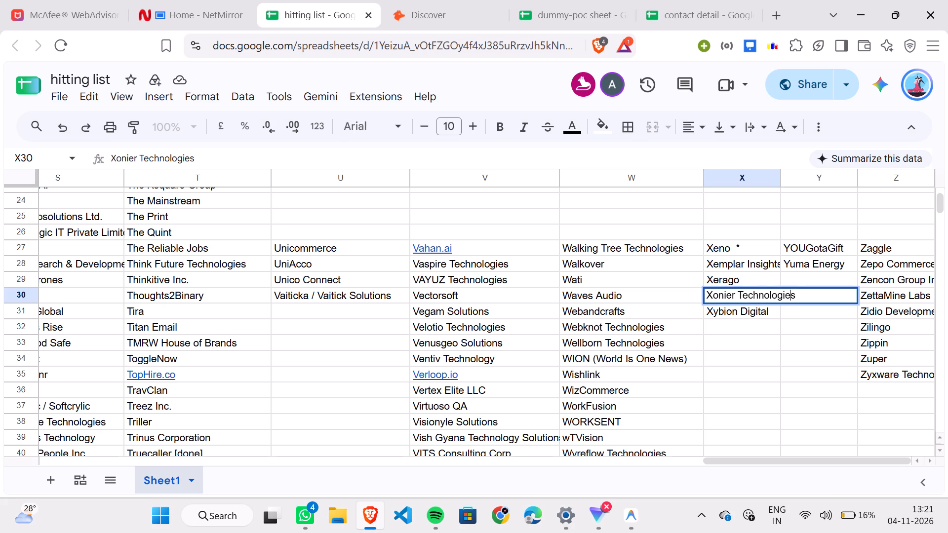
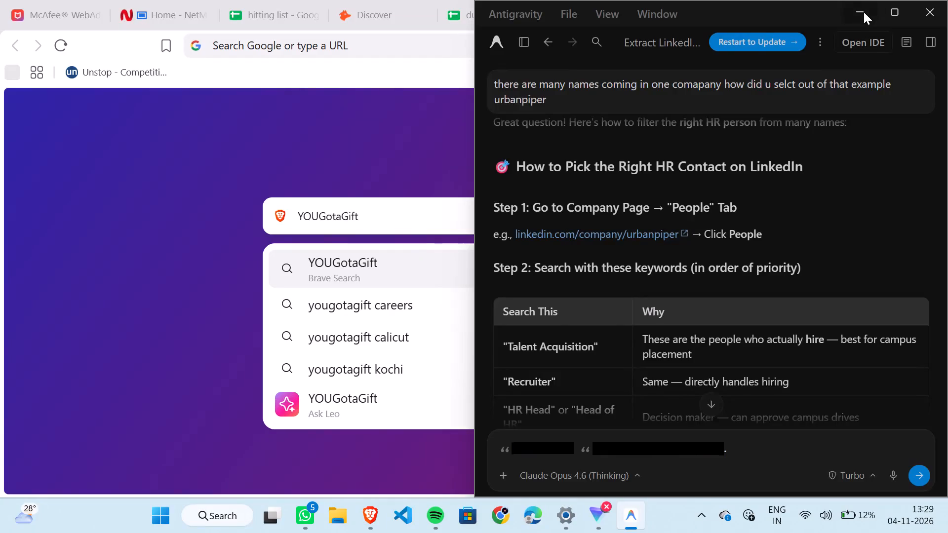
In the browser, append "Talent acquisition,early career, campus recruiter University hiring" to the YOUGotaGift query, run the web search and scan the results.
click(477, 217)
key(ctrl+v)
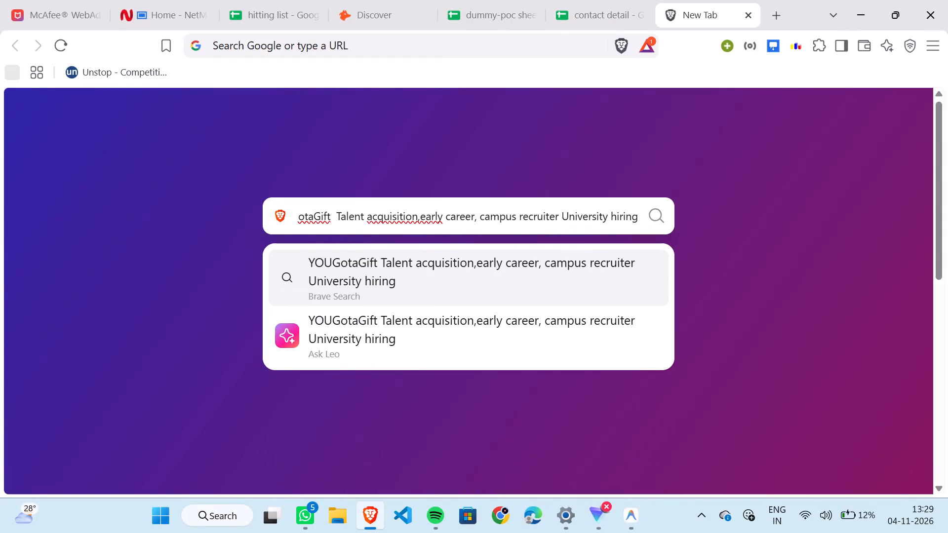
key(Return)
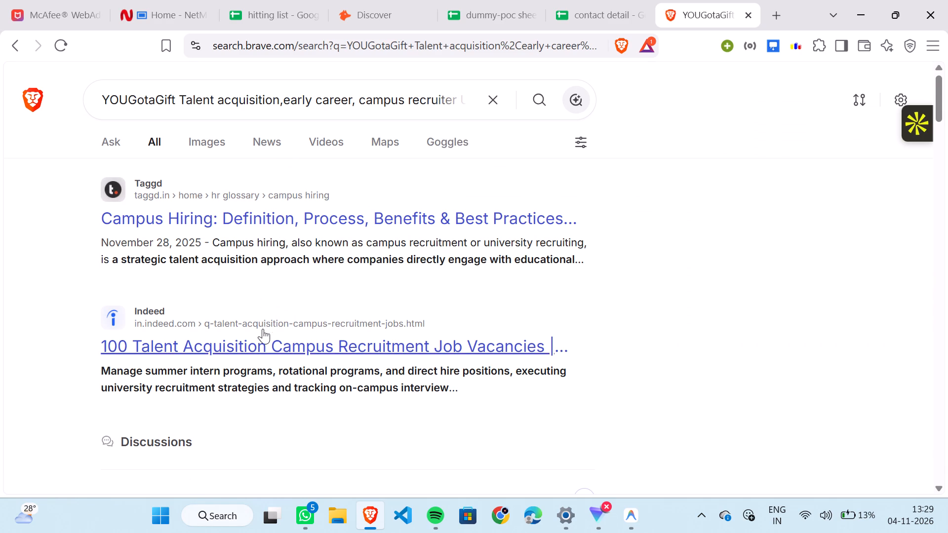
scroll(263, 351, down, 2)
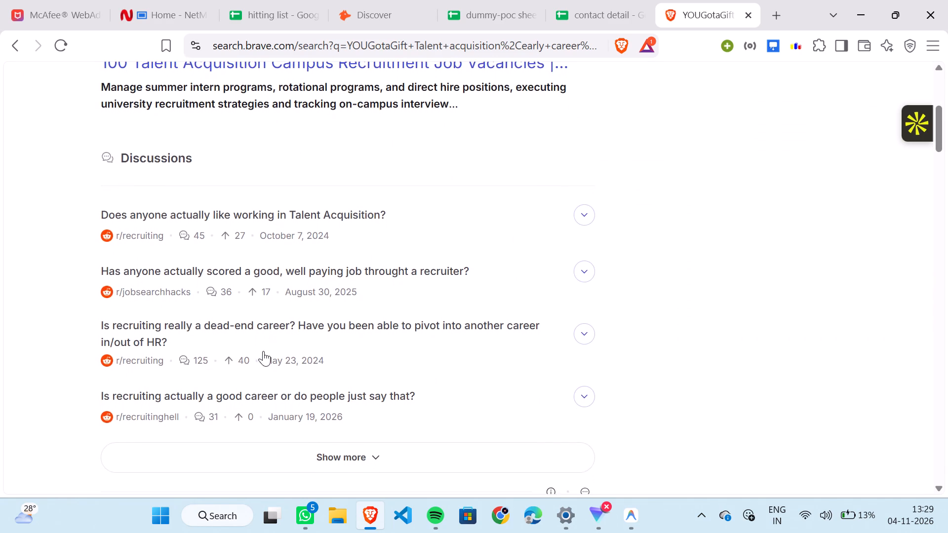
Refine the YOUGotaGift campus recruiter web search by adding "hr" to the query and look through the results.
scroll(263, 351, down, 5)
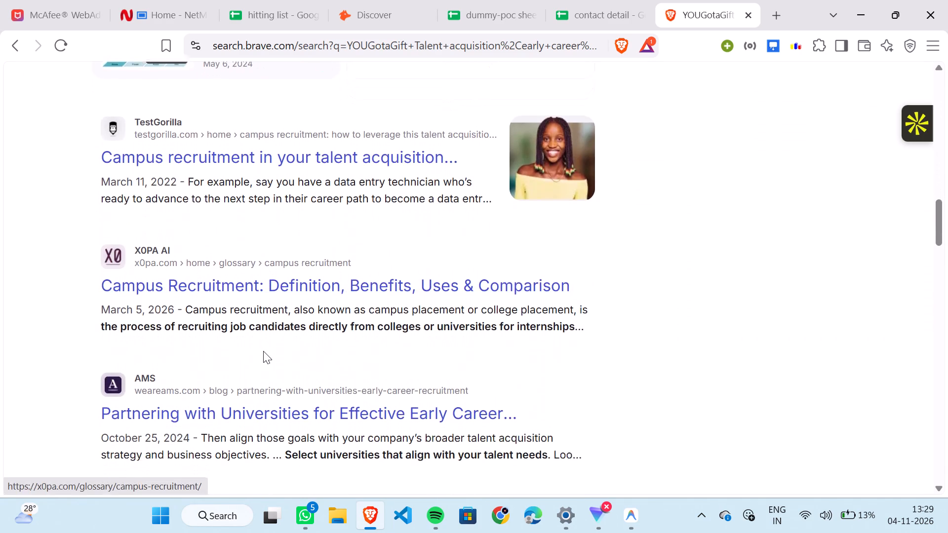
scroll(263, 351, down, 2)
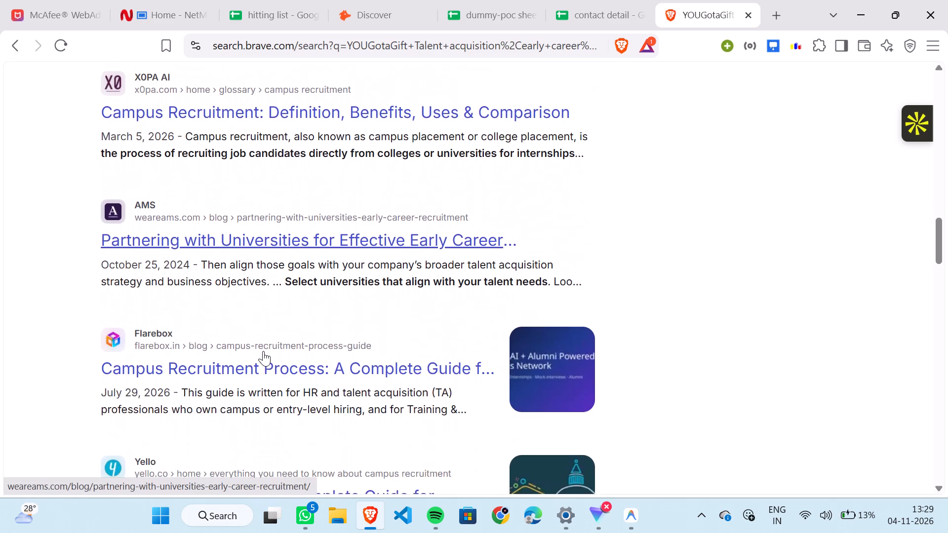
scroll(263, 351, up, 18)
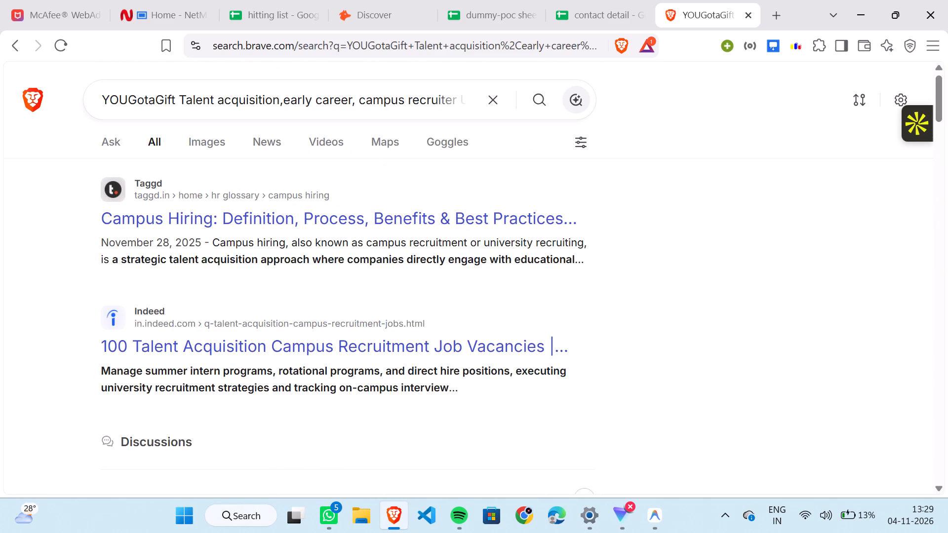
scroll(447, 100, left, 3)
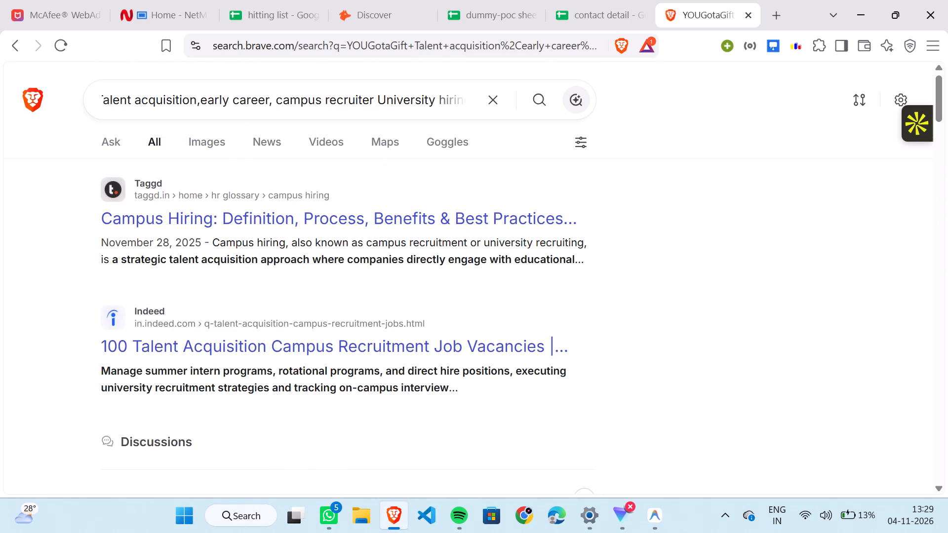
click(471, 100)
key(space)
text(hr)
key(Return)
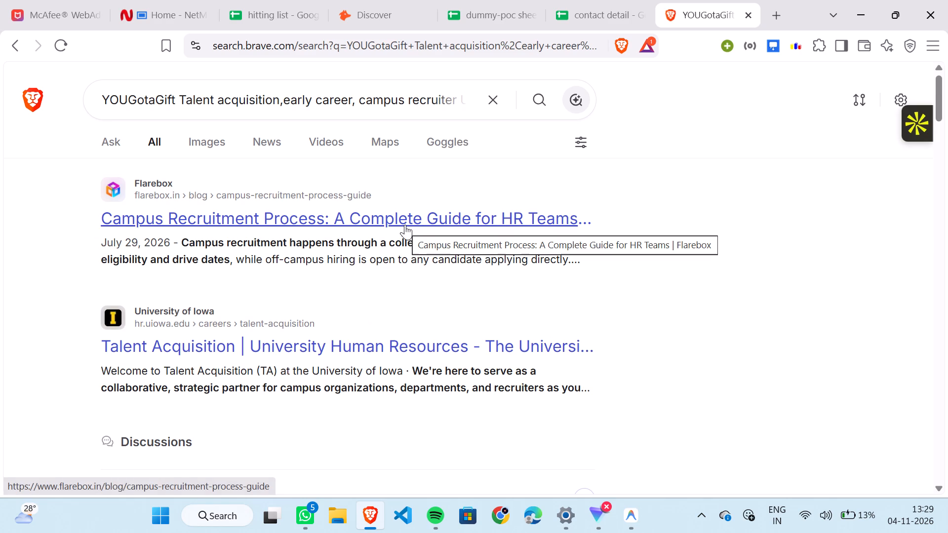
scroll(340, 306, down, 1)
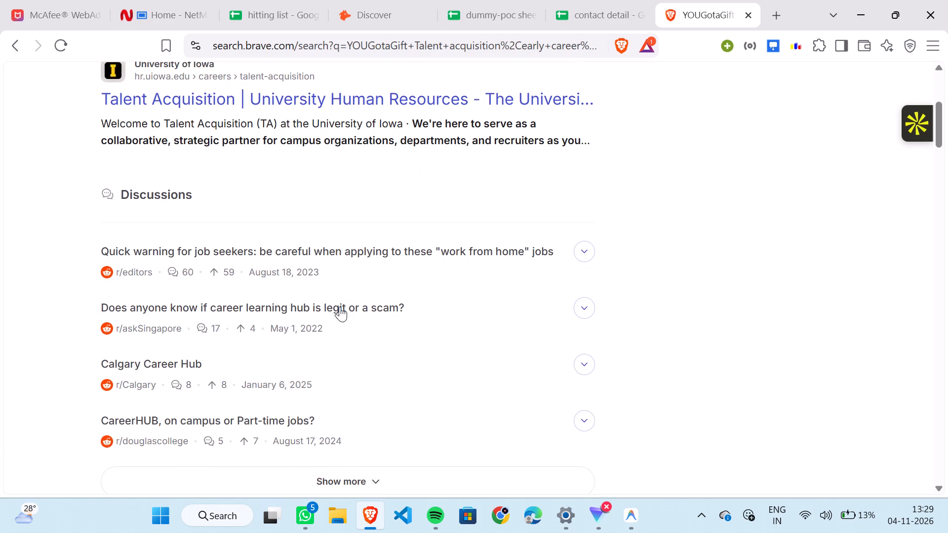
scroll(340, 306, down, 3)
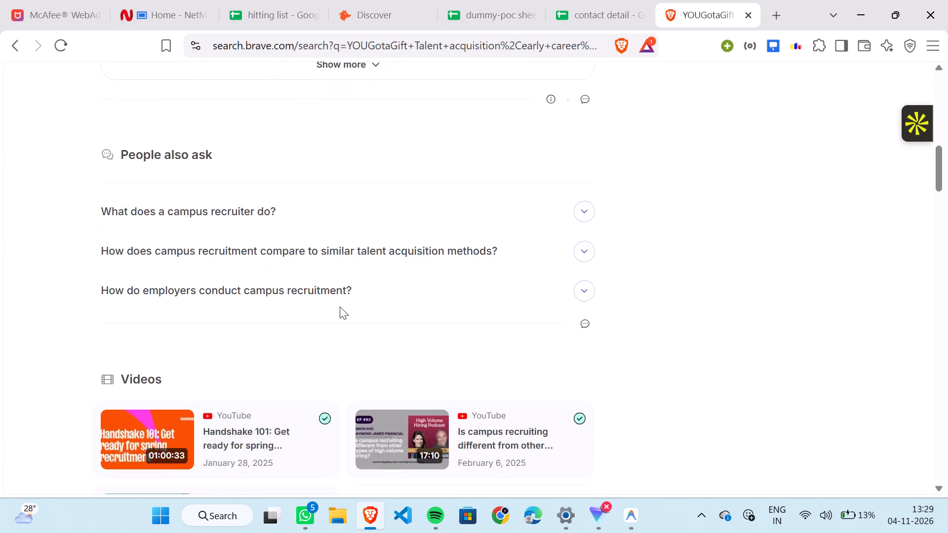
scroll(340, 306, down, 3)
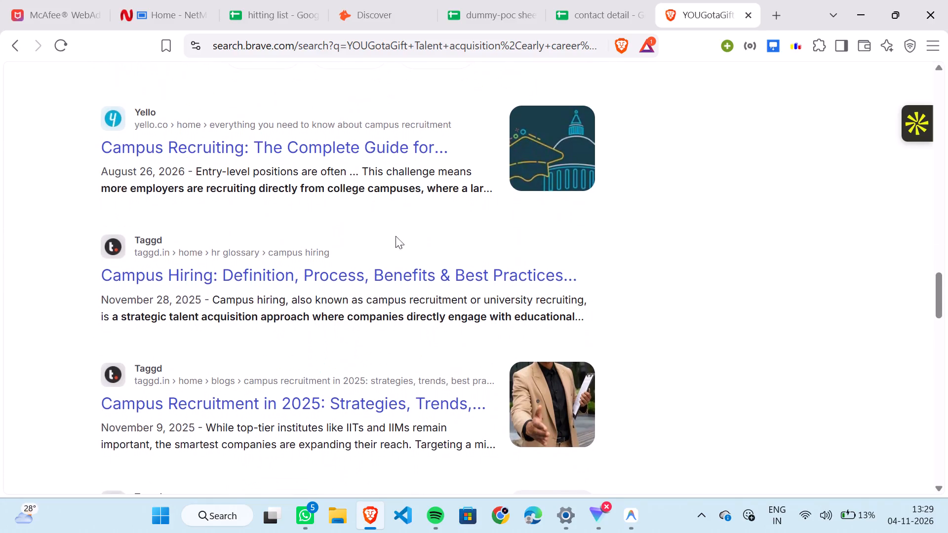
Copy the saved software engineer's e-mail address from Xeno's Hunter contact list and enter it as Xeno's e-mail in "contact detail", cell C838.
click(358, 15)
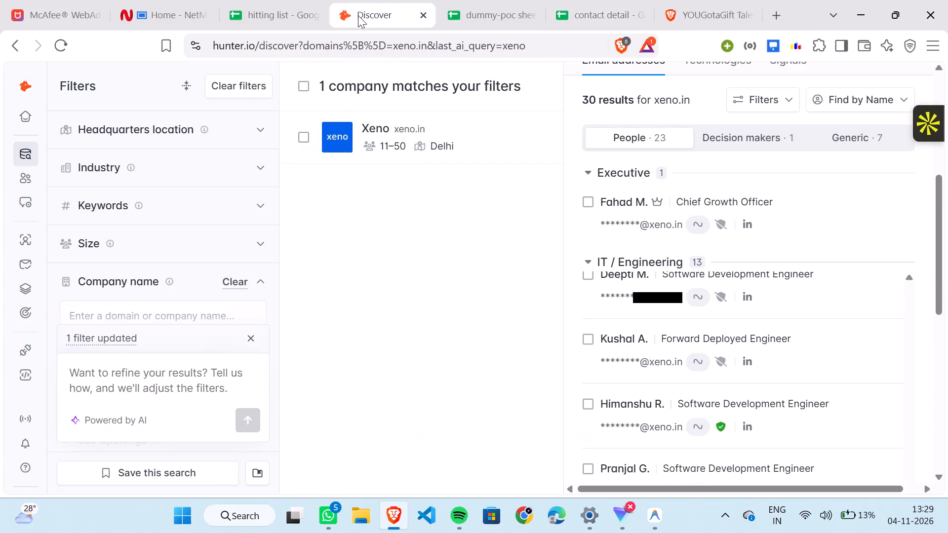
scroll(701, 300, up, 3)
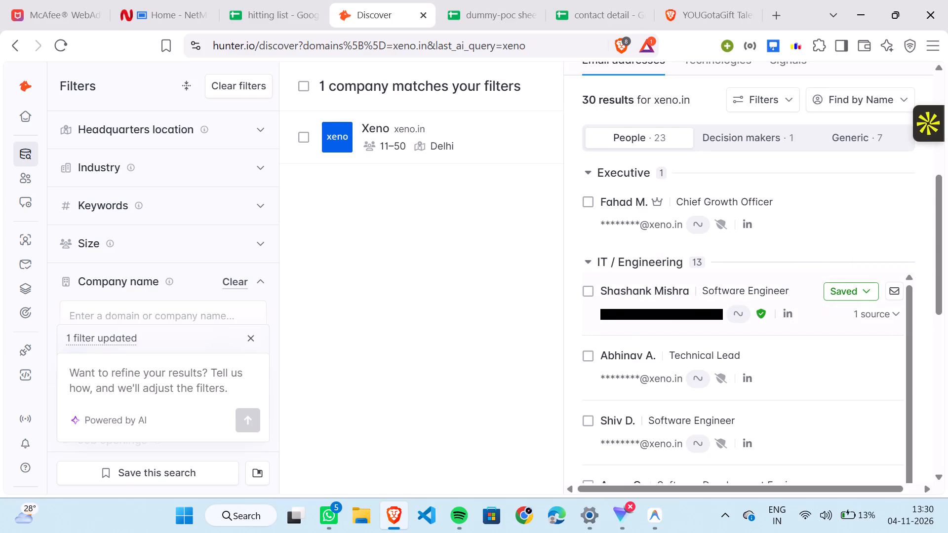
drag(600, 314, 706, 314)
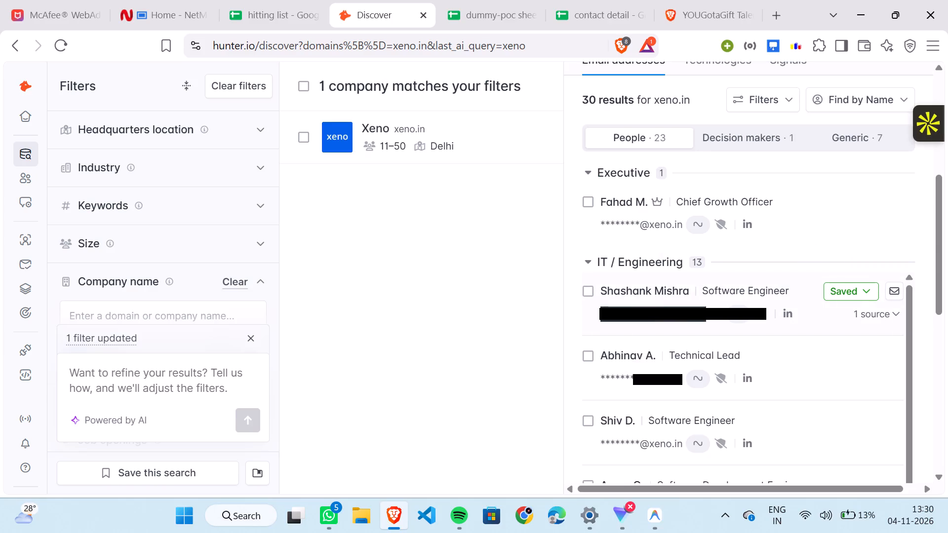
drag(706, 314, 724, 314)
key(ctrl+c)
scroll(724, 314, down, 2)
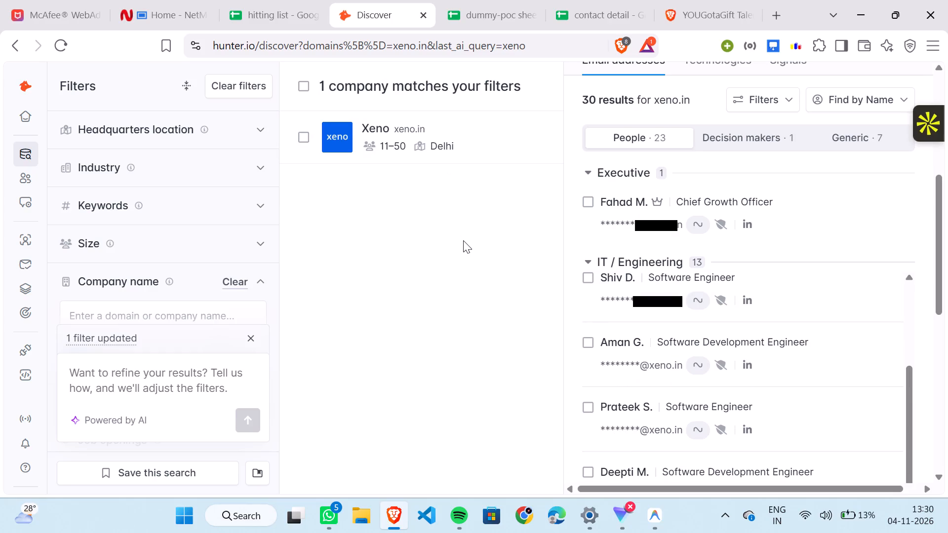
scroll(651, 310, down, 2)
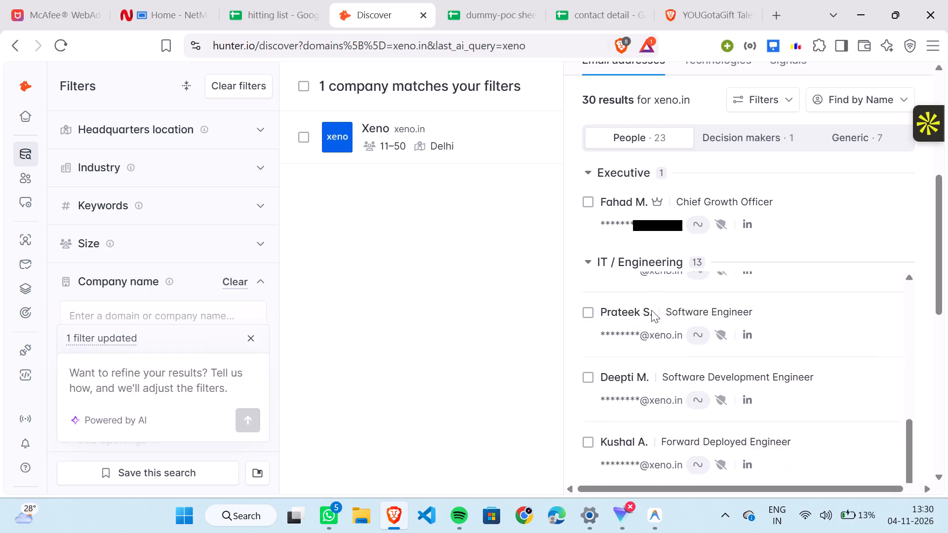
scroll(651, 310, down, 1)
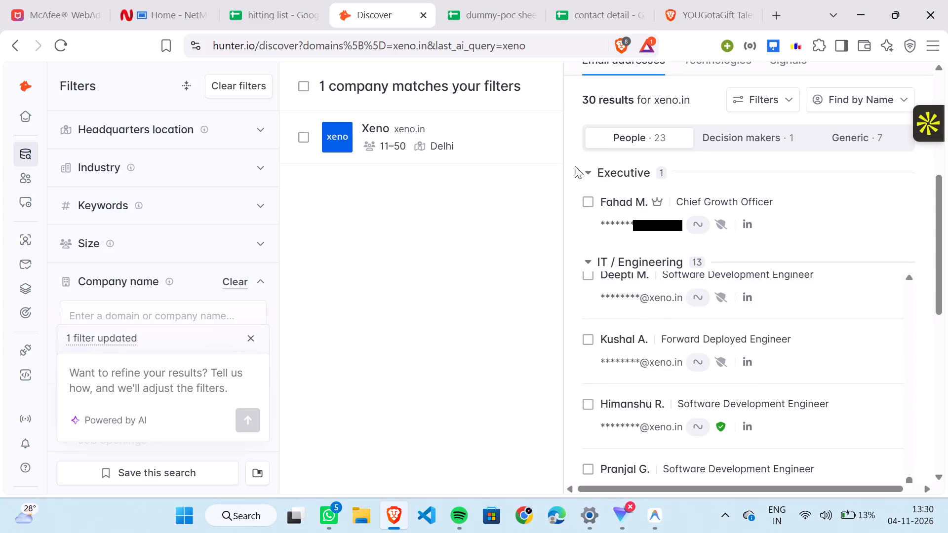
click(601, 8)
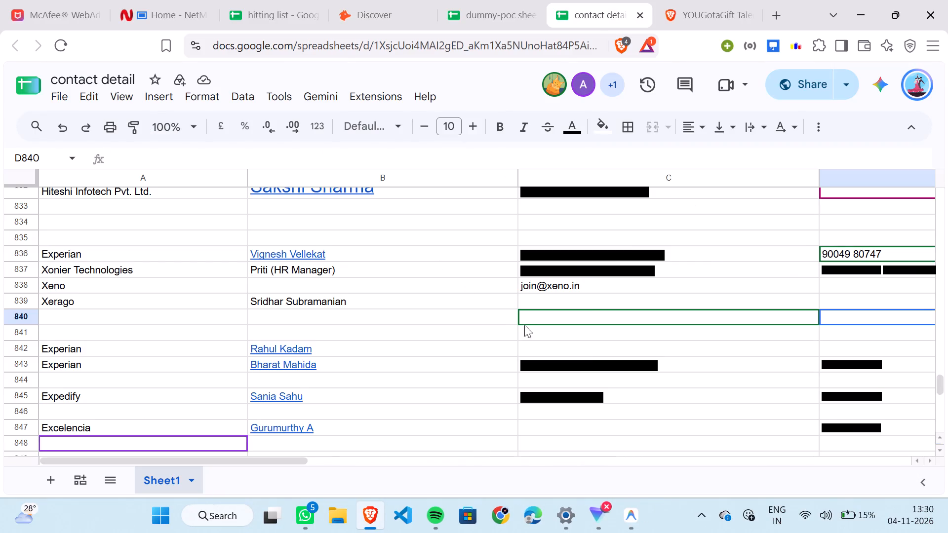
click(599, 281)
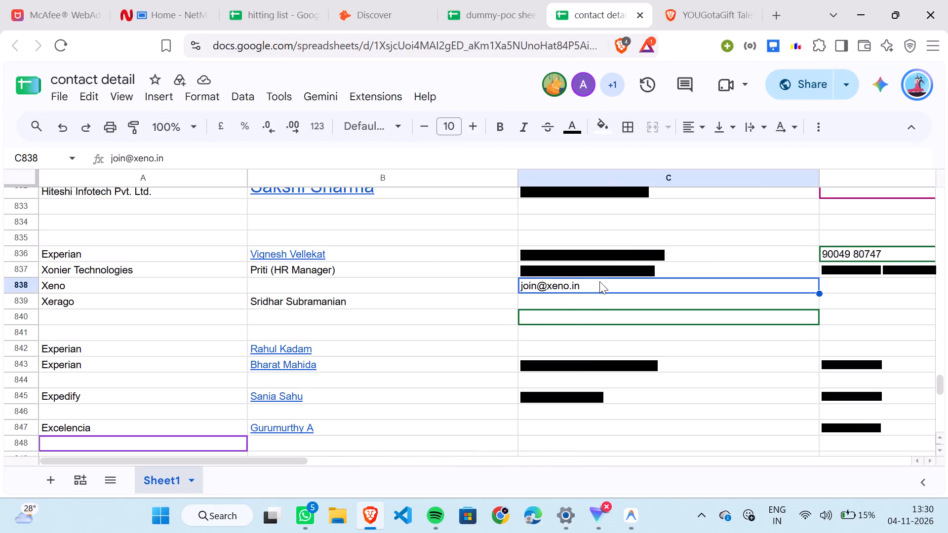
key(space)
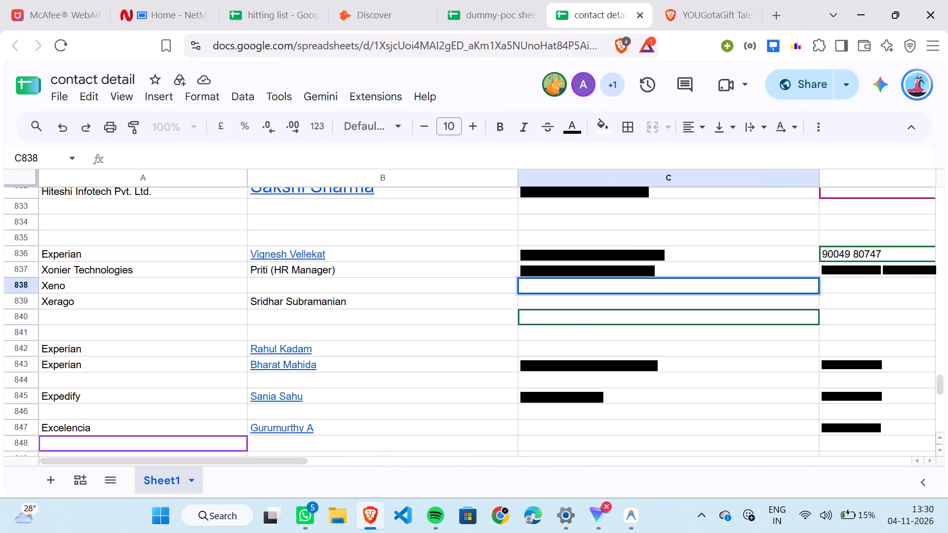
key(ctrl+v)
key(Return)
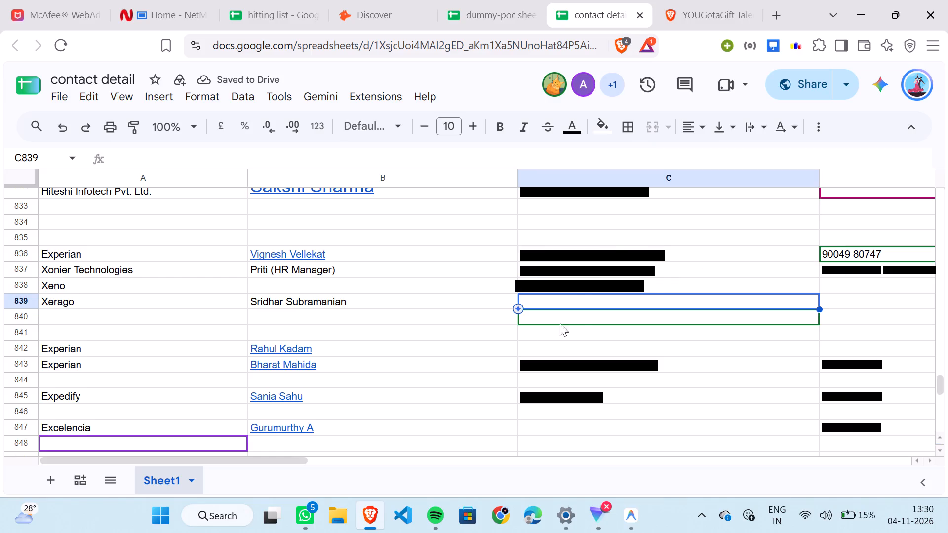
click(663, 283)
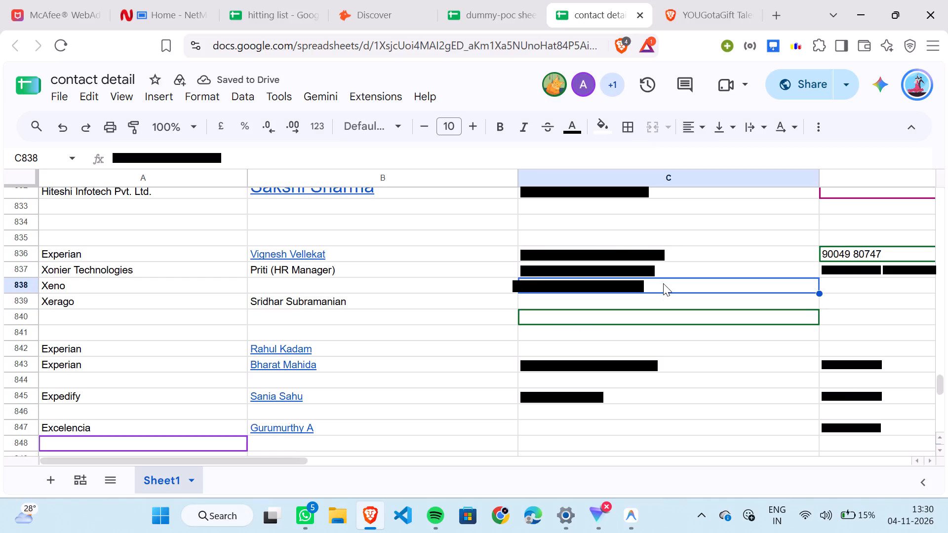
click(356, 286)
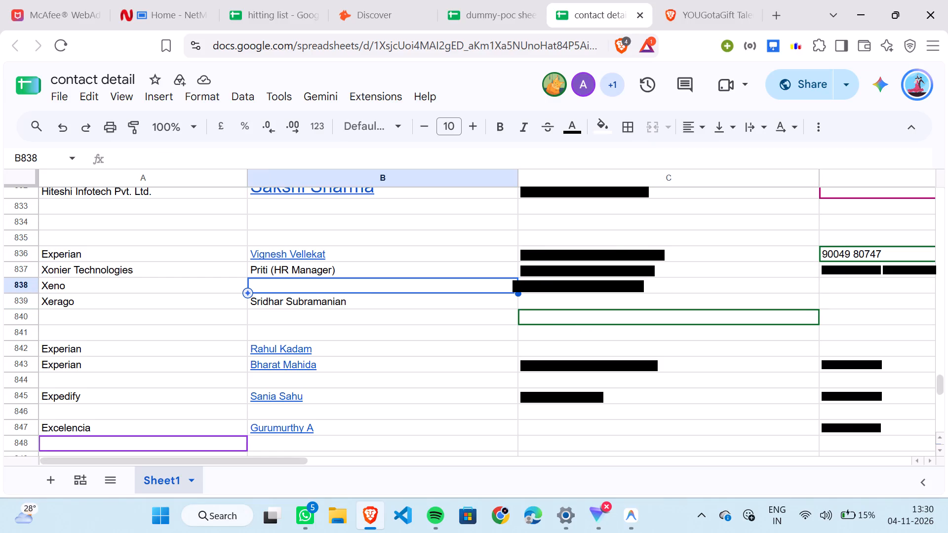
click(522, 284)
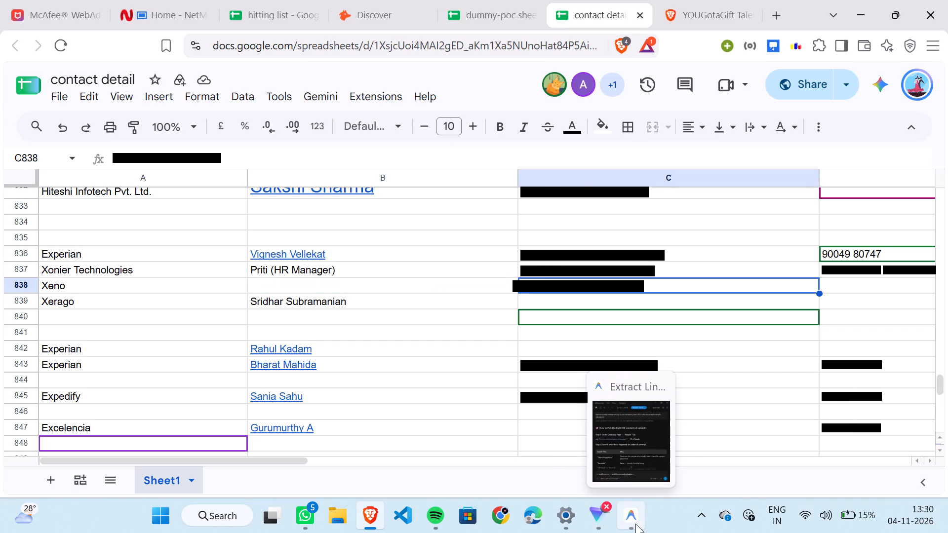
Return to the Hunter Discover page and look back through the people listed for xeno.in.
click(701, 0)
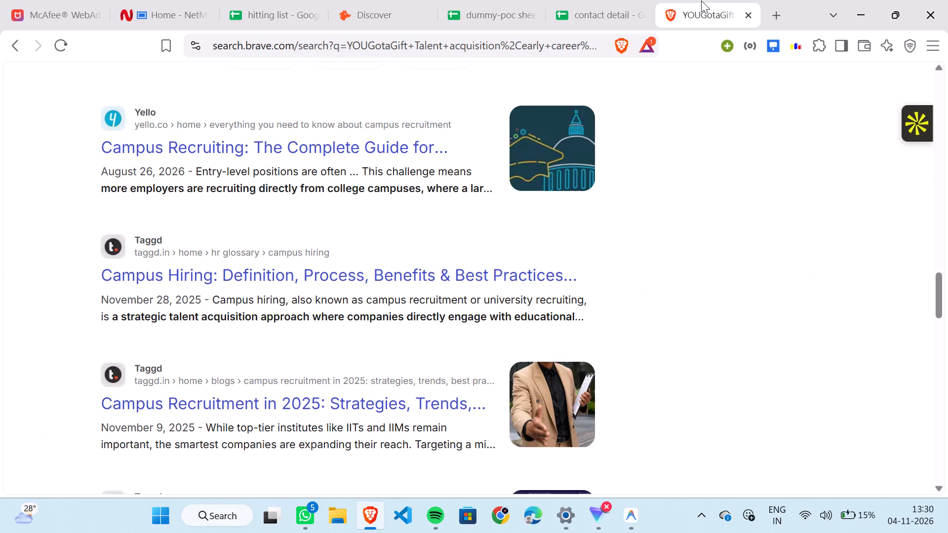
click(356, 8)
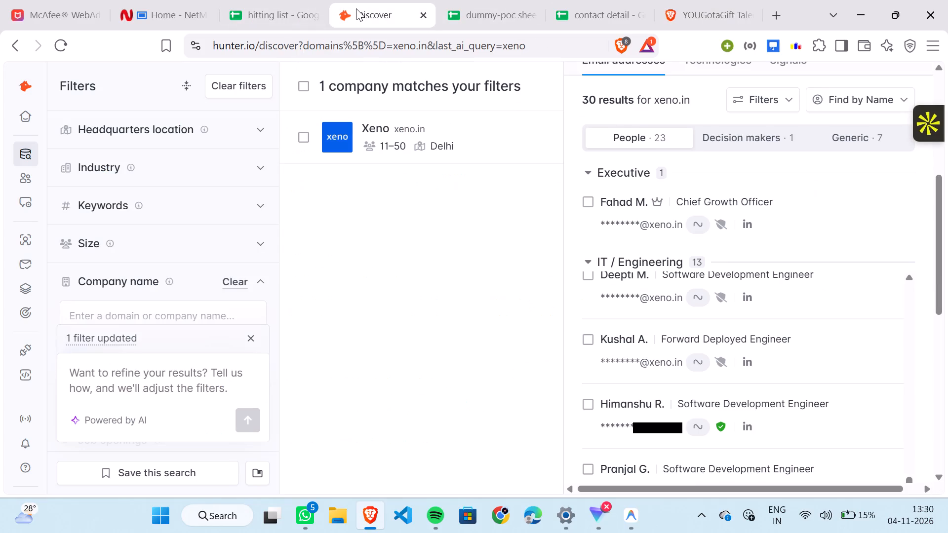
scroll(674, 295, up, 6)
scroll(674, 295, down, 3)
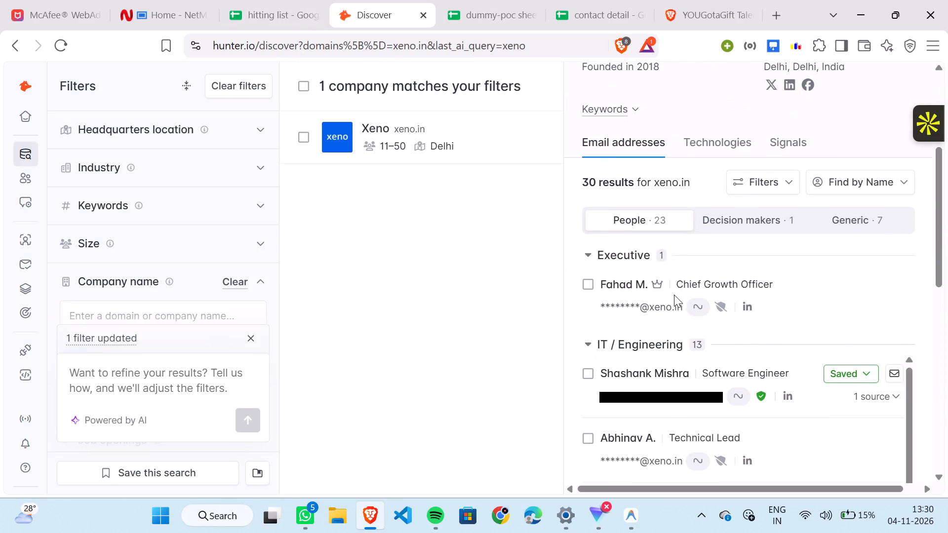
drag(601, 371, 688, 376)
key(ctrl+c)
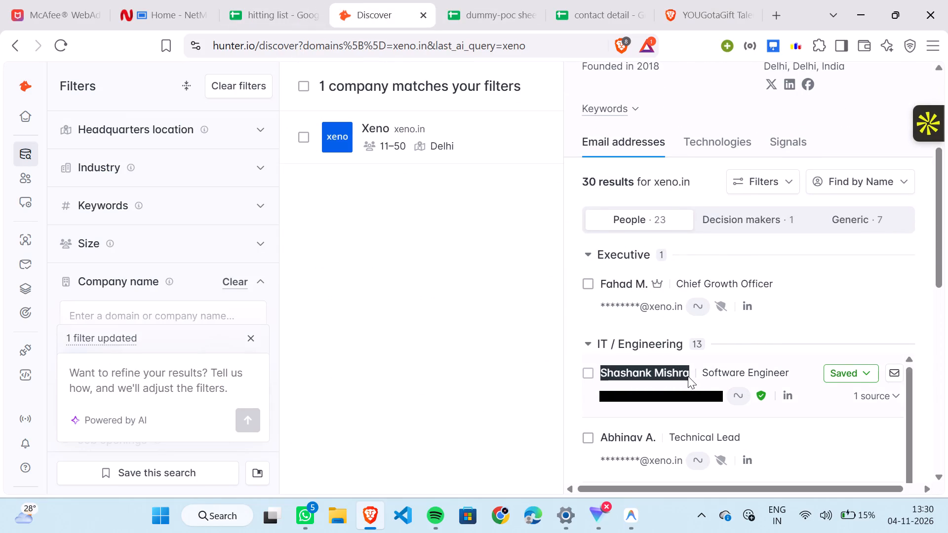
click(256, 21)
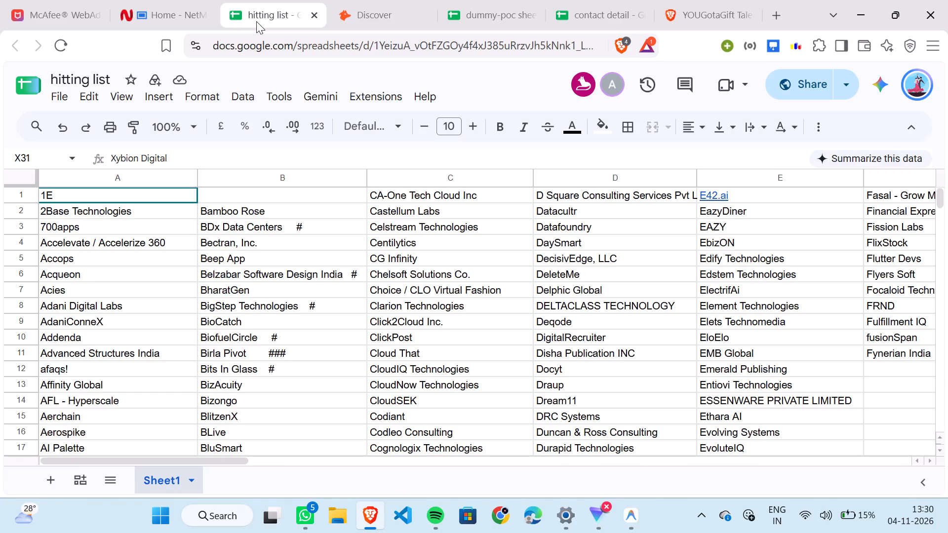
click(576, 15)
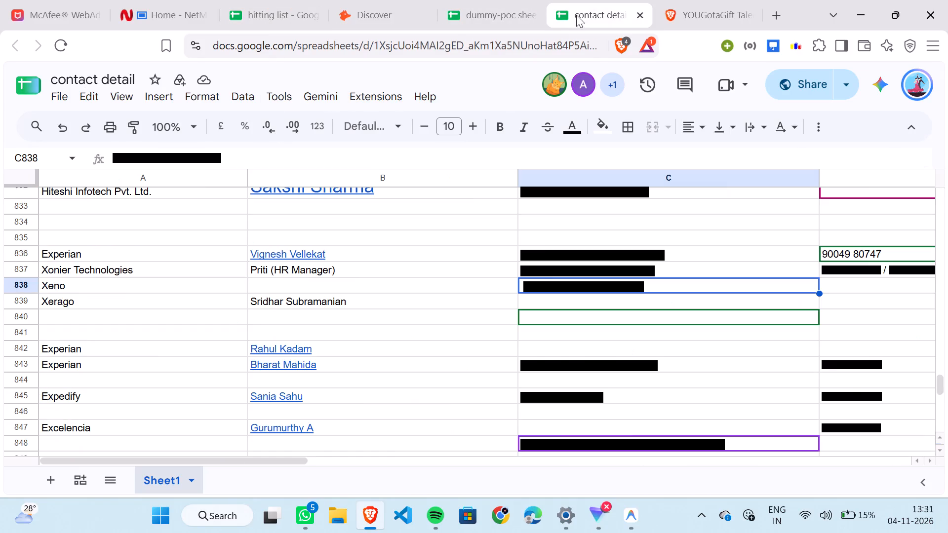
click(328, 286)
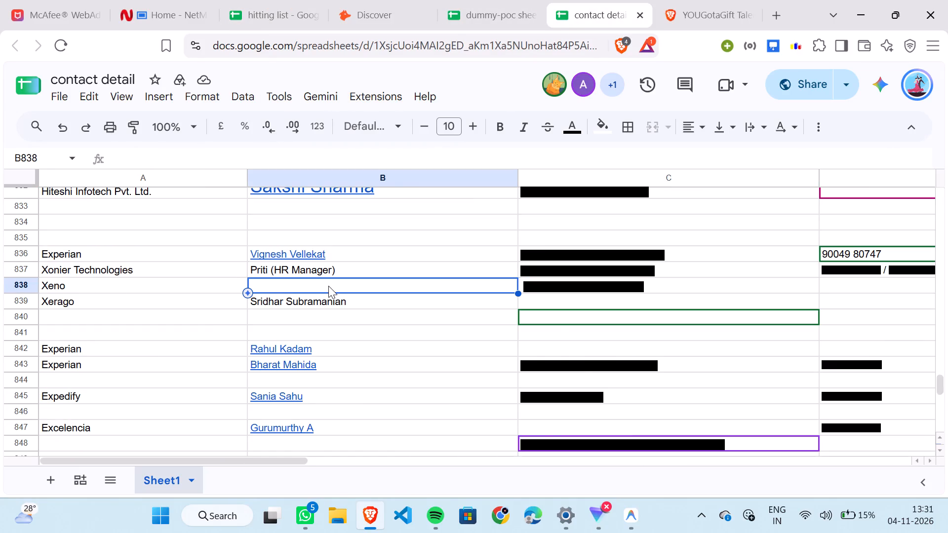
key(ctrl+v)
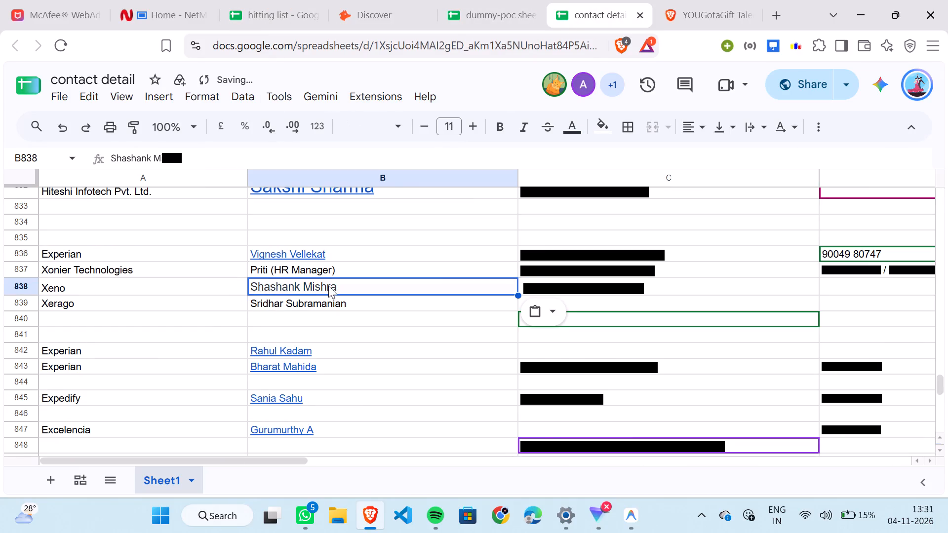
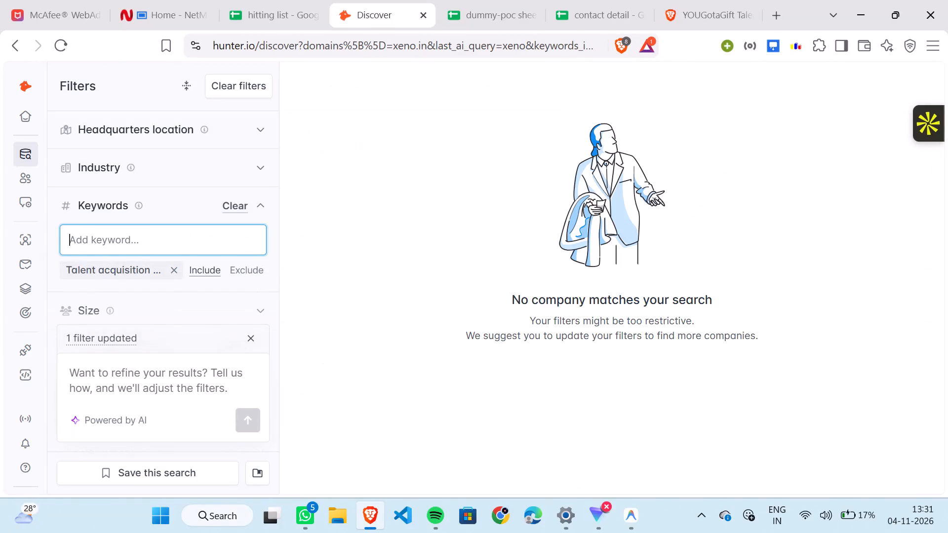
Switch the "Talent acquisition" keyword filter to Exclude in the xeno.in company search.
scroll(514, 305, up, 4)
click(208, 275)
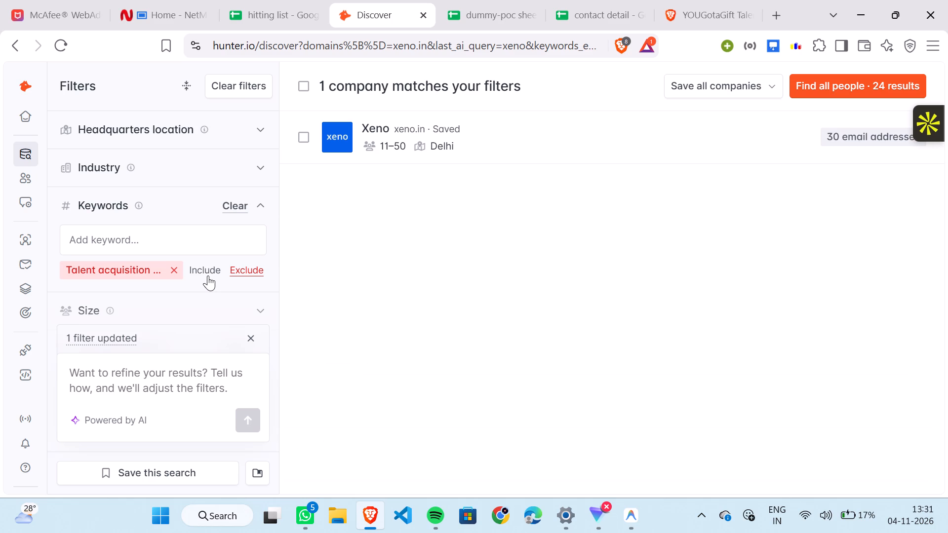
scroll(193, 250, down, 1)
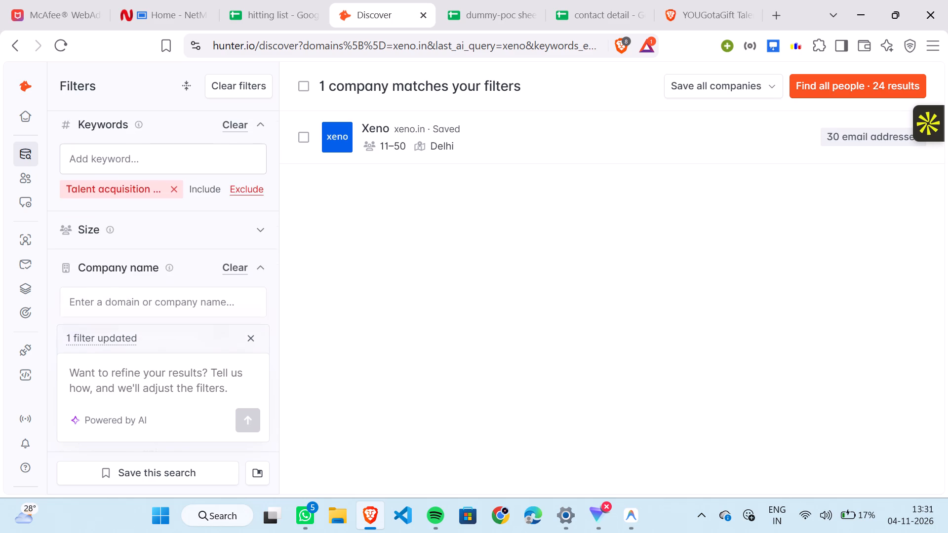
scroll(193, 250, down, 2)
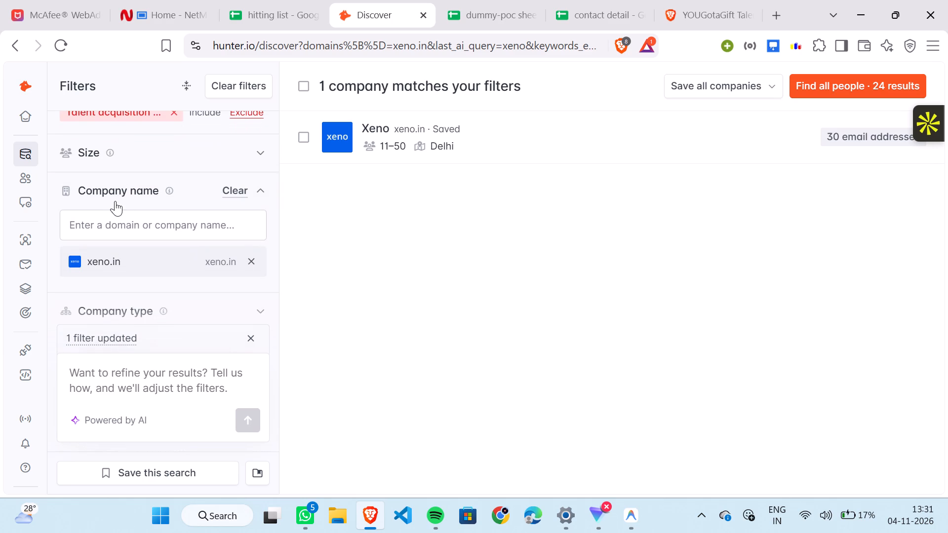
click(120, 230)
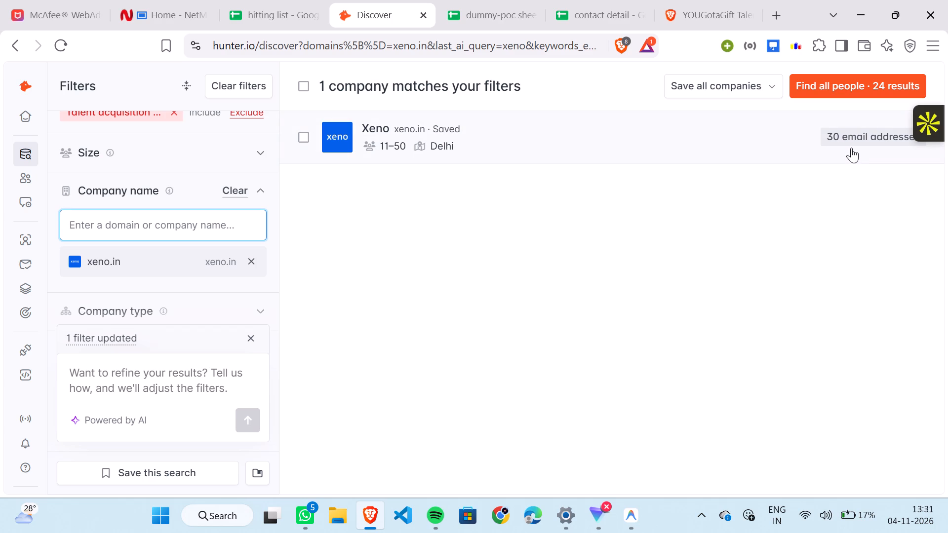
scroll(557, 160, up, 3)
Mark Xerago with "**" after its name in the "hitting list" sheet, cell X29.
click(268, 0)
scroll(649, 230, left, 6)
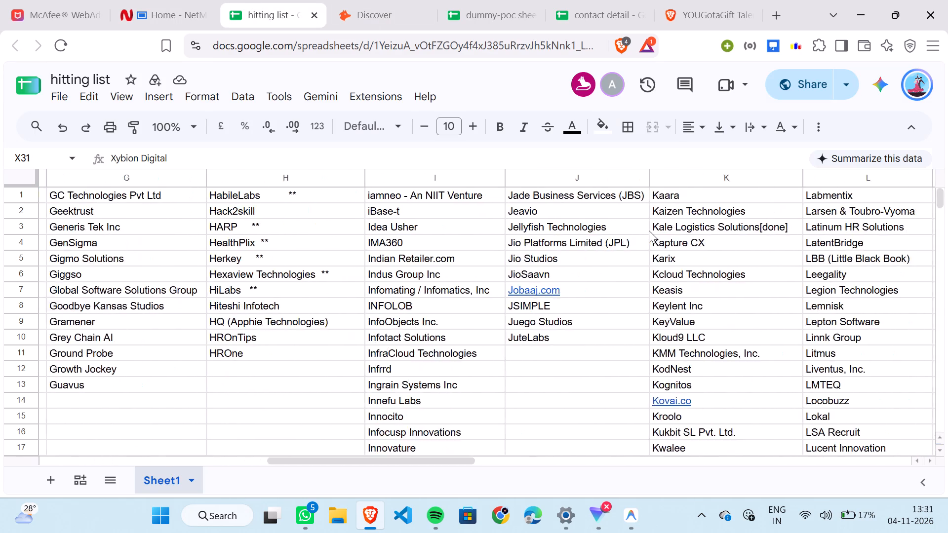
scroll(649, 230, left, 8)
scroll(649, 230, right, 3)
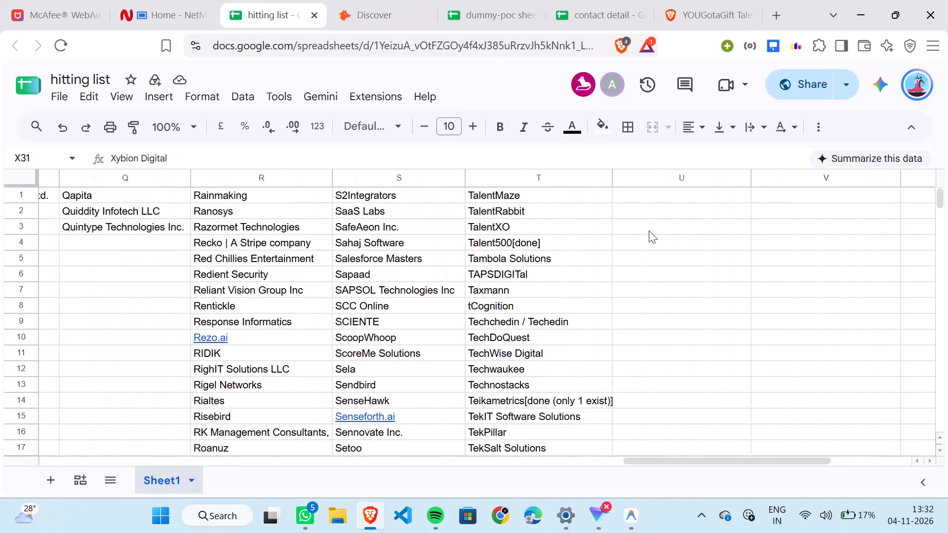
scroll(649, 230, right, 1)
scroll(649, 230, left, 6)
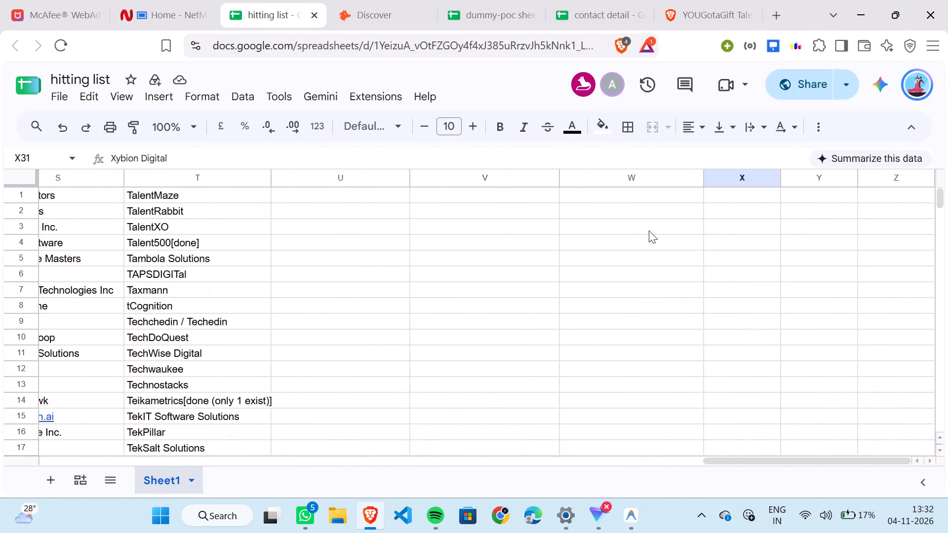
scroll(649, 230, down, 4)
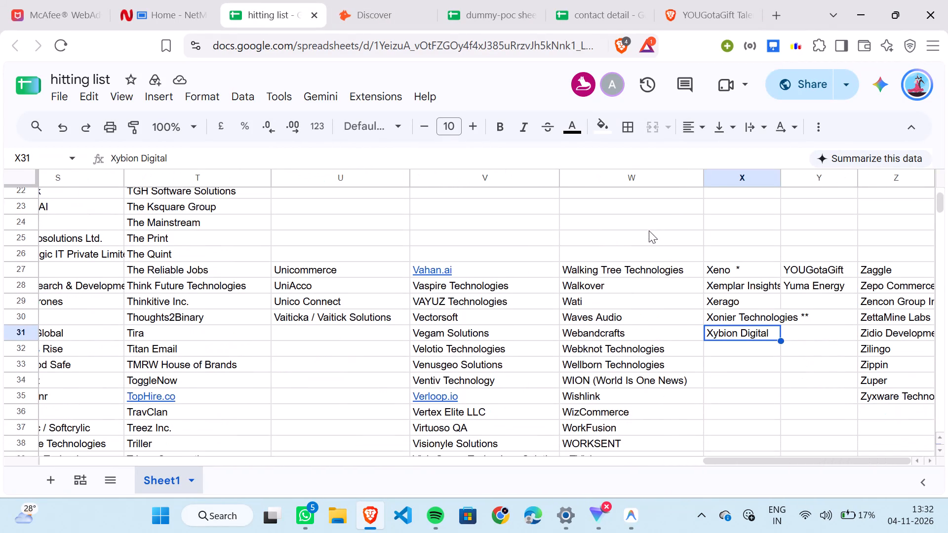
click(751, 299)
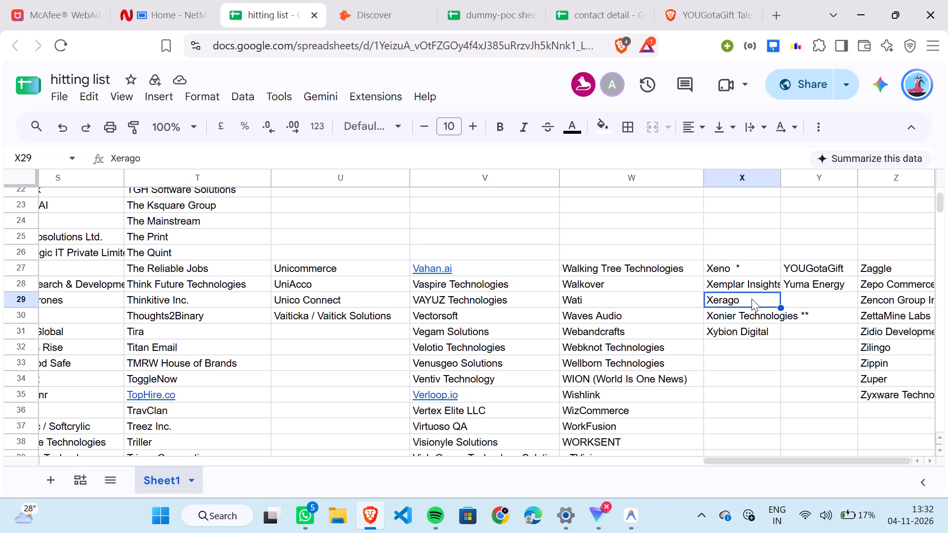
double_click(751, 299)
key(space)
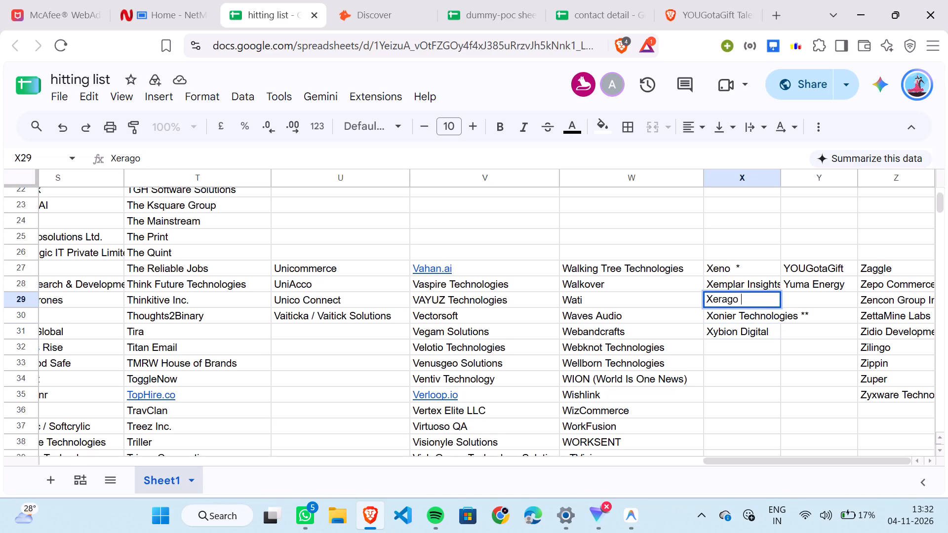
text(**)
key(Return)
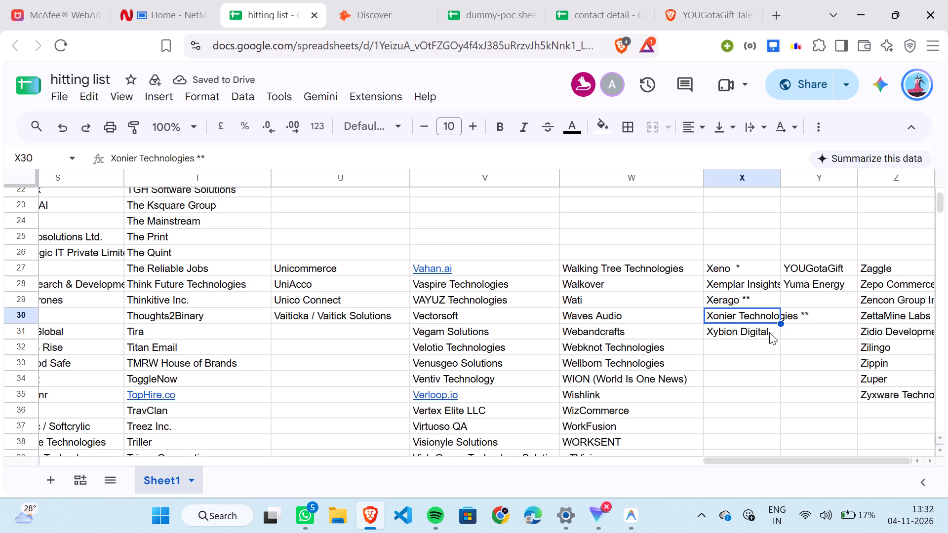
Copy the company name YOUGotaGift from cell Y27 of "hitting list".
click(802, 262)
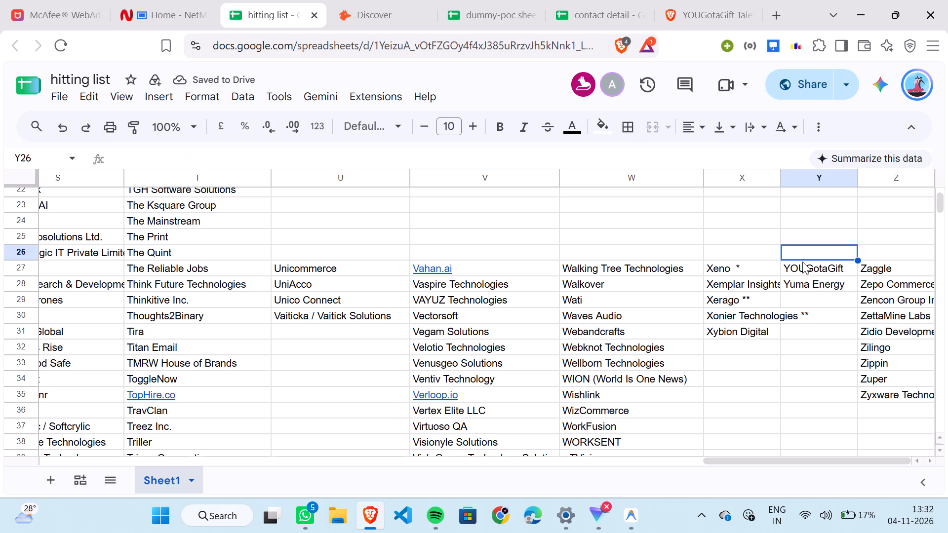
double_click(805, 265)
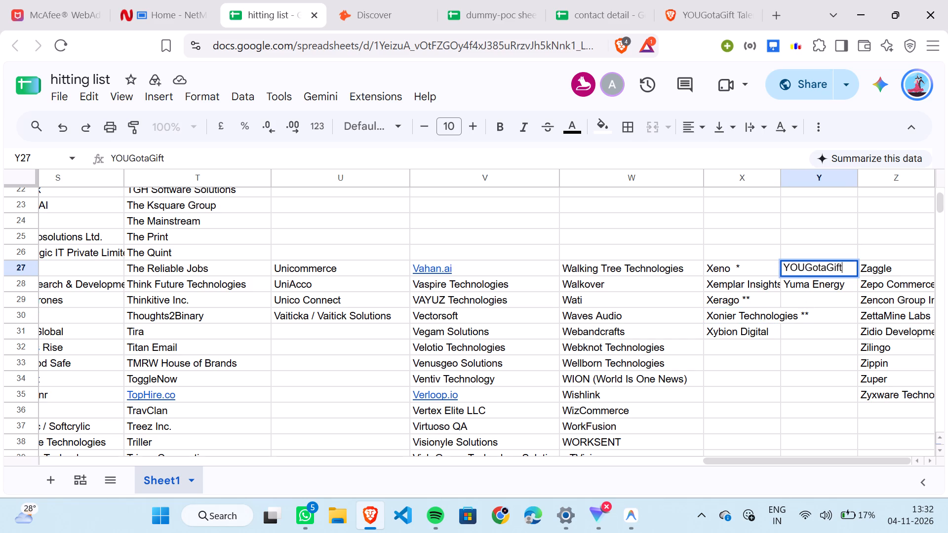
drag(785, 266, 857, 271)
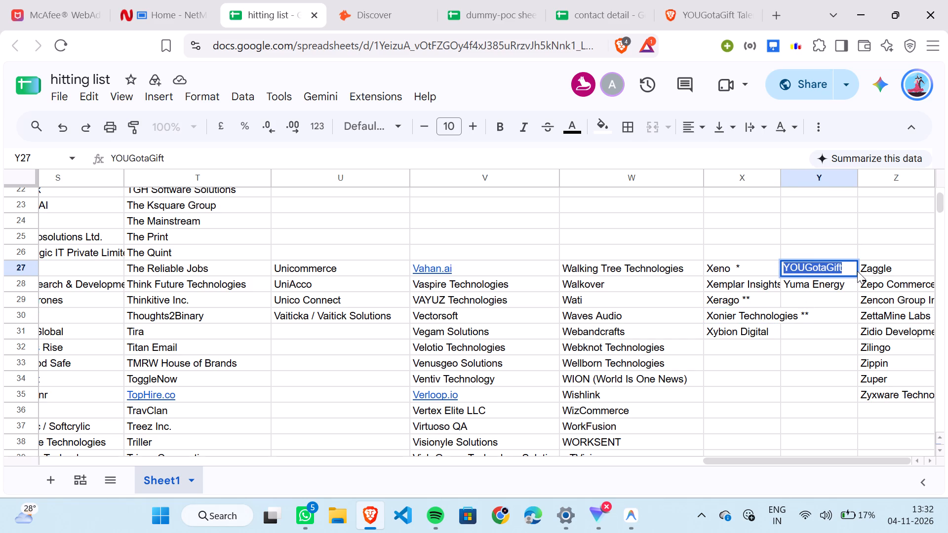
key(ctrl+c)
In Hunter Discover, replace the xeno.in company filter with the copied YOUGotaGift name, choosing the yougotagift.com match.
click(397, 11)
click(171, 221)
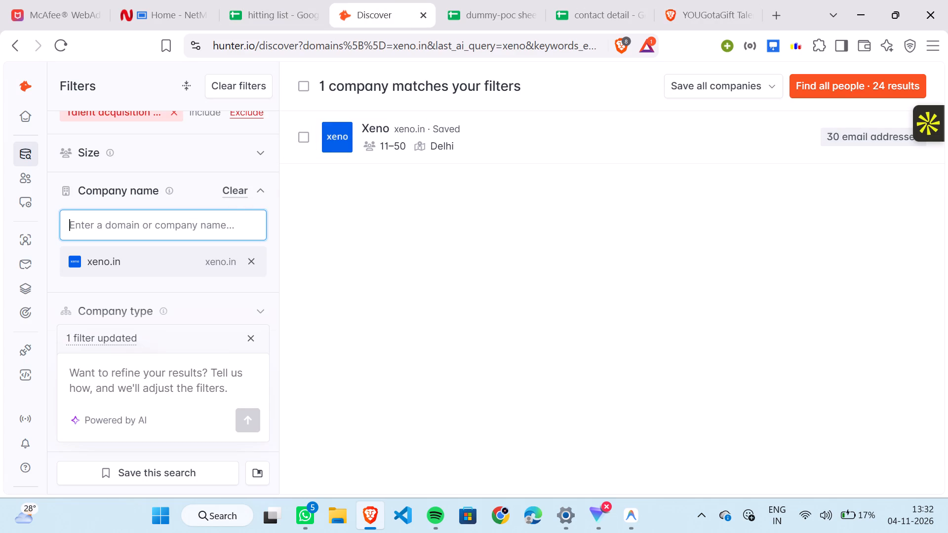
key(ctrl+v)
key(Return)
click(140, 221)
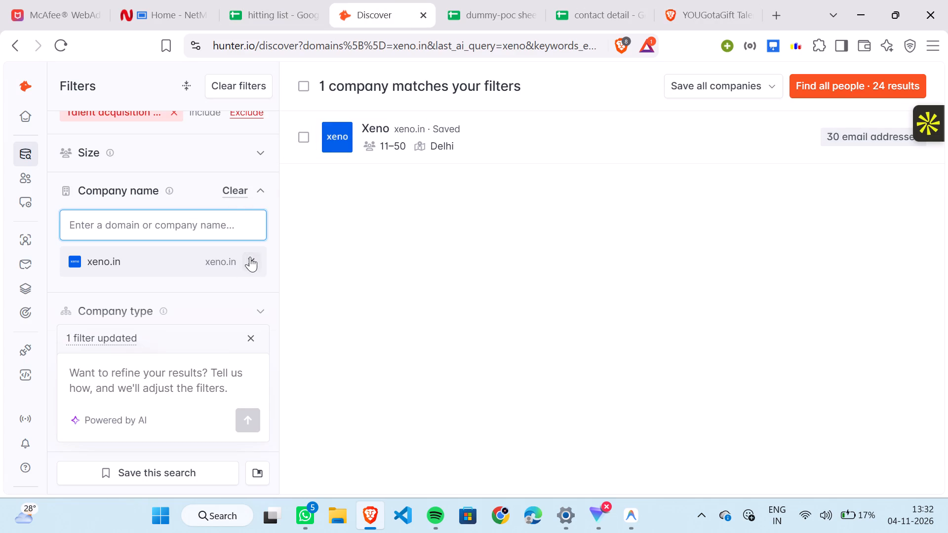
click(250, 257)
click(168, 226)
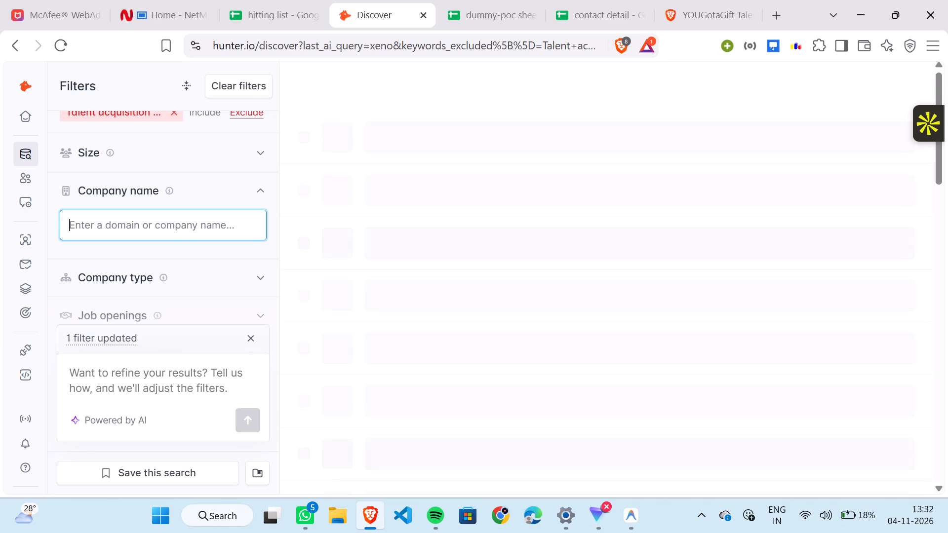
key(ctrl+v)
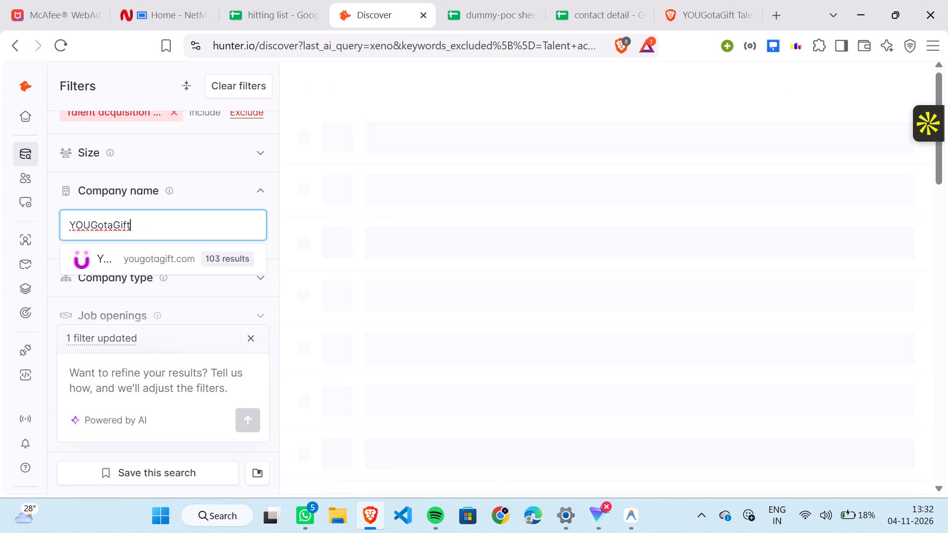
key(Return)
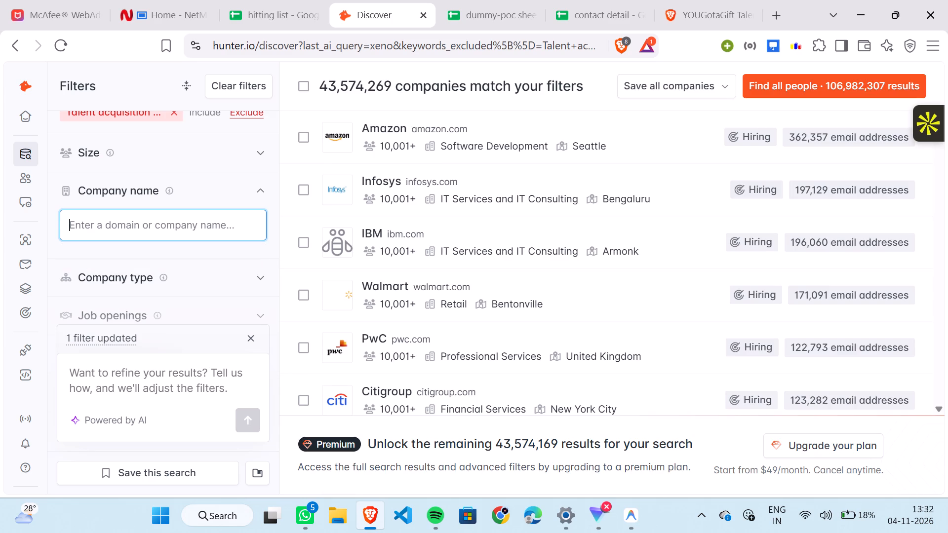
scroll(446, 258, up, 7)
click(164, 231)
key(ctrl+v)
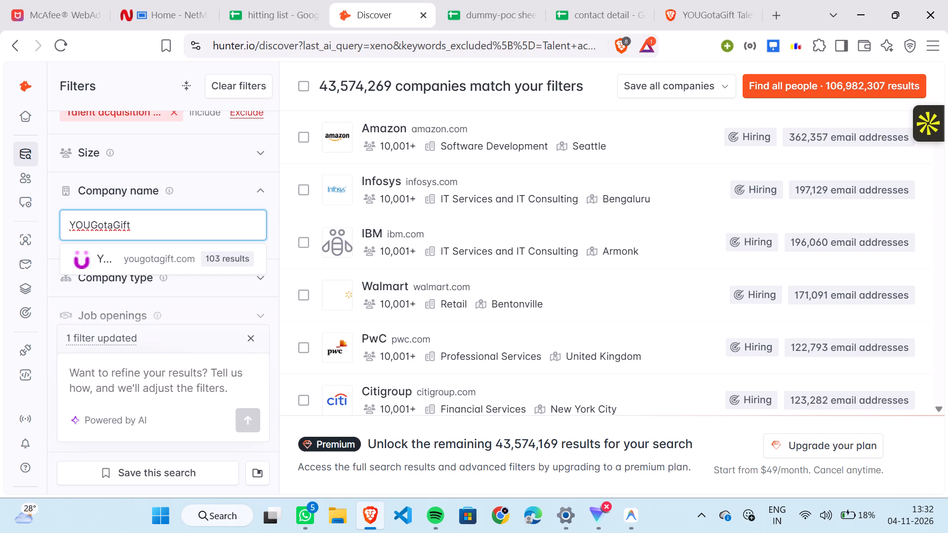
scroll(581, 225, up, 9)
click(169, 255)
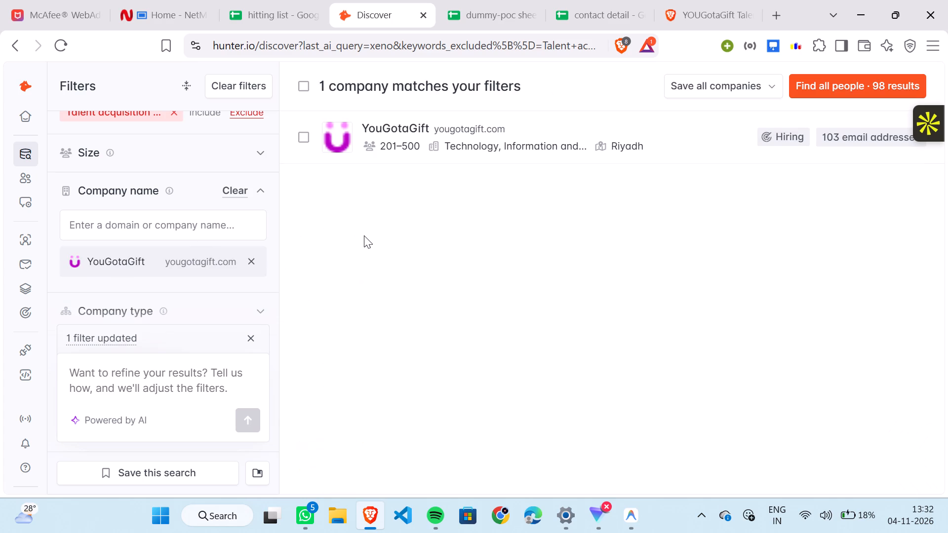
Open the YouGotaGift company details and look over its email addresses by department.
double_click(485, 144)
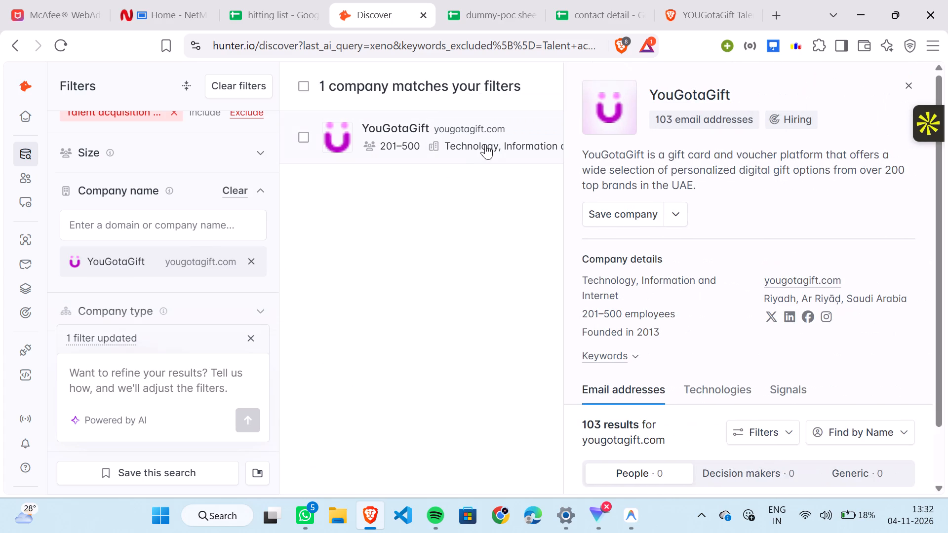
scroll(784, 236, down, 2)
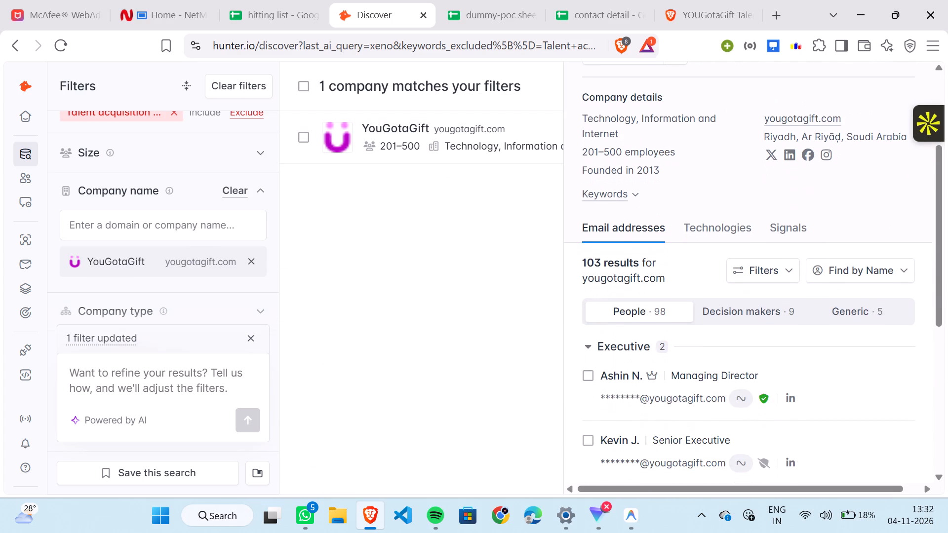
scroll(784, 236, down, 1)
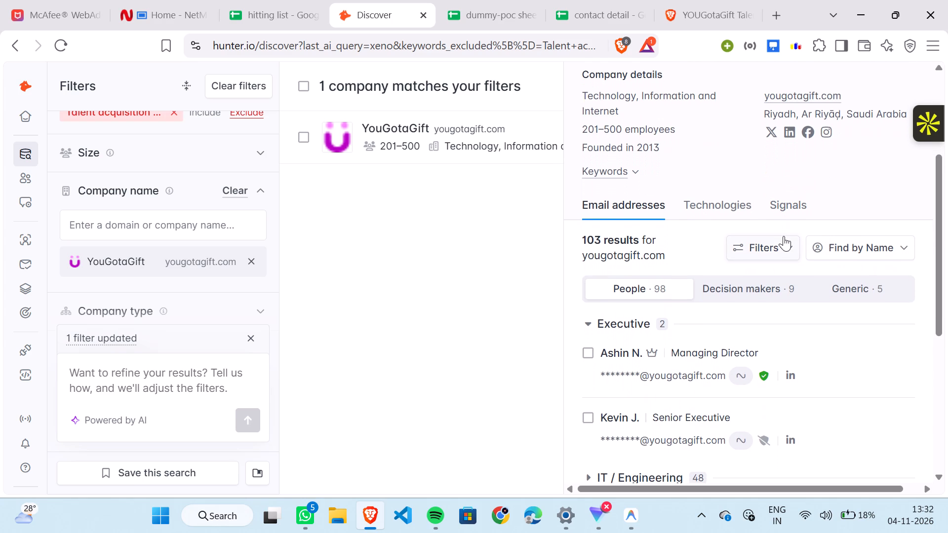
scroll(784, 236, down, 2)
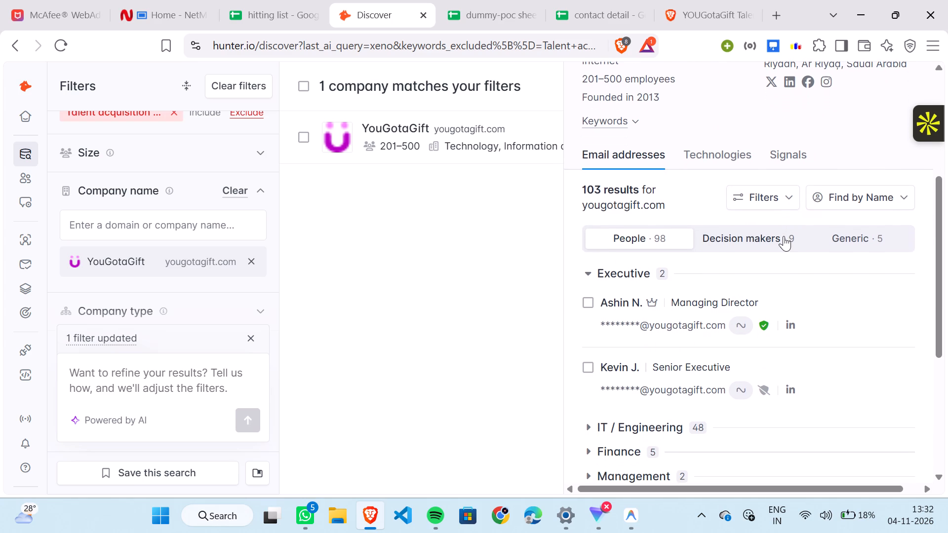
scroll(784, 236, down, 2)
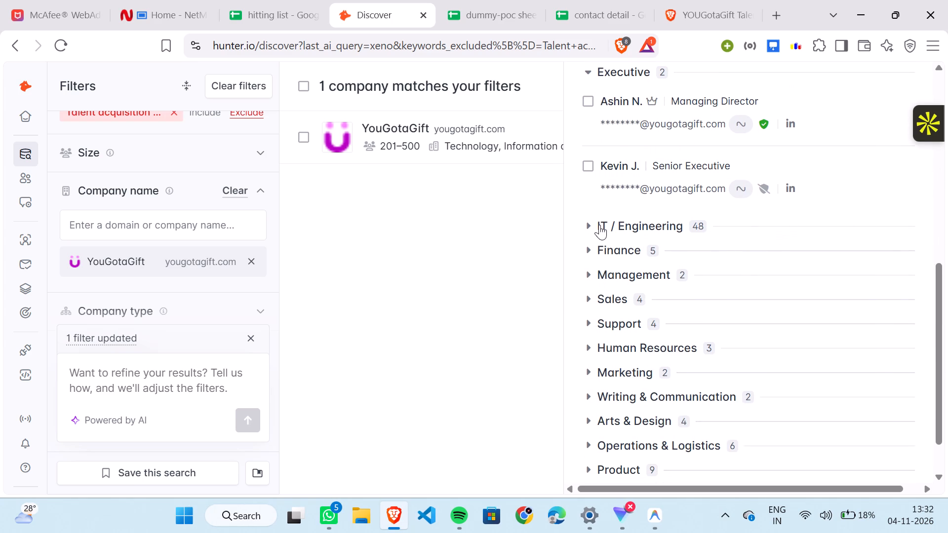
Expand YouGotaGift's IT / Engineering group and look through its people, trying a Director of Engineering's LinkedIn profile.
click(599, 222)
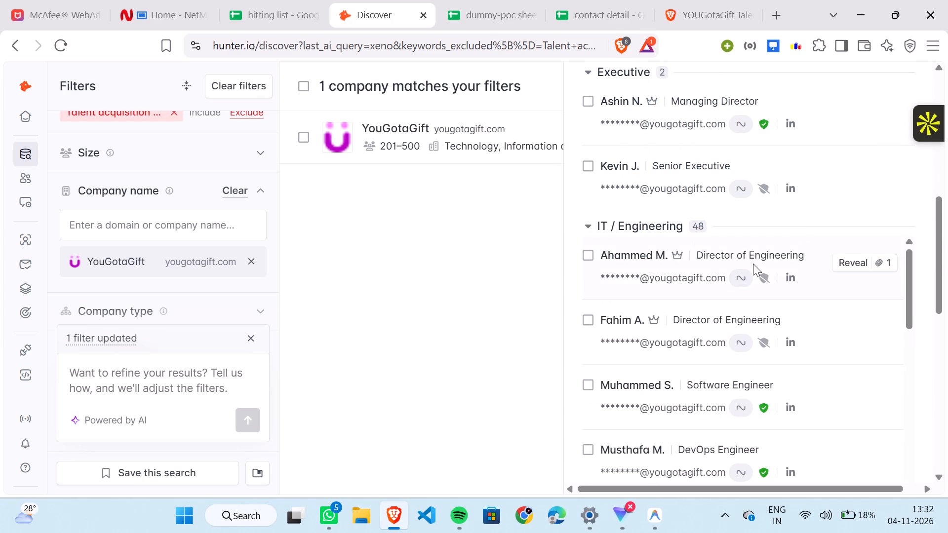
scroll(753, 264, down, 1)
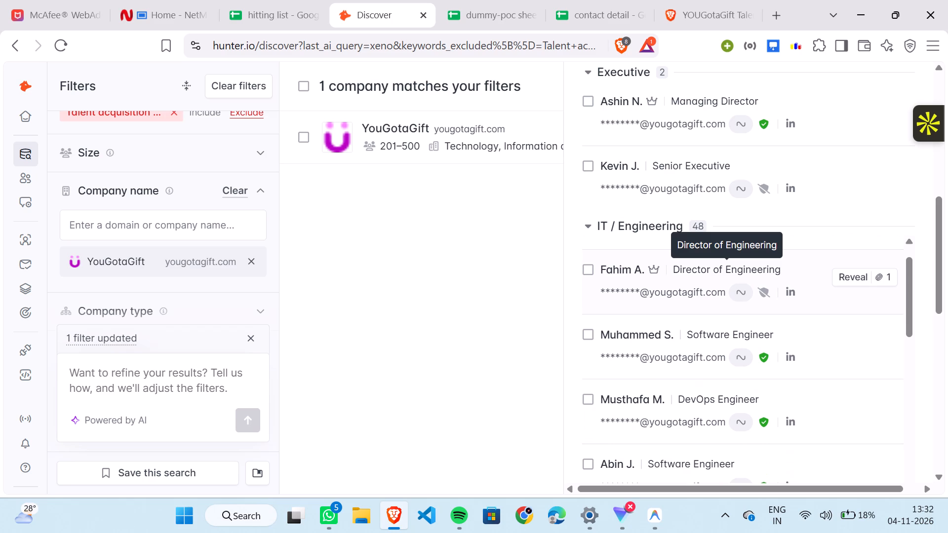
click(790, 294)
triple_click(790, 294)
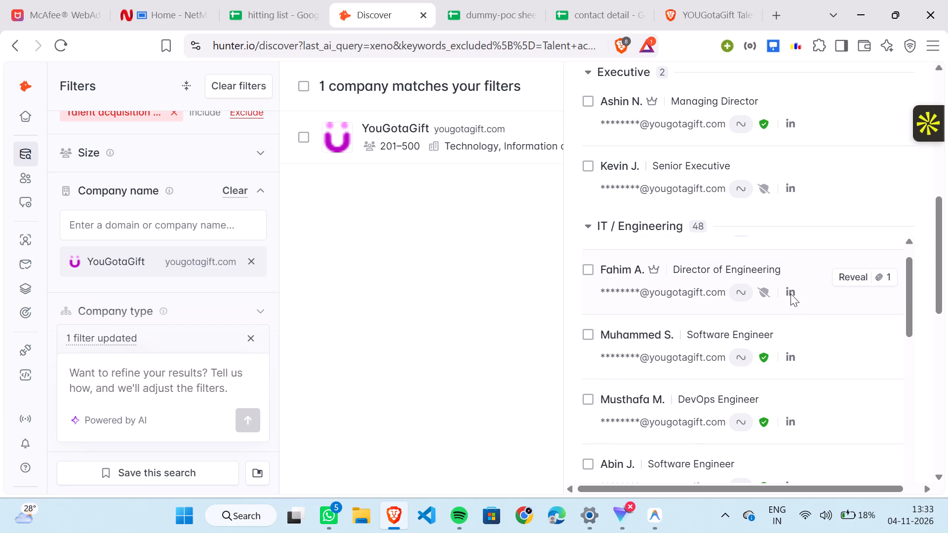
scroll(790, 294, down, 2)
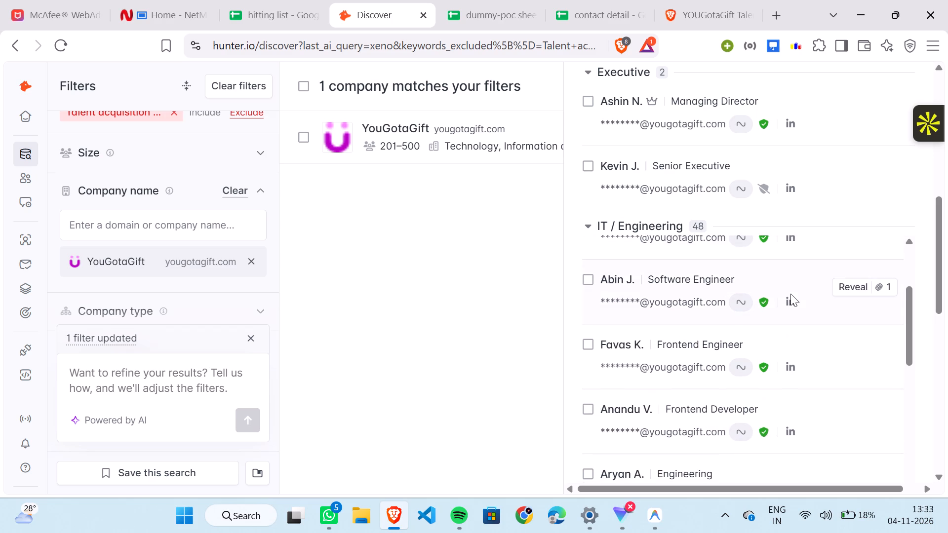
scroll(793, 308, down, 4)
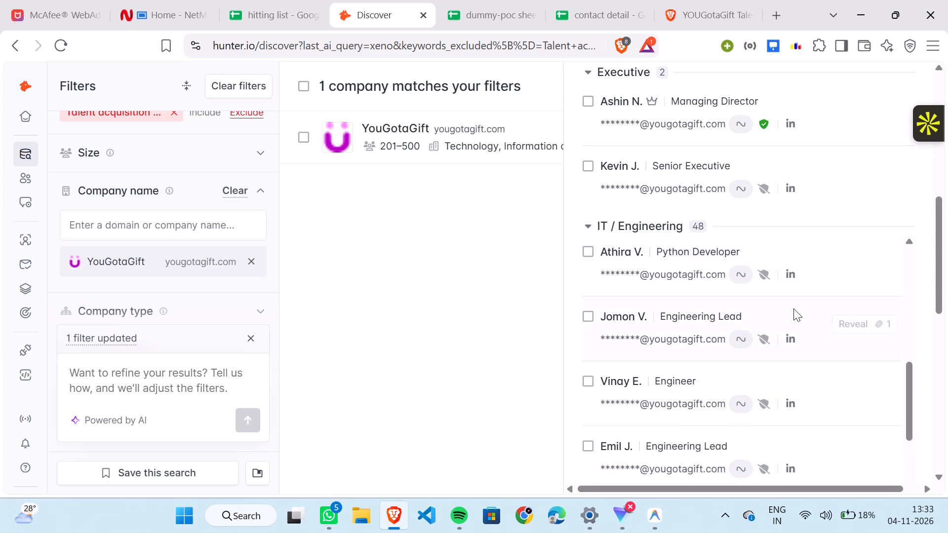
scroll(793, 308, up, 2)
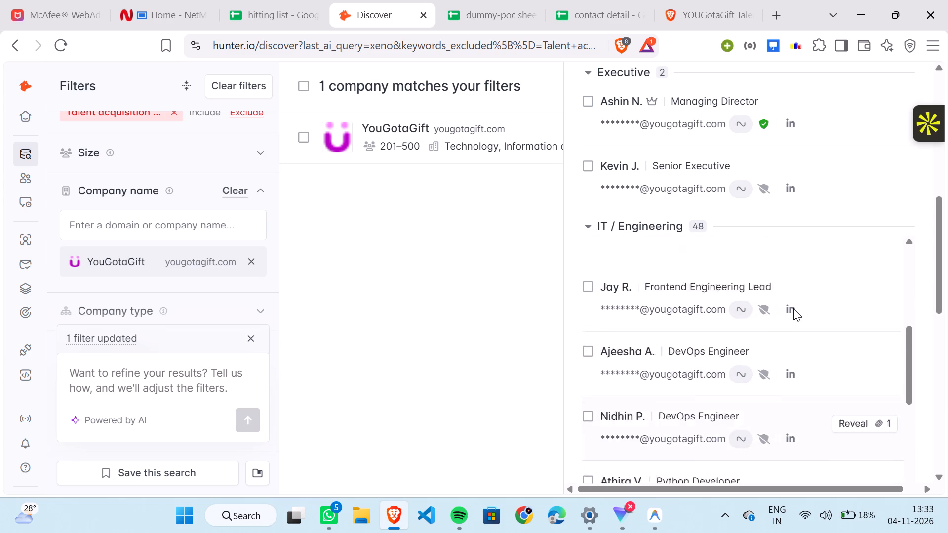
scroll(793, 308, up, 5)
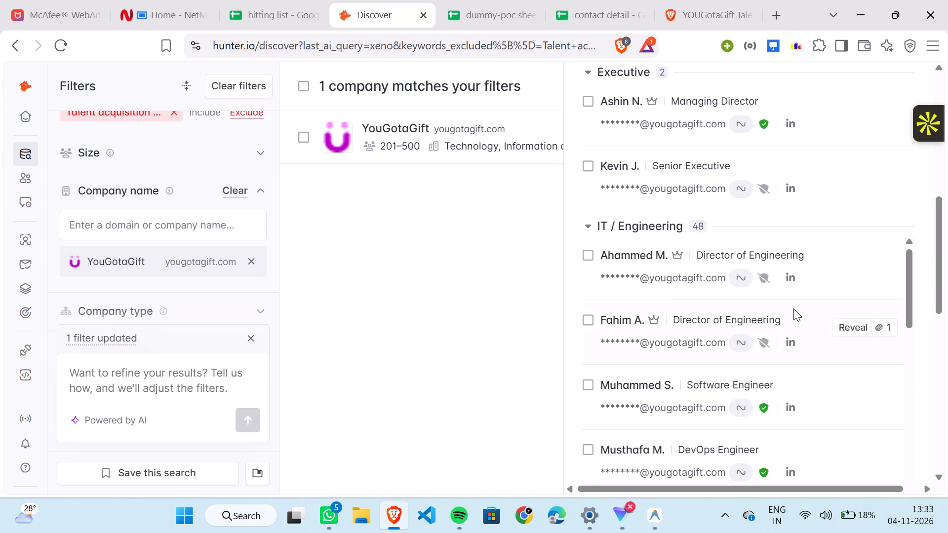
scroll(793, 308, up, 2)
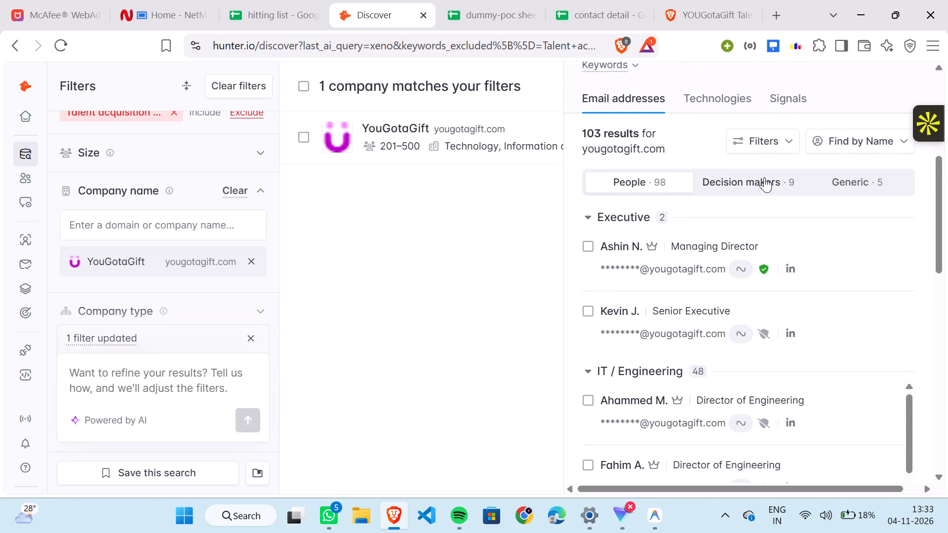
Look through the decision makers listed for yougotagift.com.
click(764, 178)
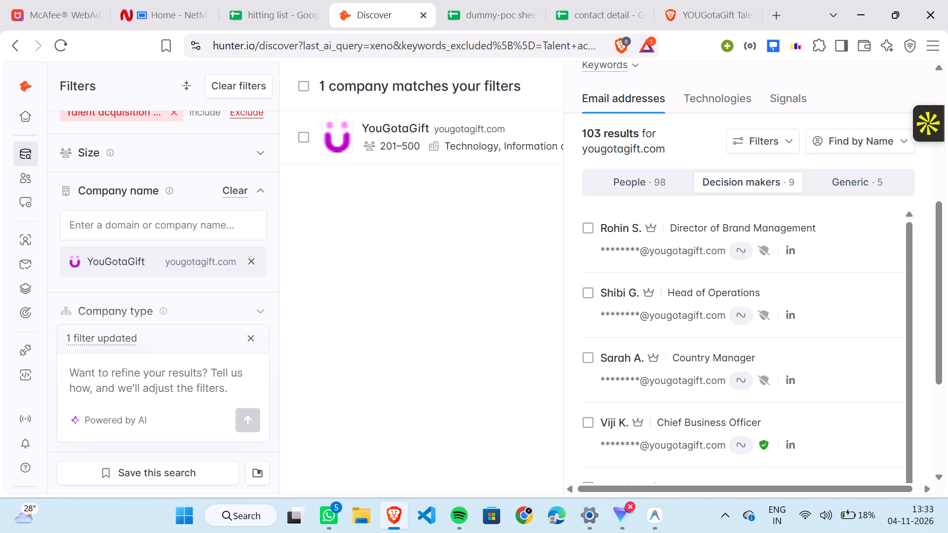
scroll(796, 339, down, 2)
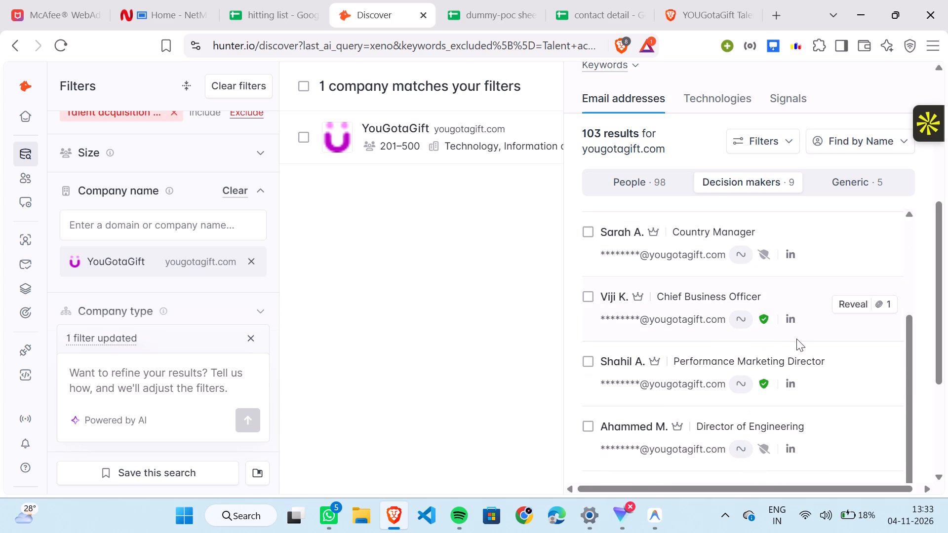
scroll(796, 339, up, 2)
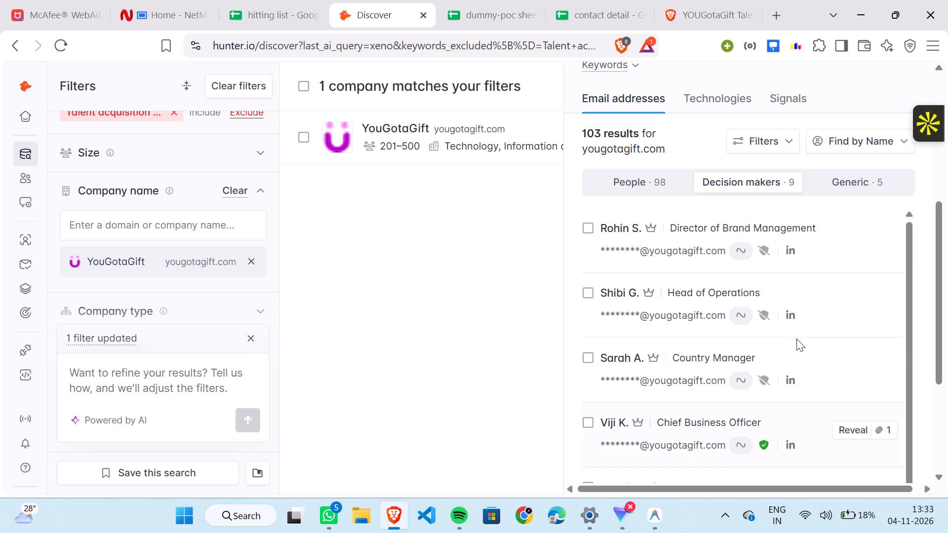
click(635, 186)
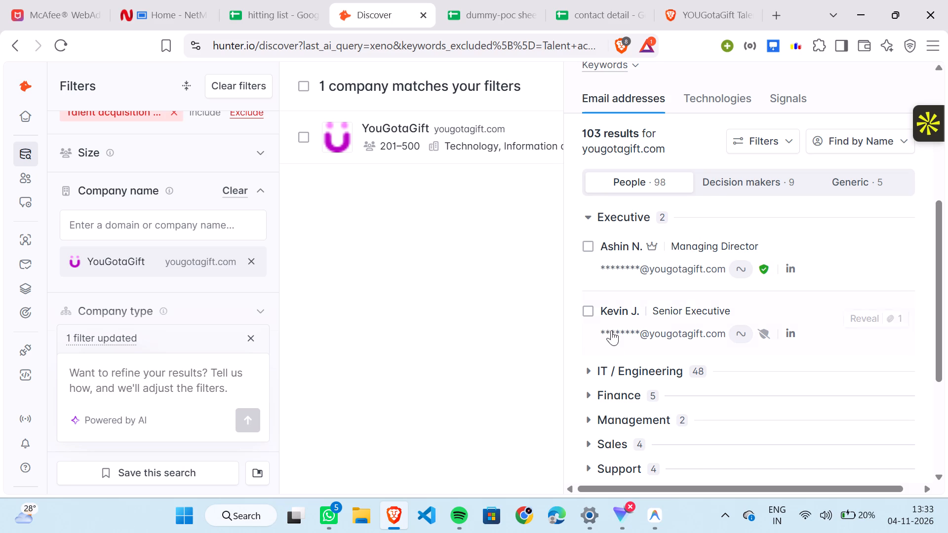
click(590, 369)
scroll(590, 369, down, 2)
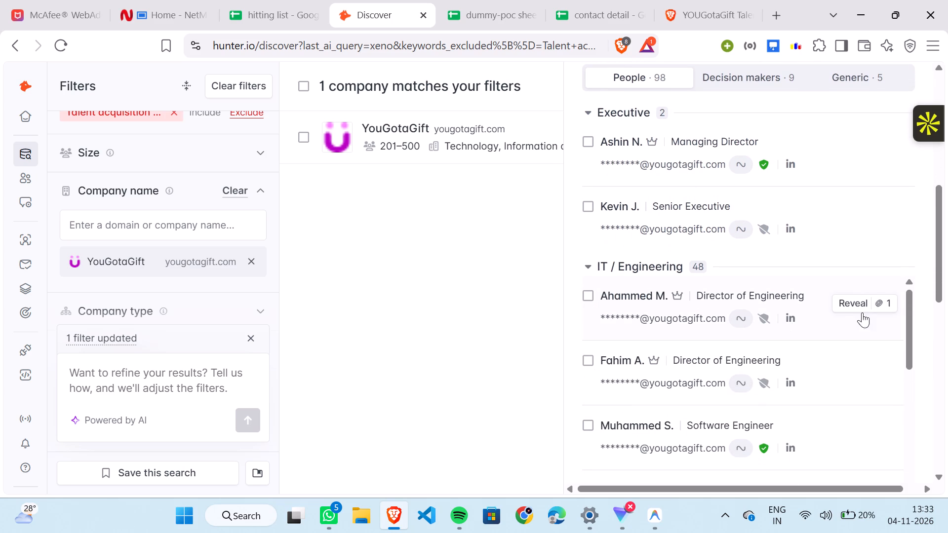
click(879, 302)
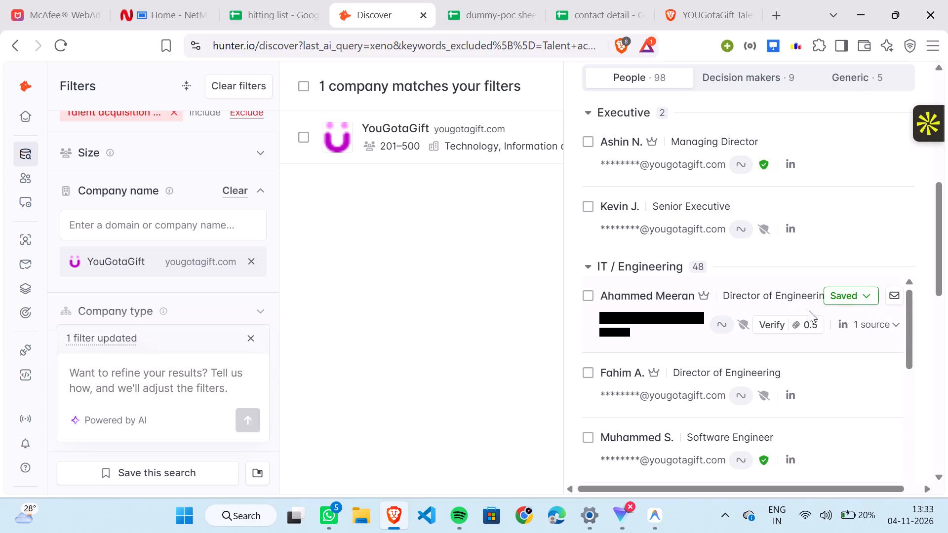
click(799, 328)
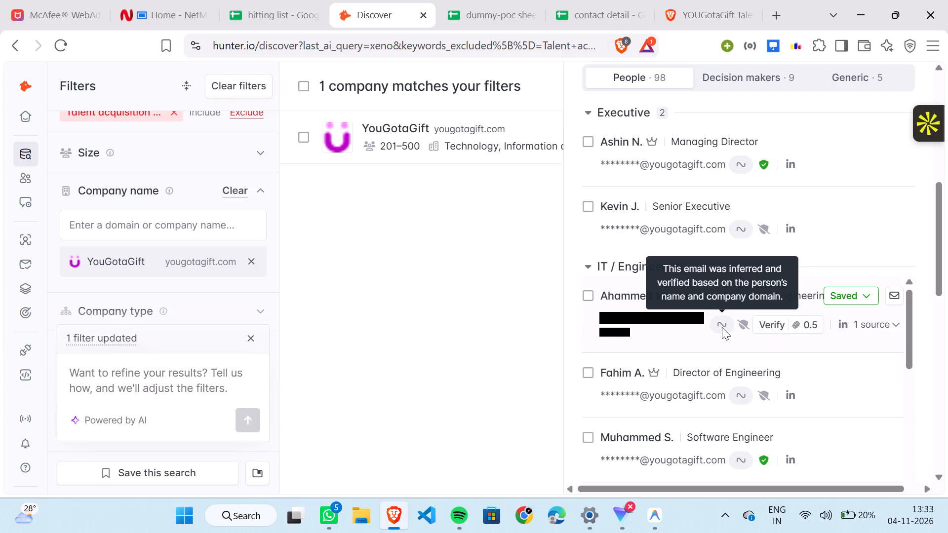
click(870, 330)
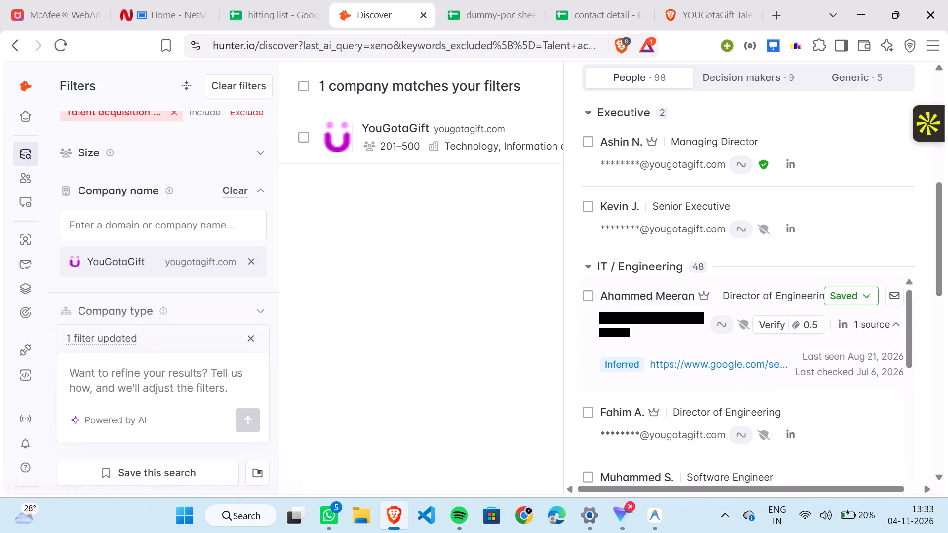
drag(601, 316, 638, 333)
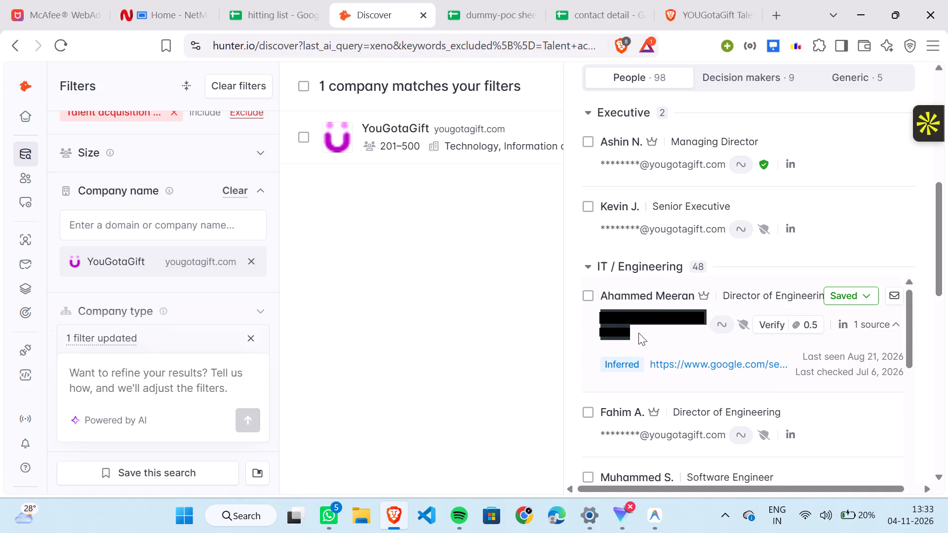
key(ctrl+c)
click(625, 3)
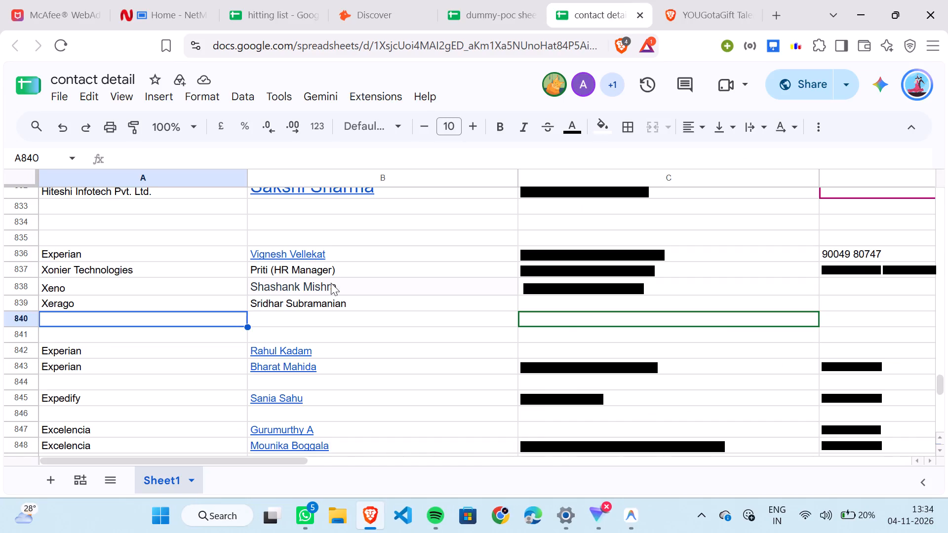
click(551, 321)
key(ctrl+v)
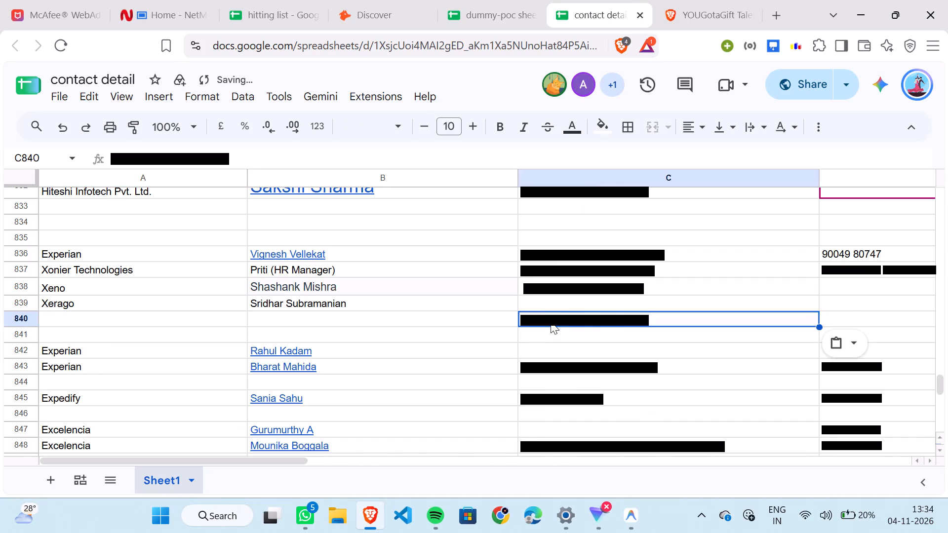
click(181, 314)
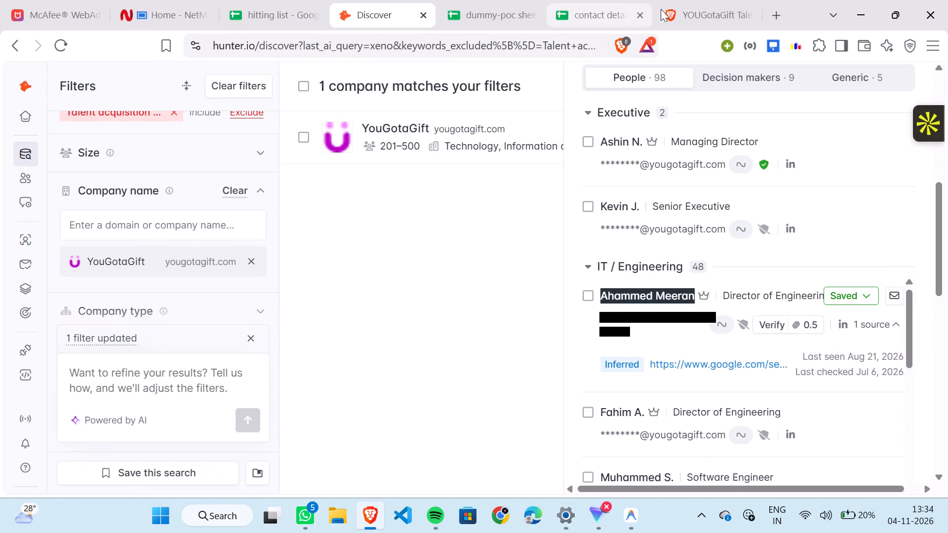
click(575, 14)
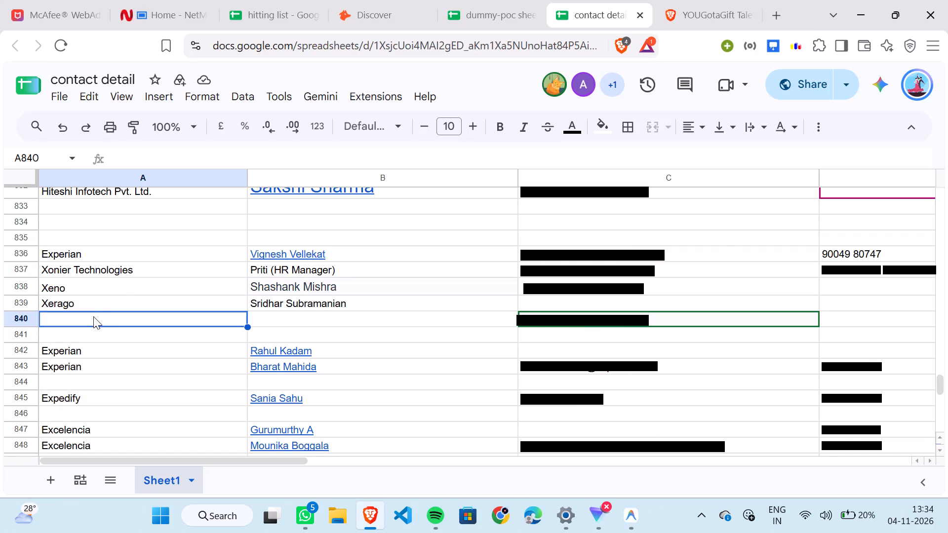
click(93, 316)
key(ctrl+v)
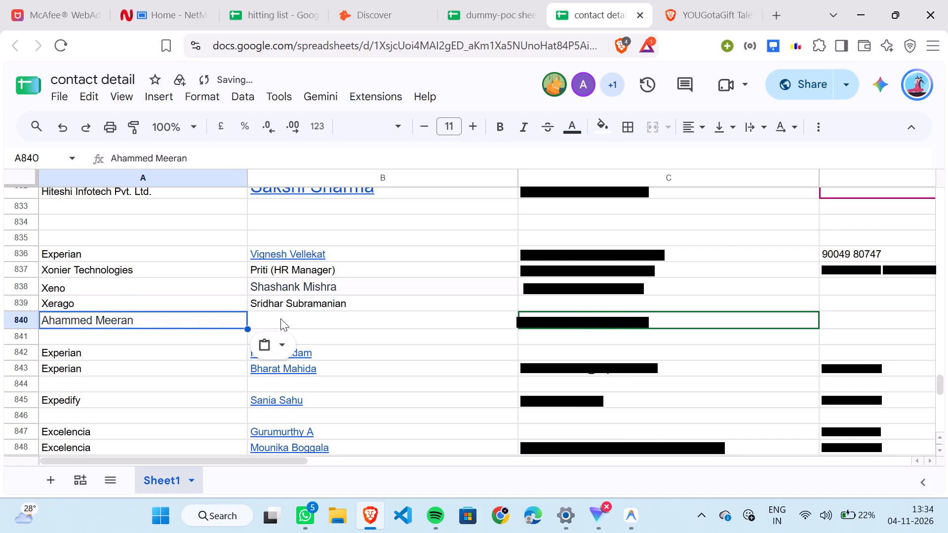
click(280, 318)
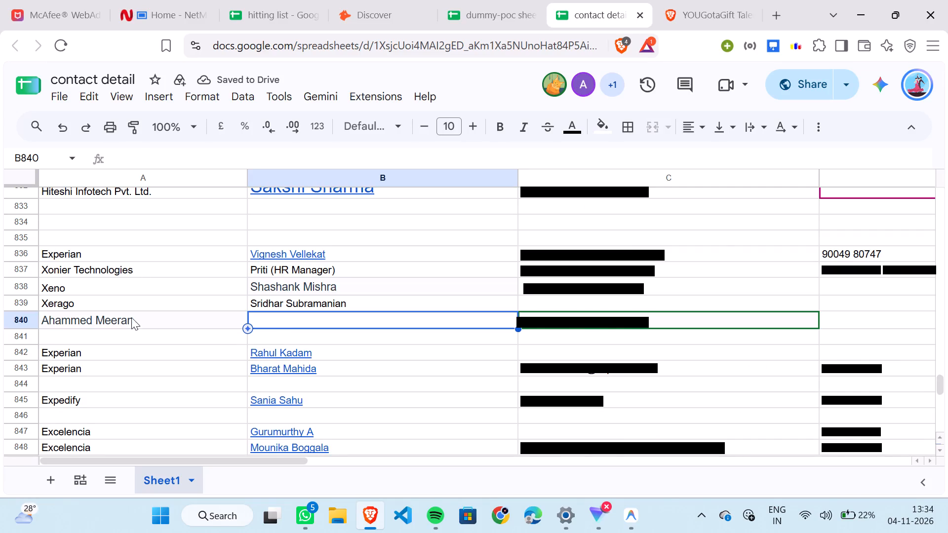
Move the Director of Engineering's name from cell A840 to cell B840, leaving A840 empty.
key(ctrl+v)
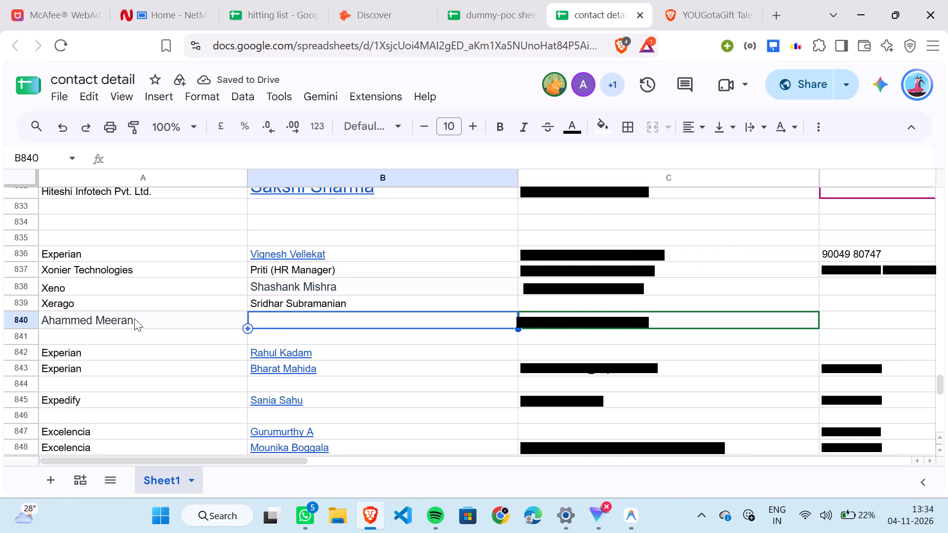
double_click(134, 318)
key(BackSpace)
key(BackSpace)
key(BackSpace)
key(BackSpace)
key(BackSpace)
key(BackSpace)
key(BackSpace)
key(BackSpace)
key(BackSpace)
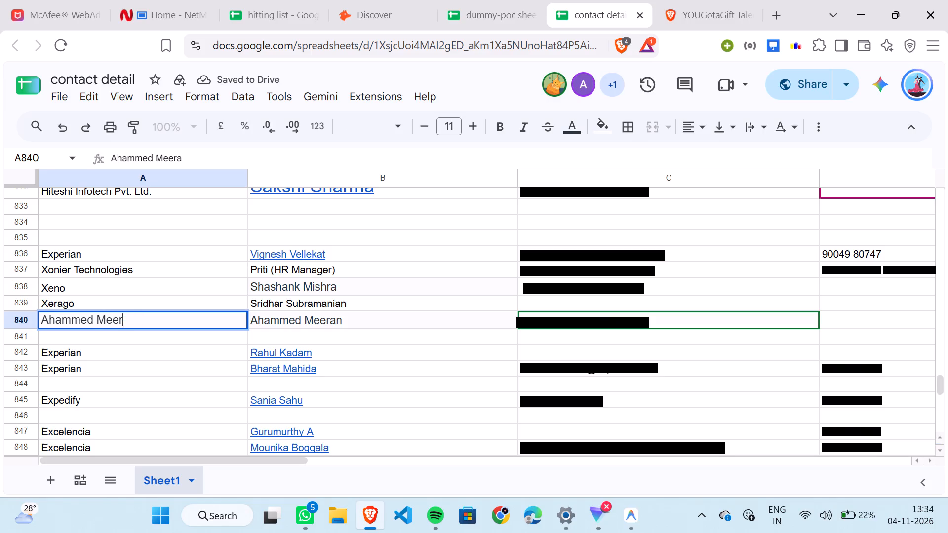
key(BackSpace)
key(BackSpace)
key(BackSpace)
key(BackSpace)
key(BackSpace)
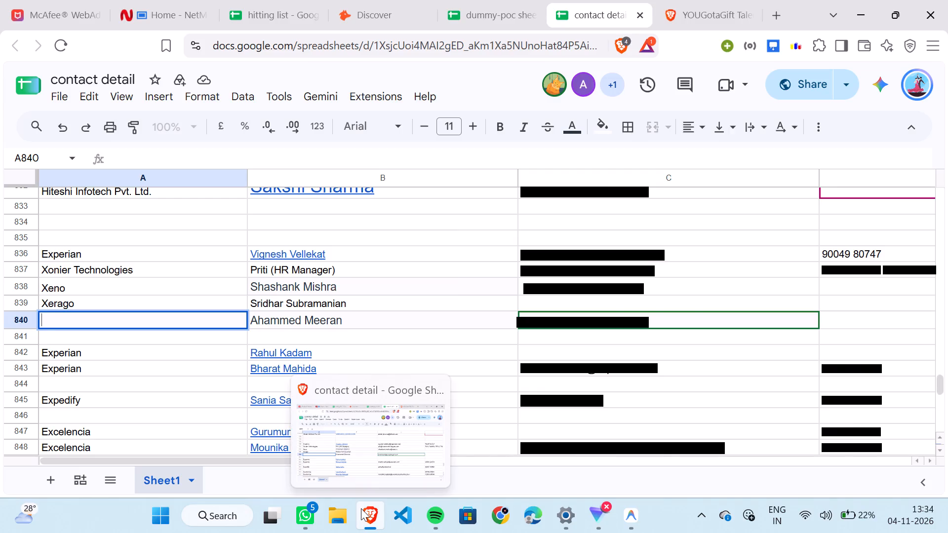
Copy the company name YouGotaGift from the Hunter results into cell A840 of "contact detail".
click(410, 23)
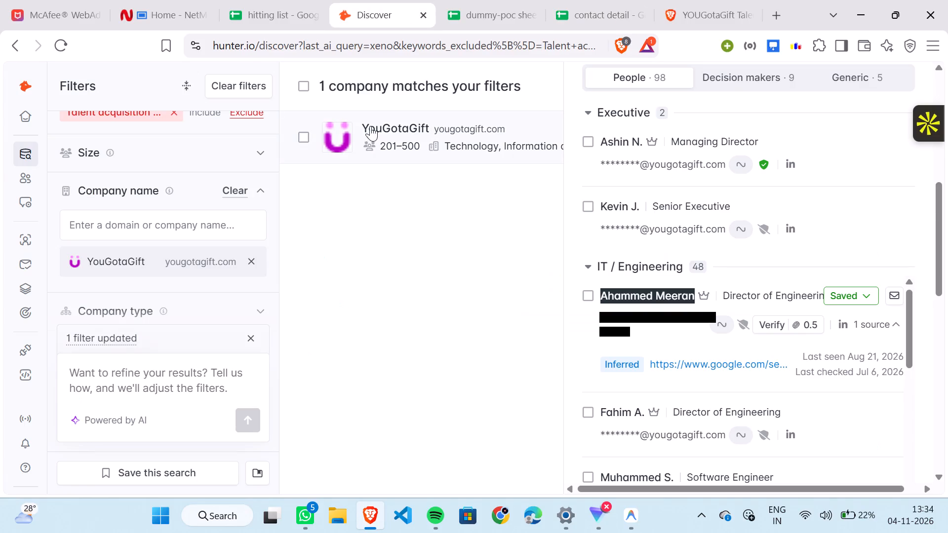
drag(369, 126, 430, 133)
click(390, 128)
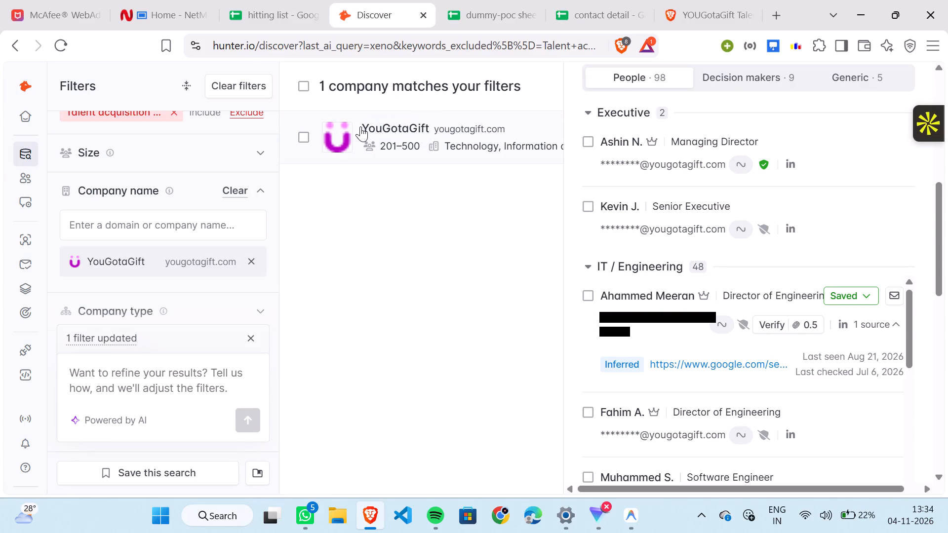
drag(363, 126, 432, 128)
key(ctrl+c)
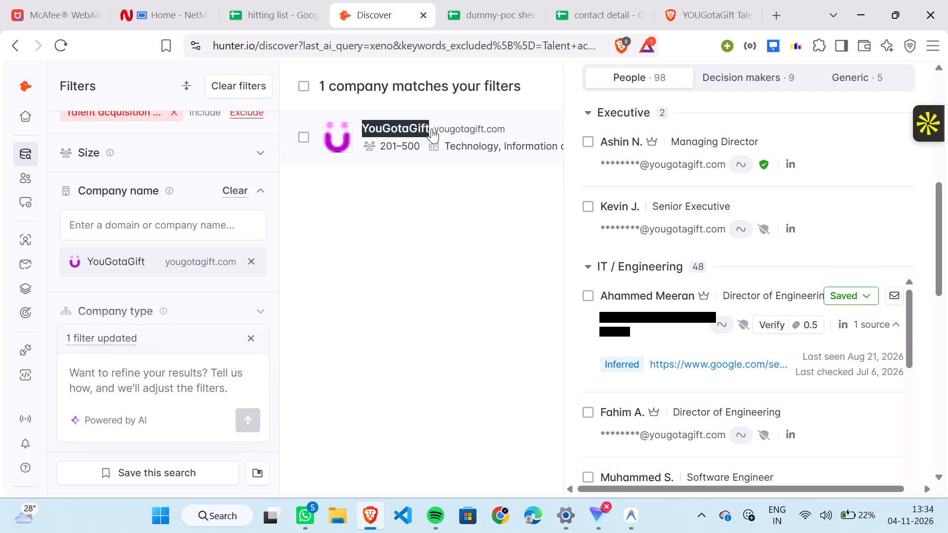
click(583, 3)
click(97, 315)
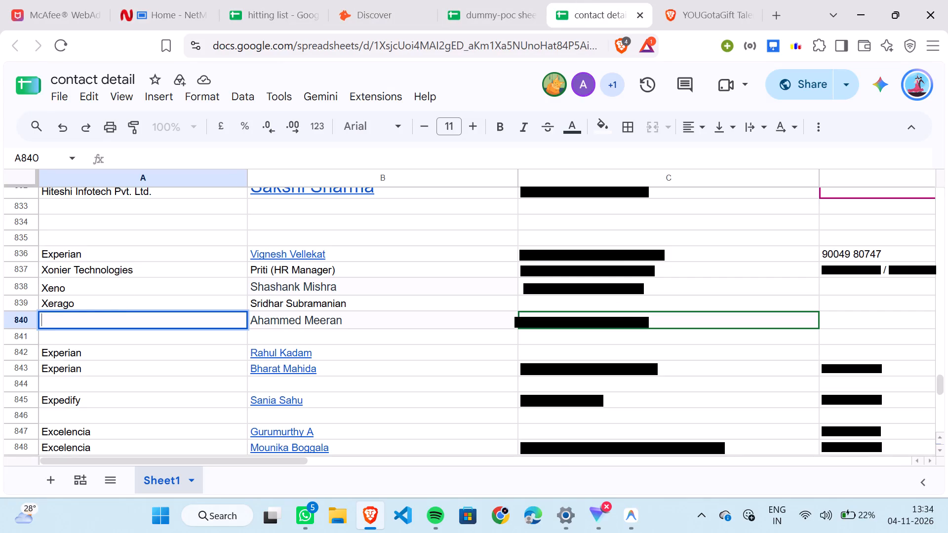
key(ctrl+v)
key(Return)
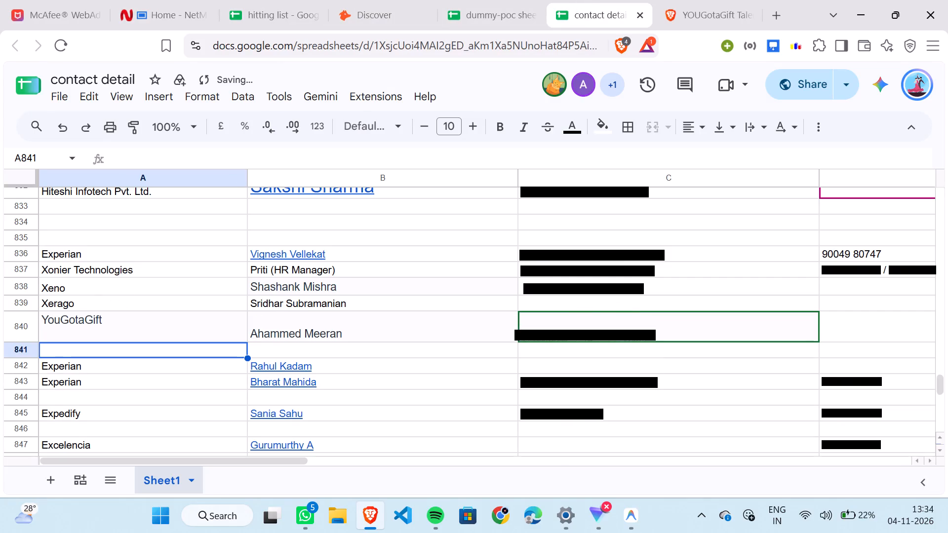
Remove the trailing line break after the company name in cell A840.
click(396, 328)
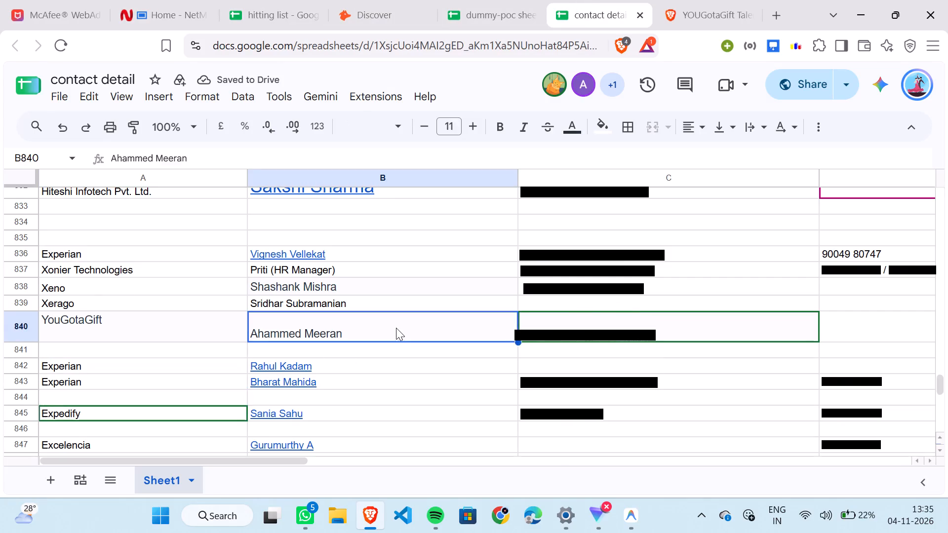
click(127, 320)
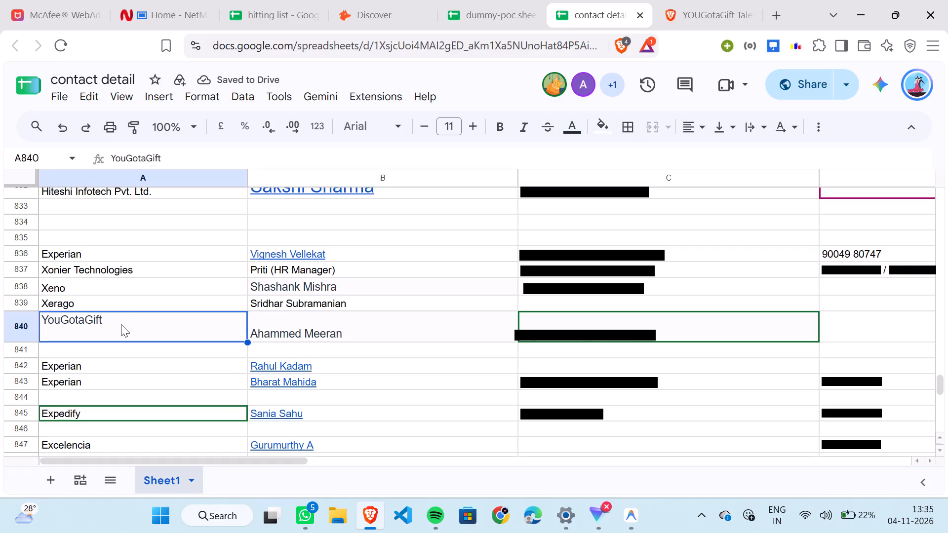
double_click(138, 329)
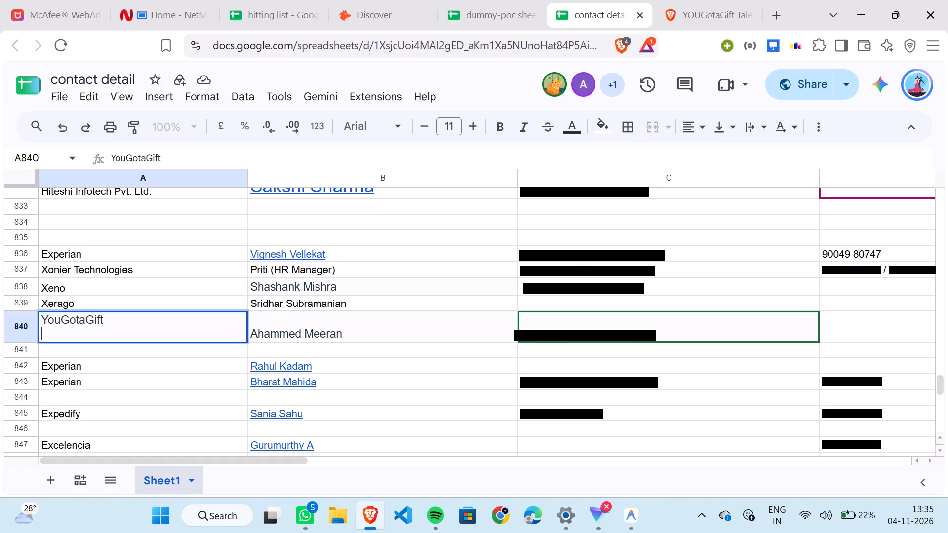
key(BackSpace)
click(240, 336)
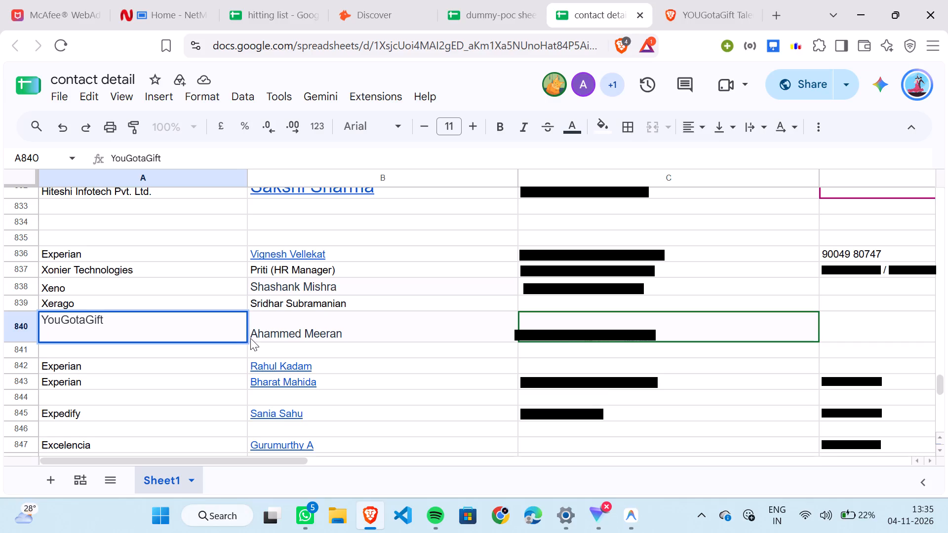
click(250, 338)
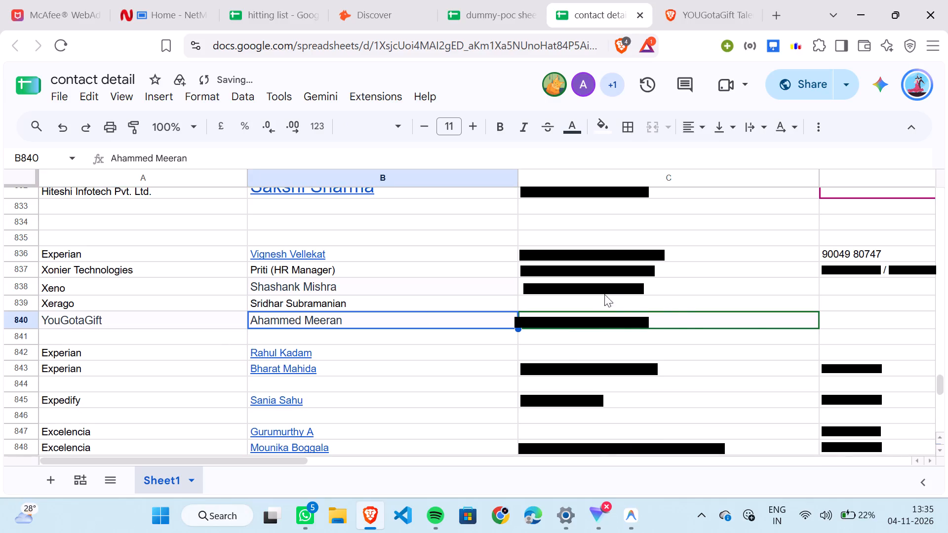
Examine the email, phone and notes columns in the rows around 840 of "contact detail".
scroll(750, 317, left, 4)
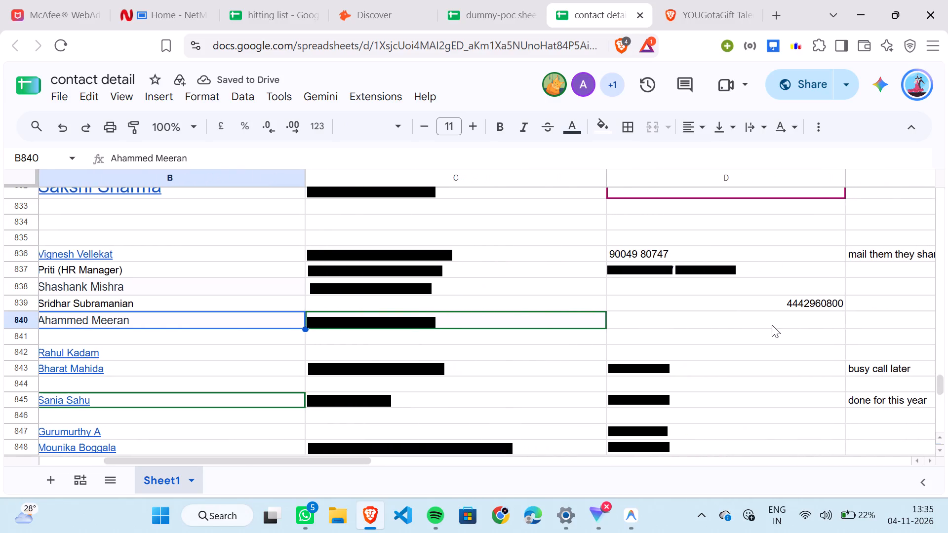
click(772, 325)
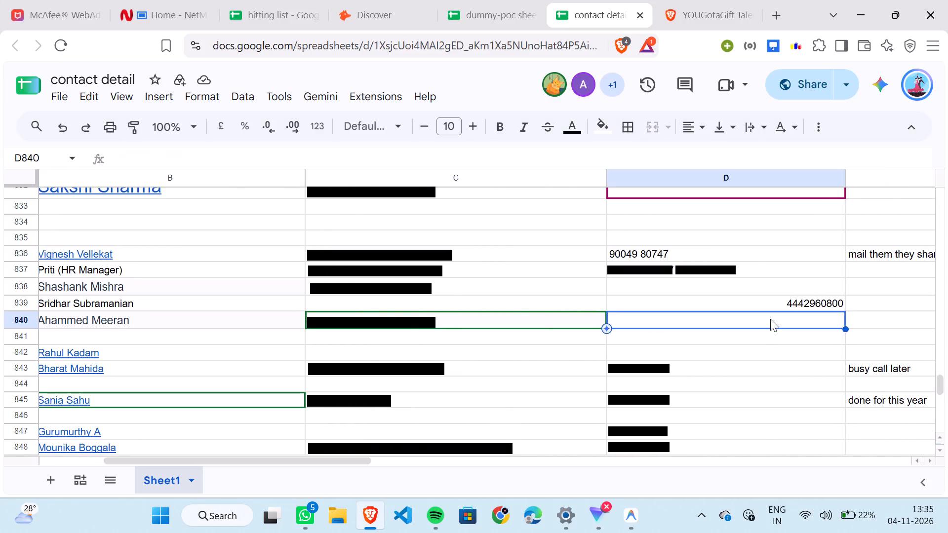
scroll(770, 319, left, 2)
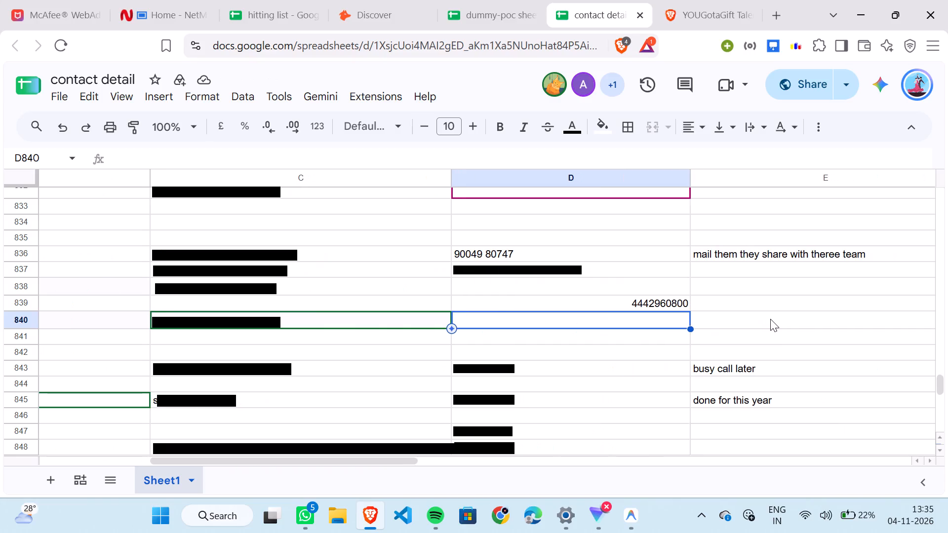
scroll(770, 319, down, 1)
scroll(770, 319, right, 2)
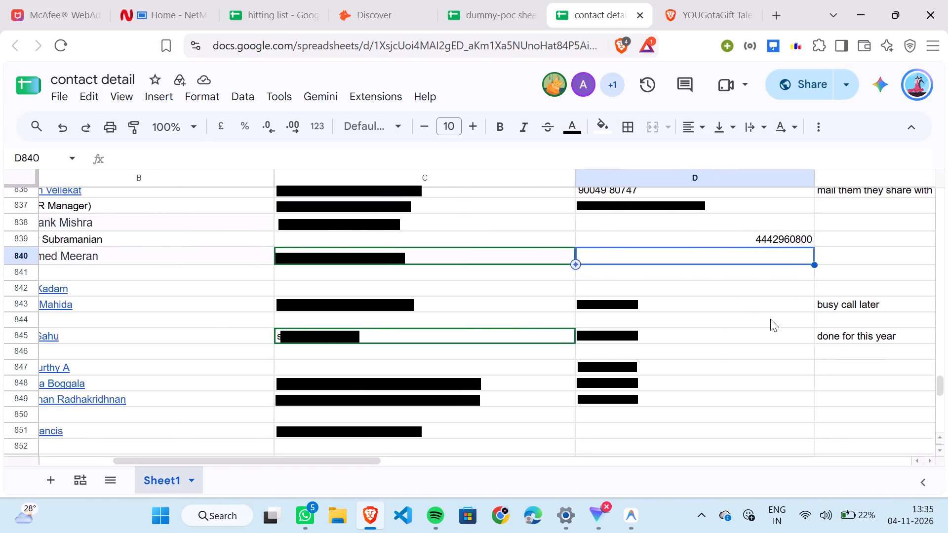
scroll(770, 319, right, 1)
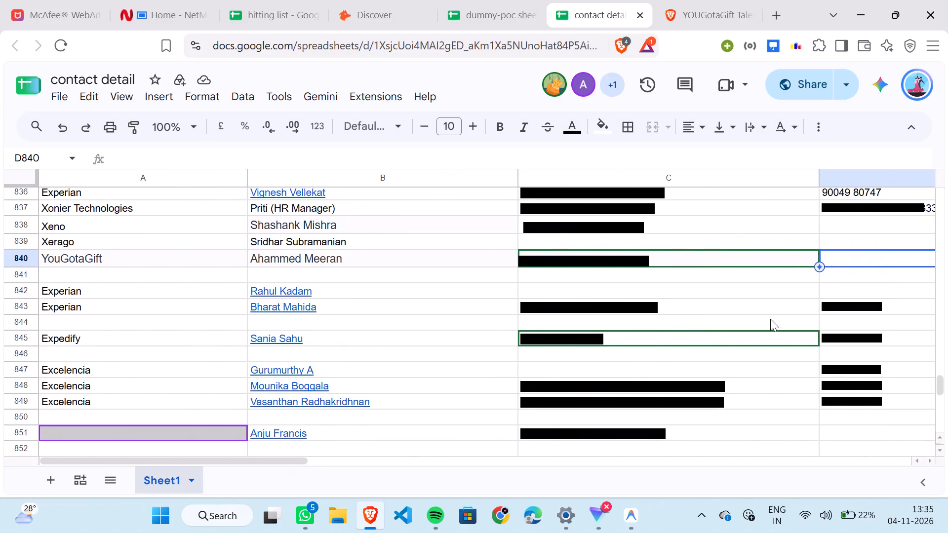
scroll(770, 319, left, 3)
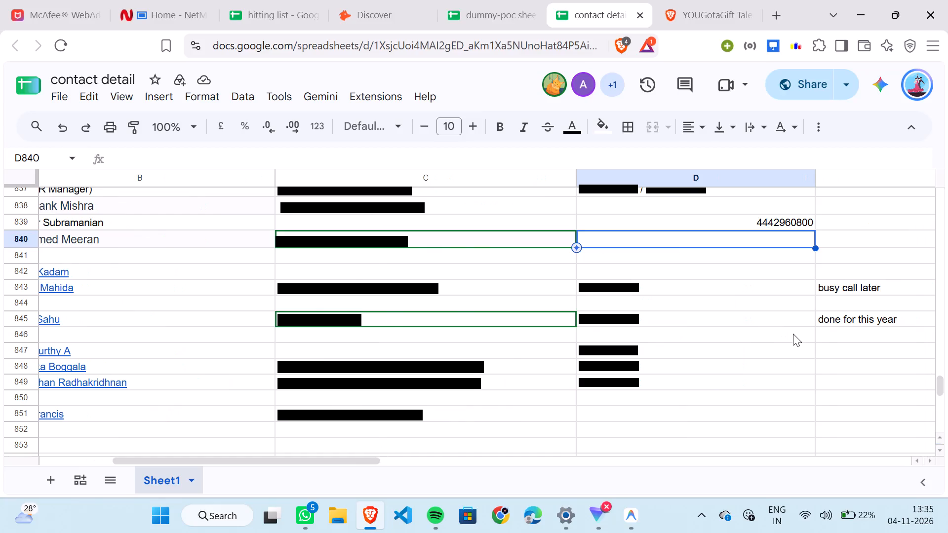
scroll(793, 334, up, 1)
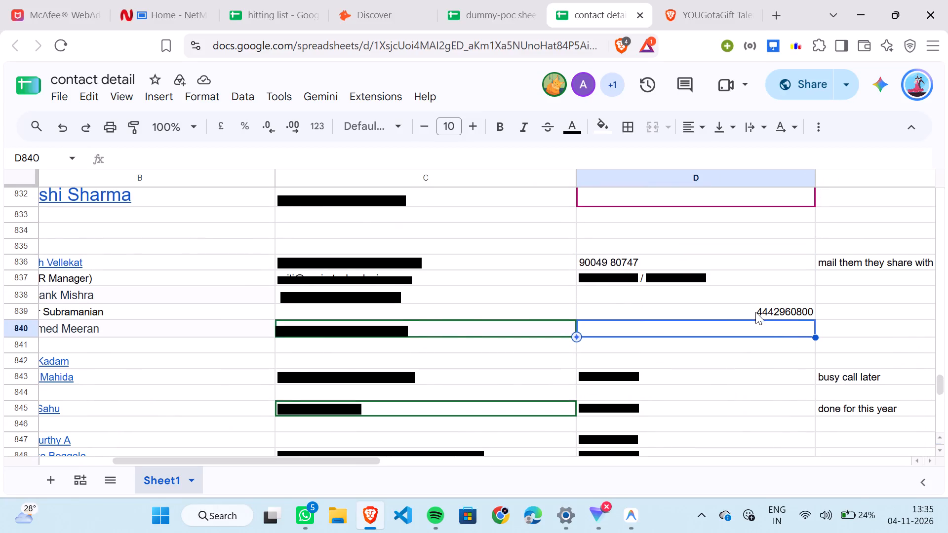
Look through YouGotaGift's people list and departments in Hunter for the saved Director of Engineering's entry.
click(685, 6)
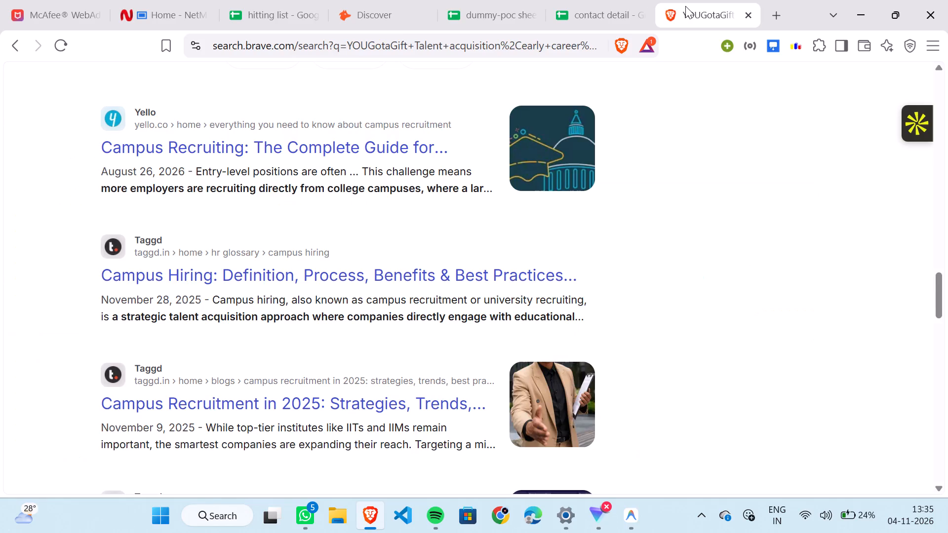
click(361, 7)
scroll(812, 297, down, 3)
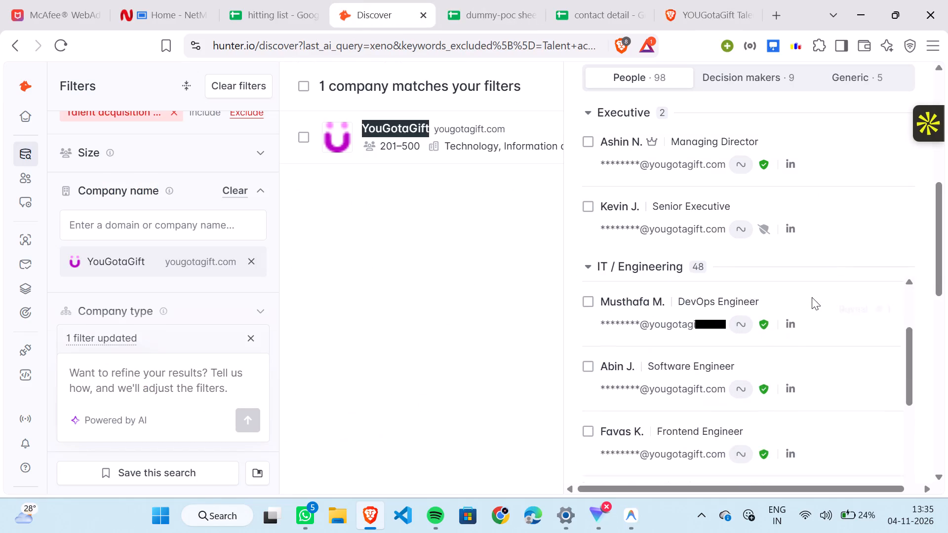
scroll(812, 297, down, 17)
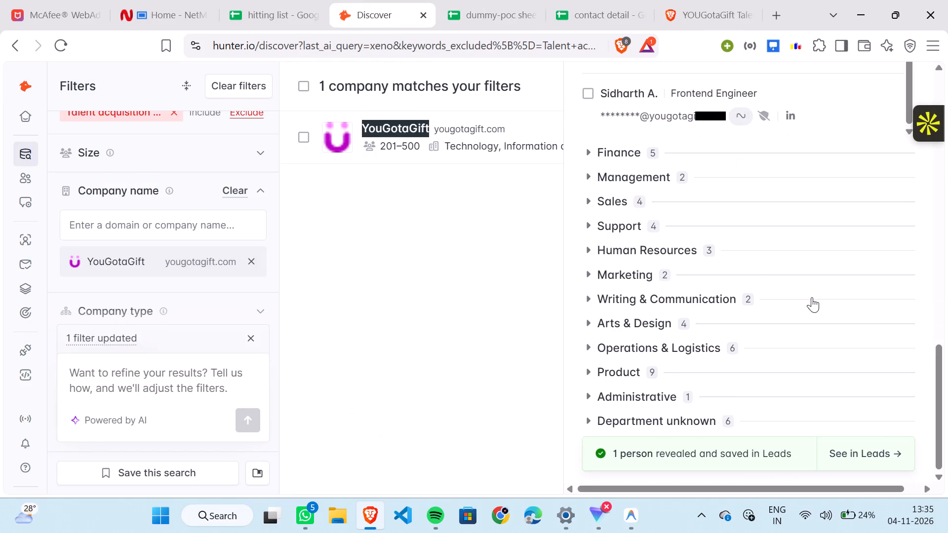
scroll(812, 297, up, 11)
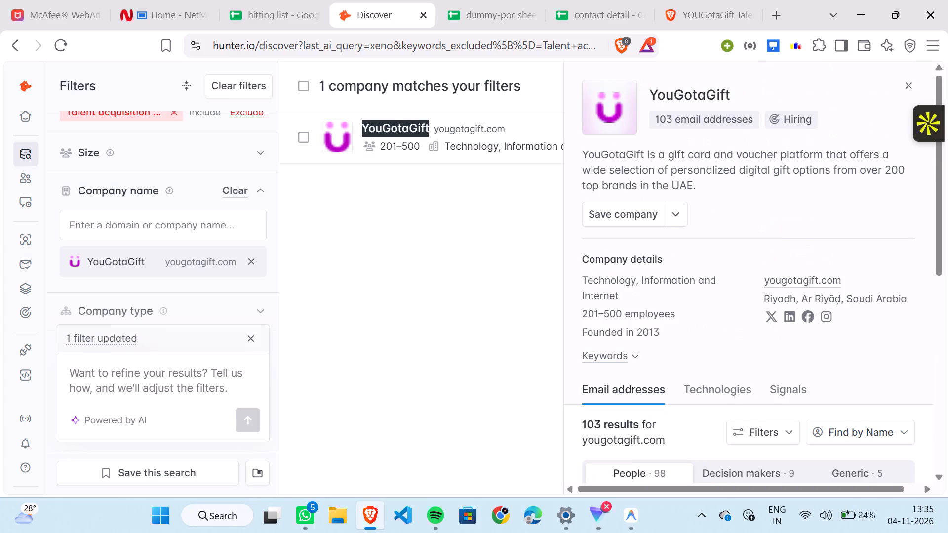
scroll(813, 295, down, 6)
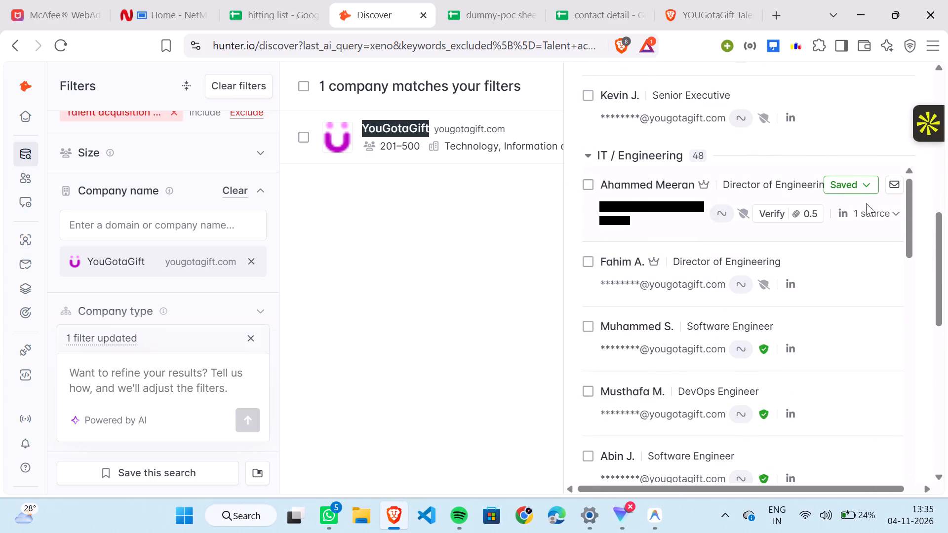
Open the saved Director of Engineering's LinkedIn profile by way of the source link for the email address in Hunter.
click(872, 213)
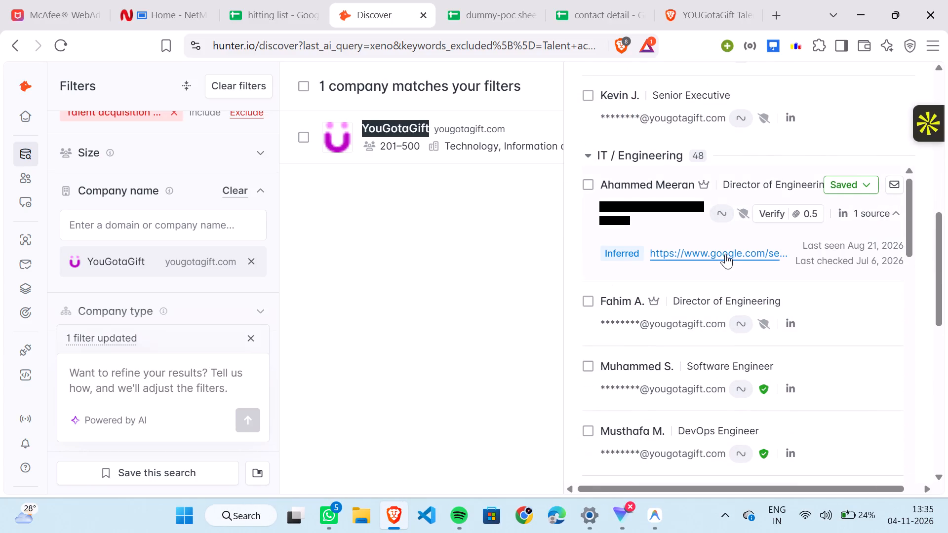
click(724, 254)
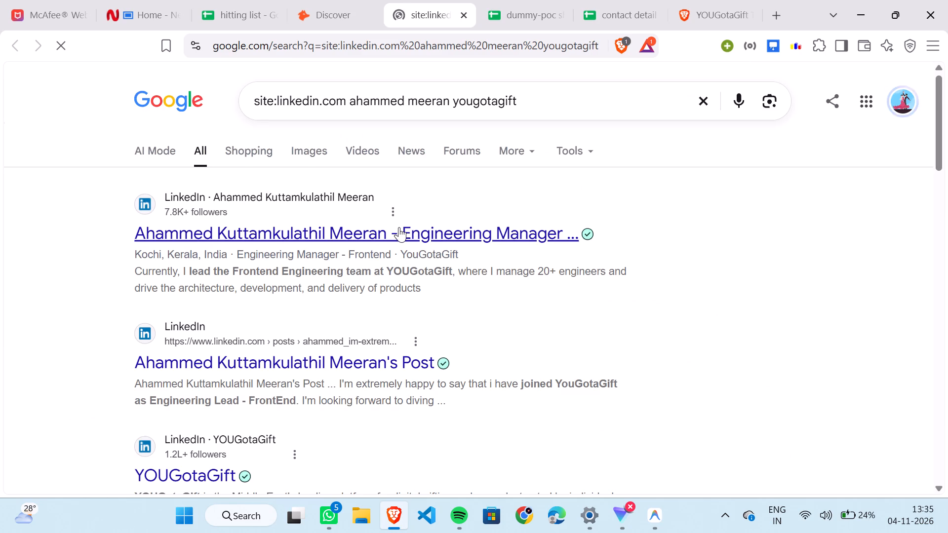
click(398, 227)
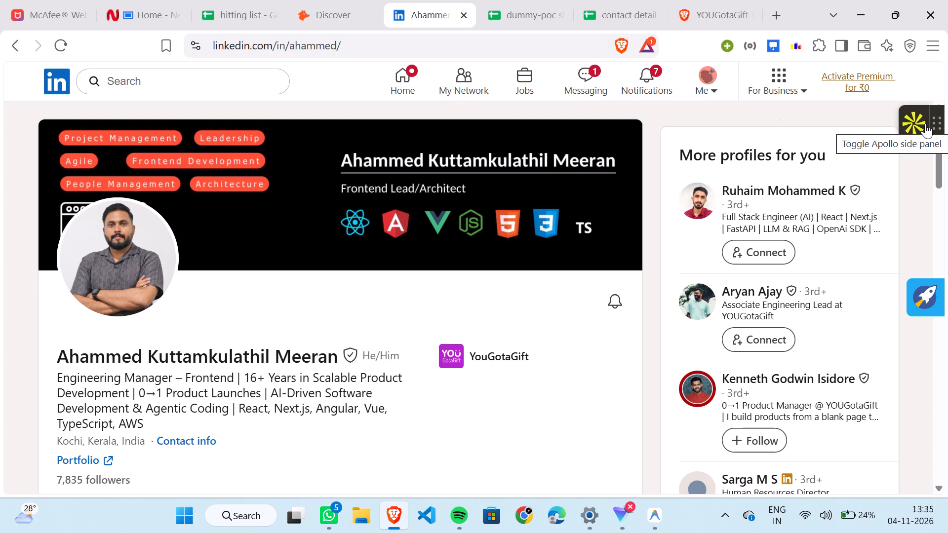
click(925, 123)
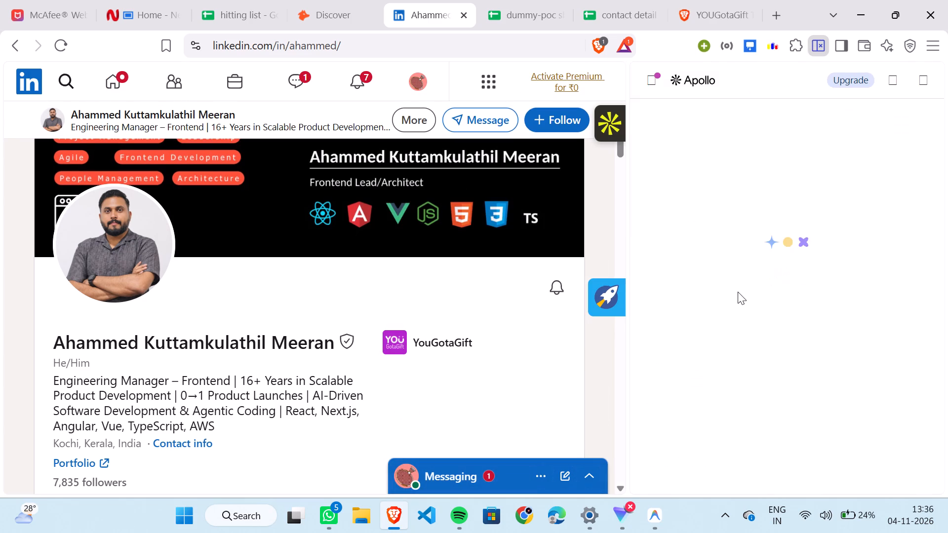
scroll(738, 292, down, 3)
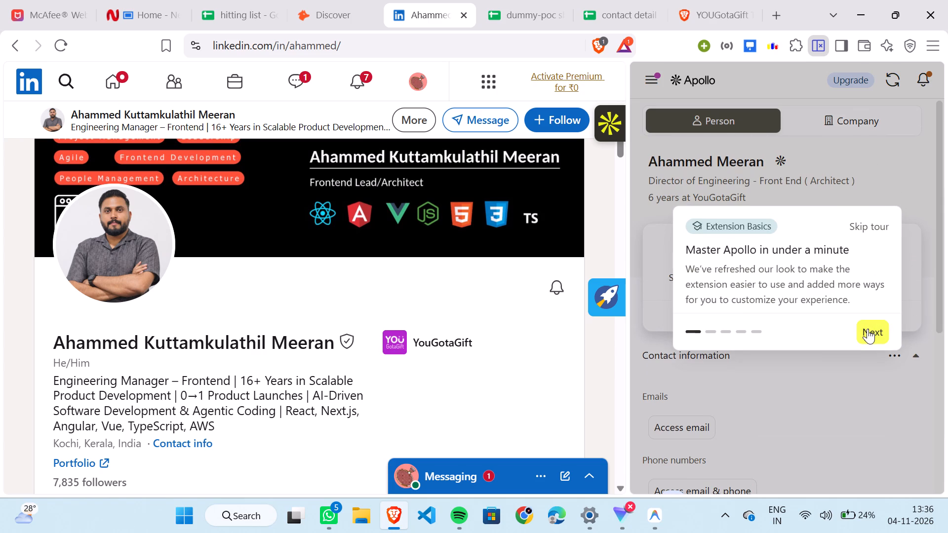
click(870, 231)
scroll(870, 231, down, 3)
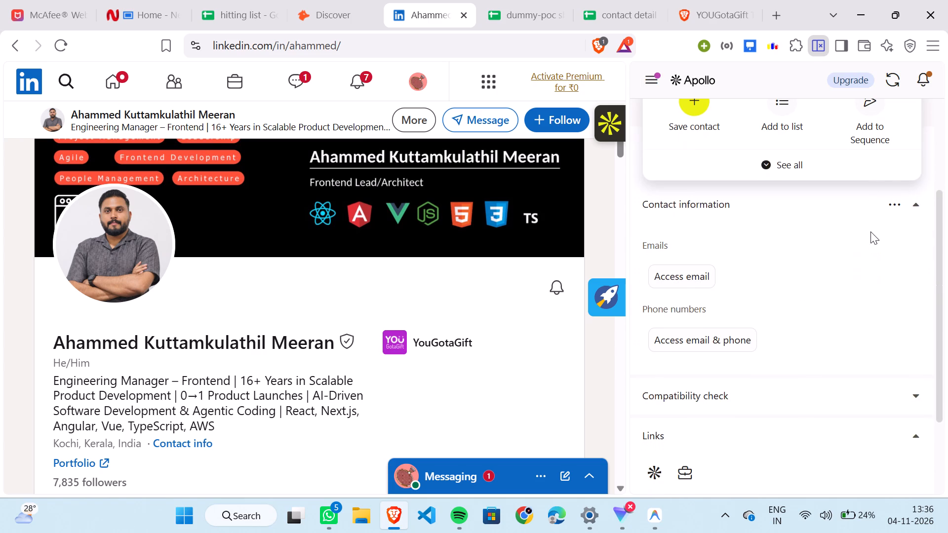
click(710, 334)
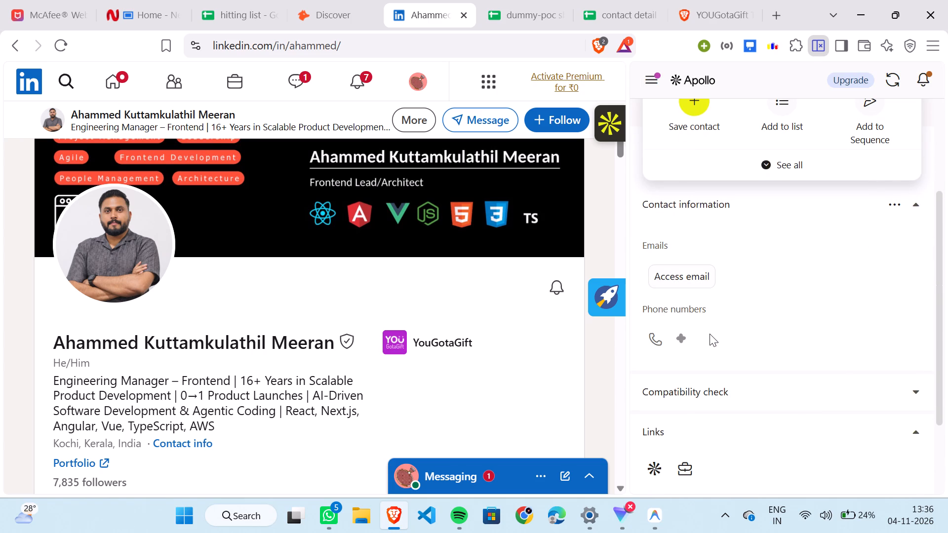
scroll(710, 334, down, 1)
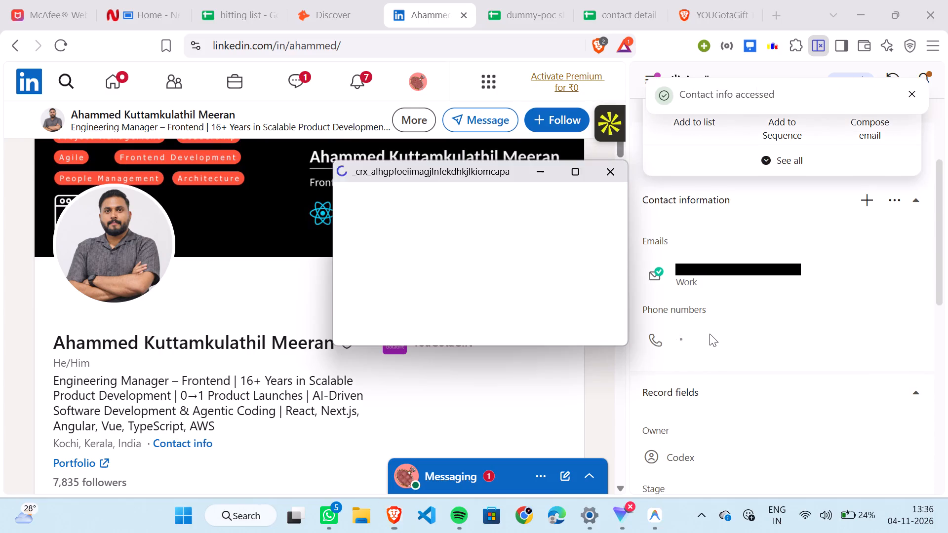
scroll(710, 334, down, 2)
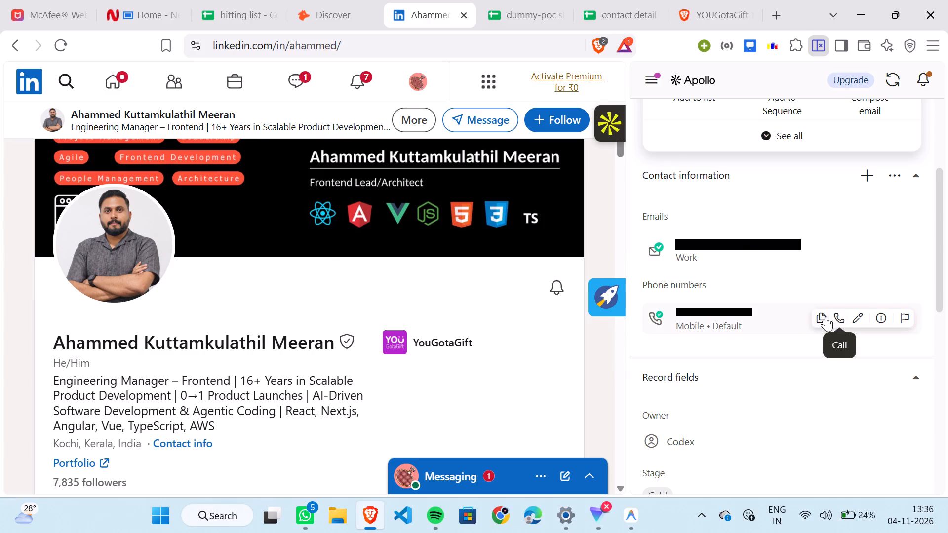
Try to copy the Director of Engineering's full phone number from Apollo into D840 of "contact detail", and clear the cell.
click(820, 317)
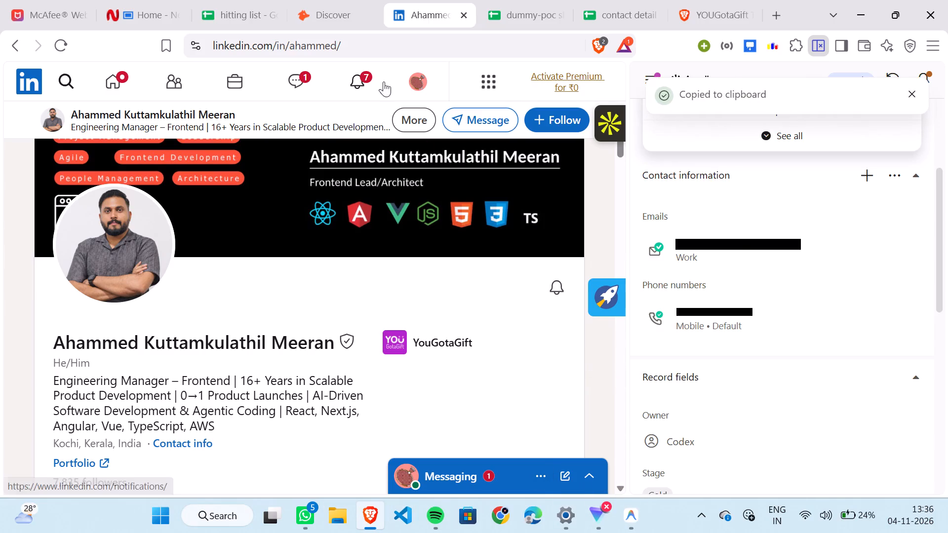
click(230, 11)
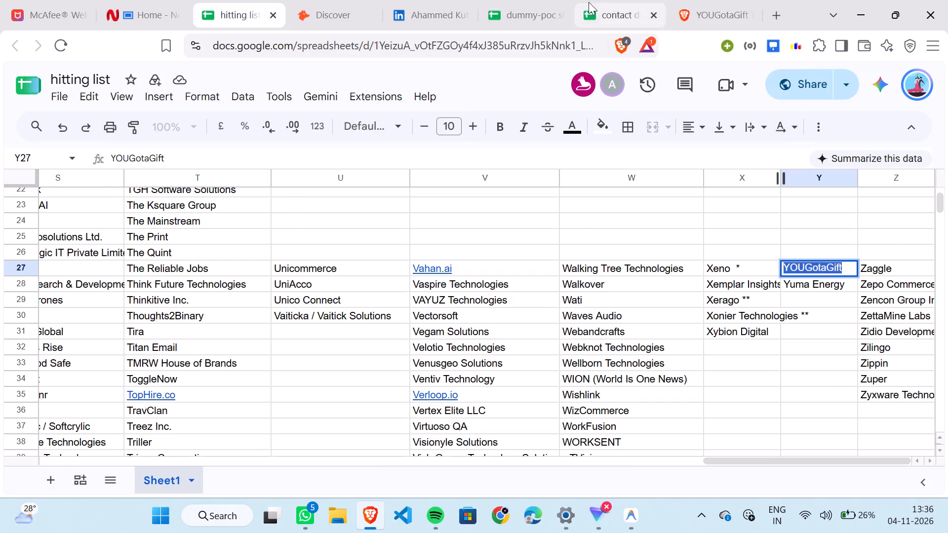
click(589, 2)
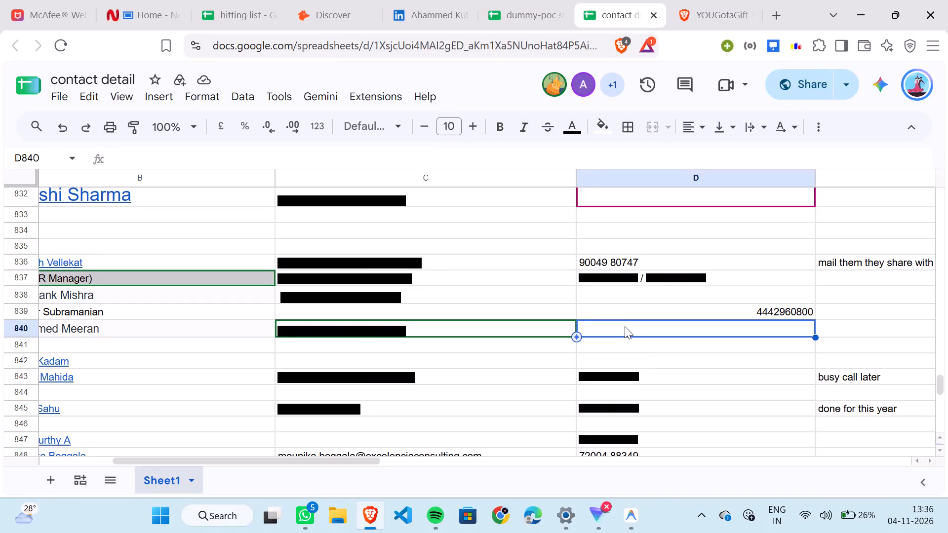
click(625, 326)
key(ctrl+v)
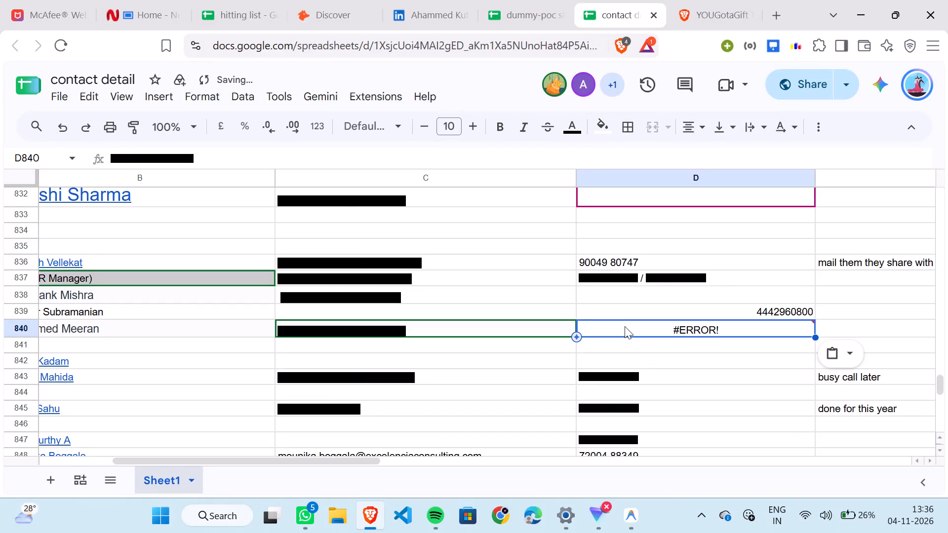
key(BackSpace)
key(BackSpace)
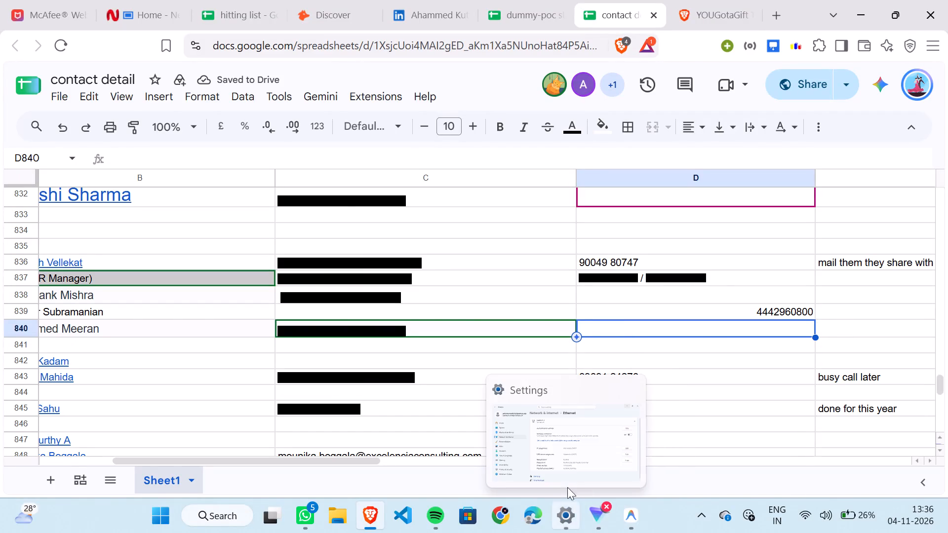
click(723, 4)
scroll(596, 110, up, 2)
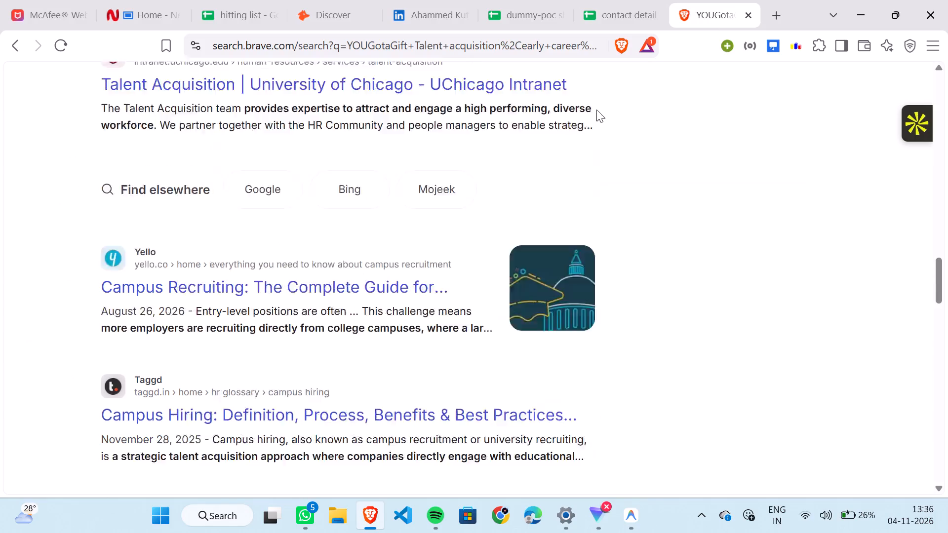
click(399, 12)
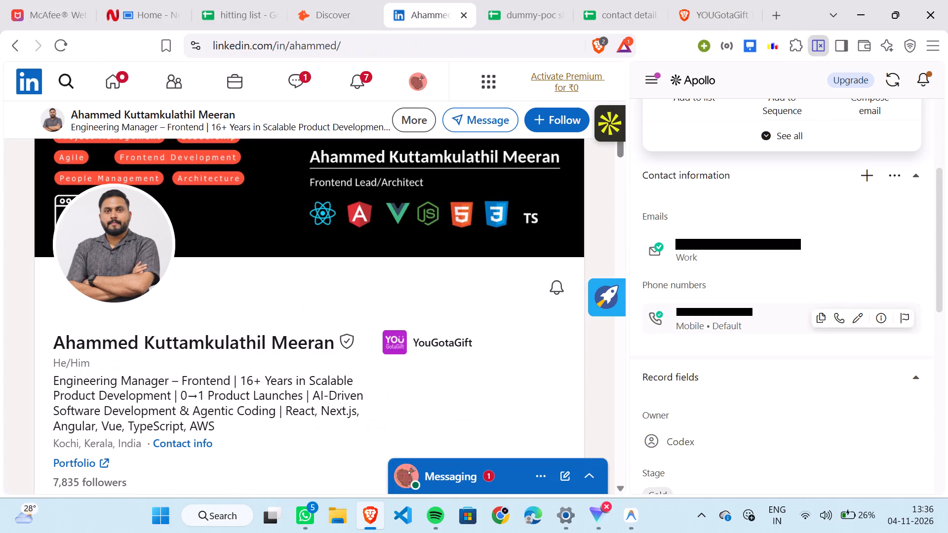
drag(694, 310, 727, 309)
drag(727, 309, 753, 310)
key(ctrl+c)
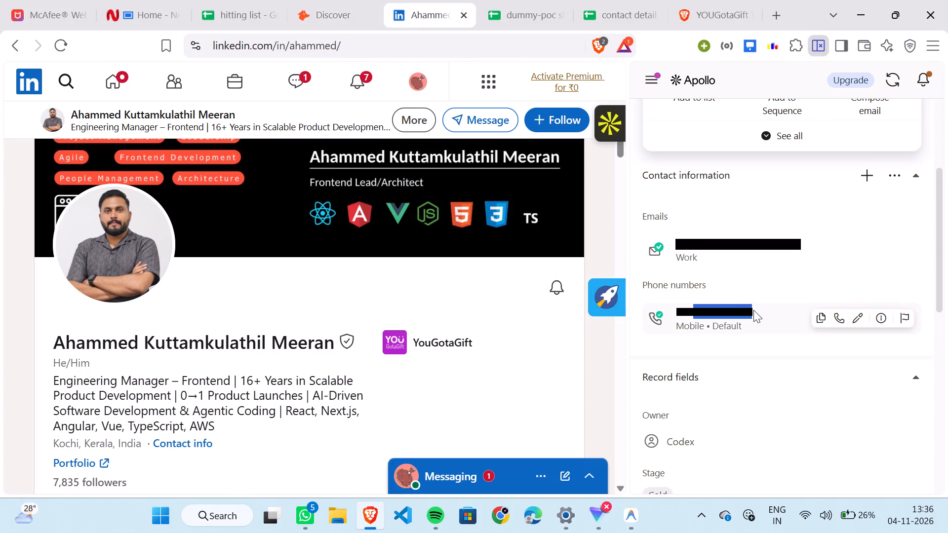
click(611, 7)
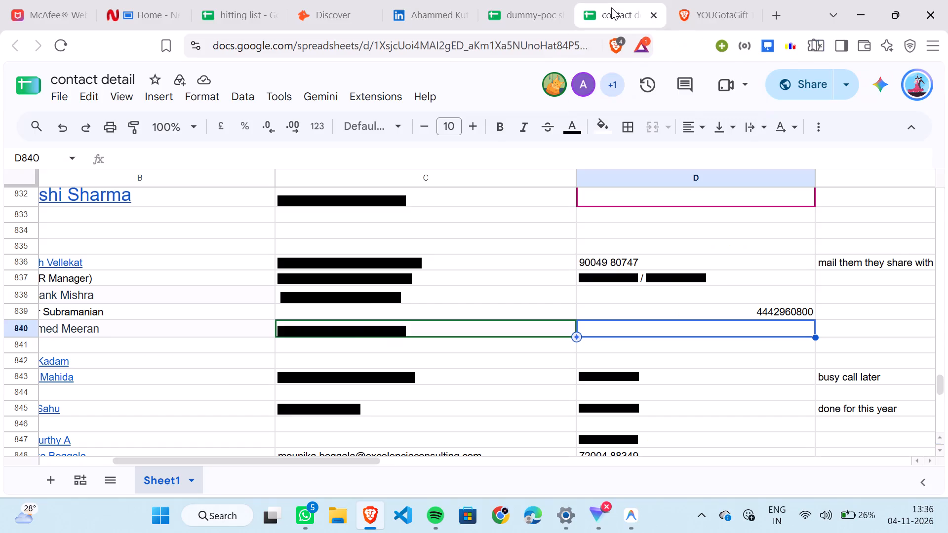
click(601, 323)
click(611, 328)
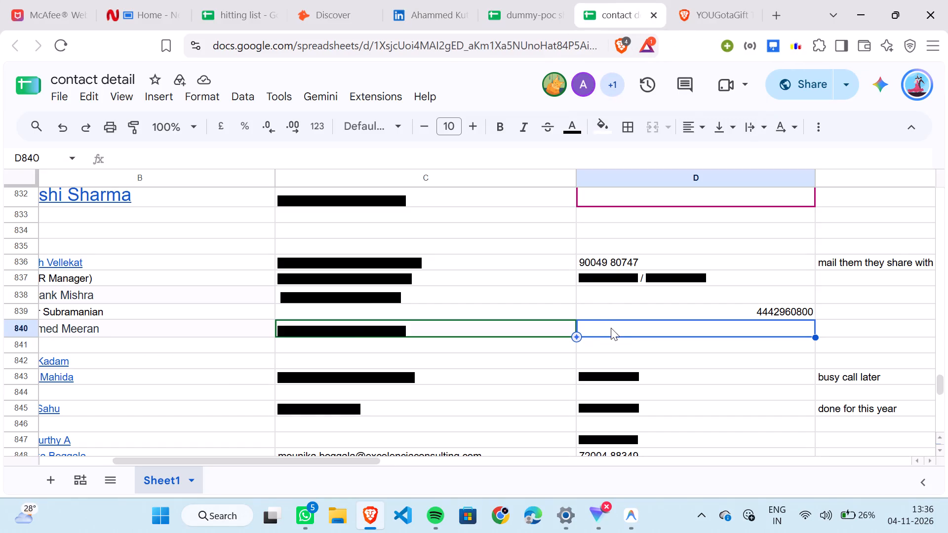
key(ctrl+v)
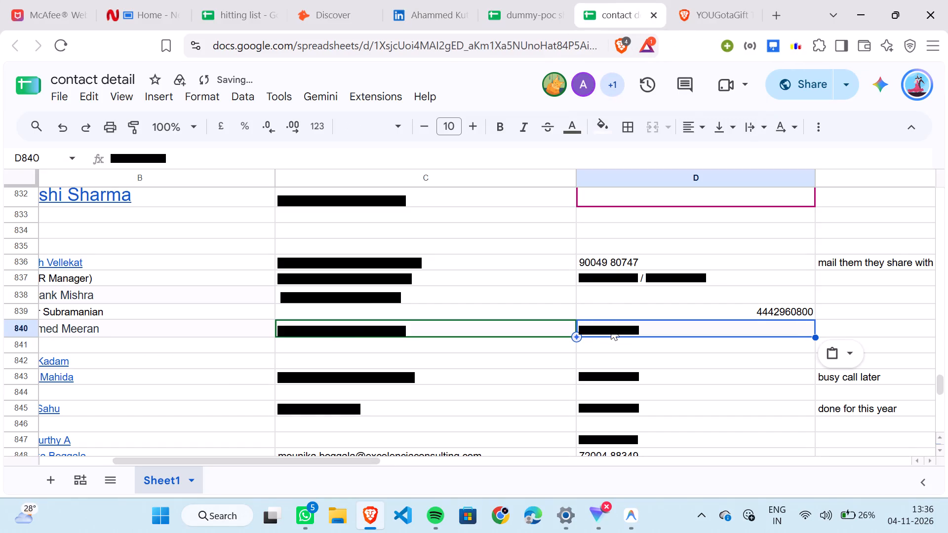
key(Return)
Compare the YouGotaGift row in "contact detail" with the person's title and contact information in Apollo on the LinkedIn profile.
scroll(579, 343, up, 1)
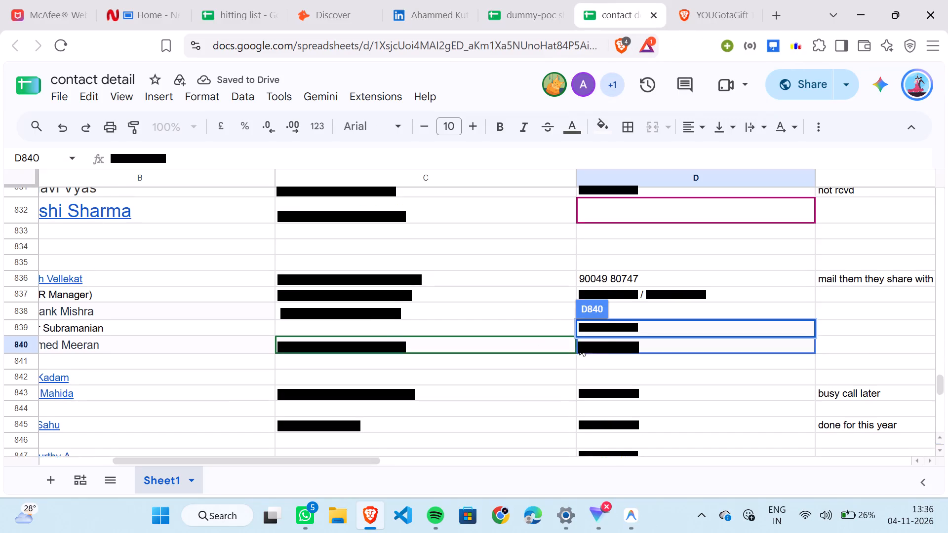
scroll(579, 343, up, 1)
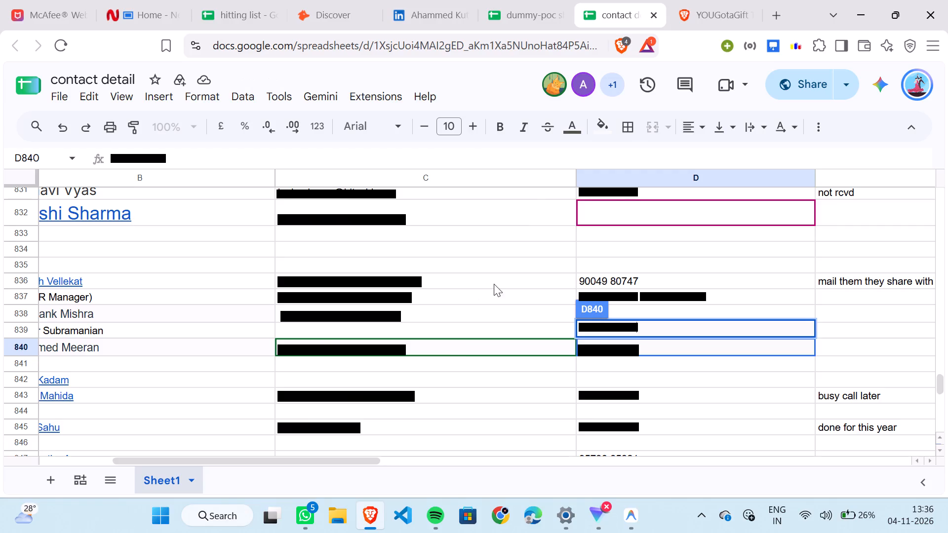
click(703, 0)
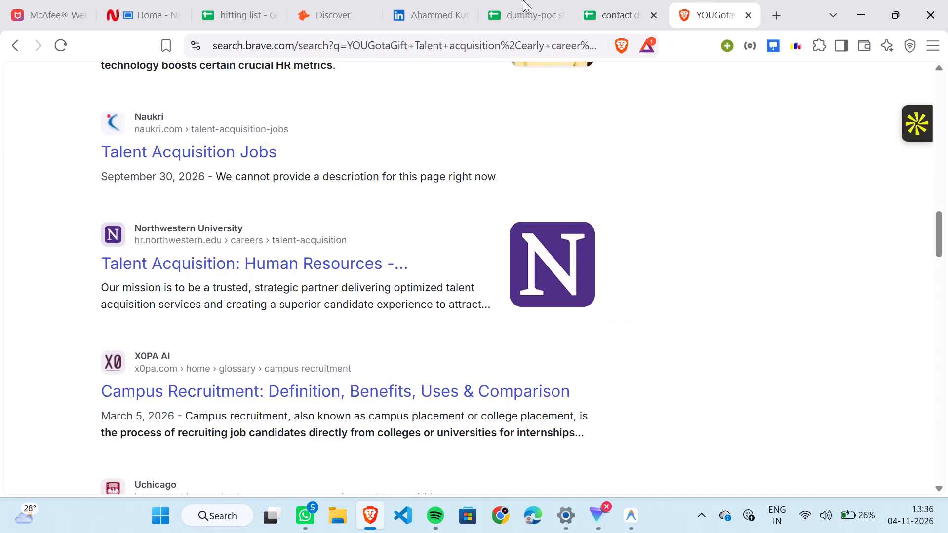
click(408, 11)
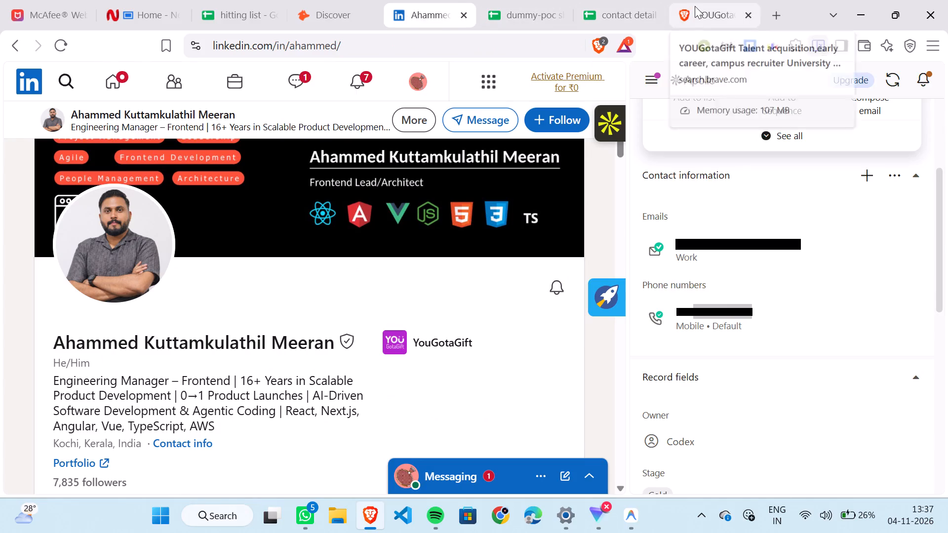
scroll(787, 347, down, 2)
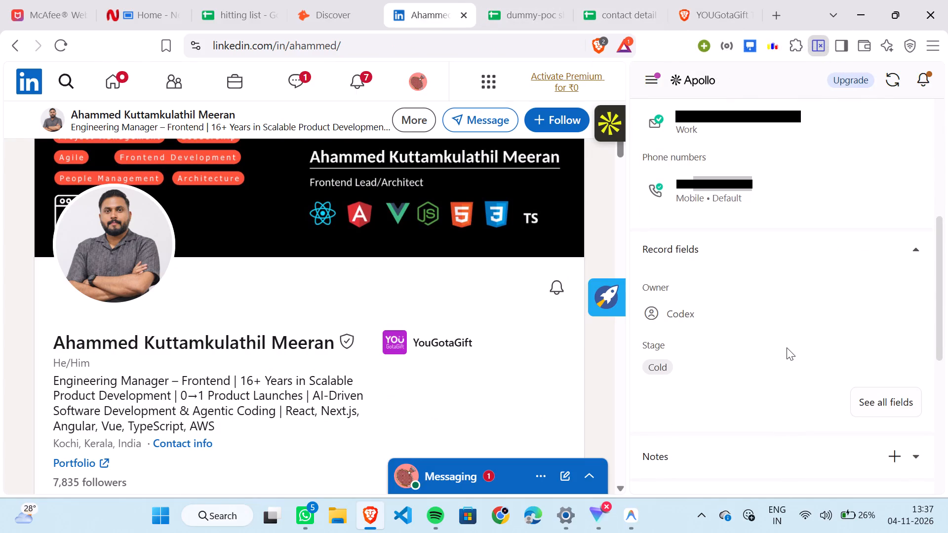
scroll(787, 347, up, 3)
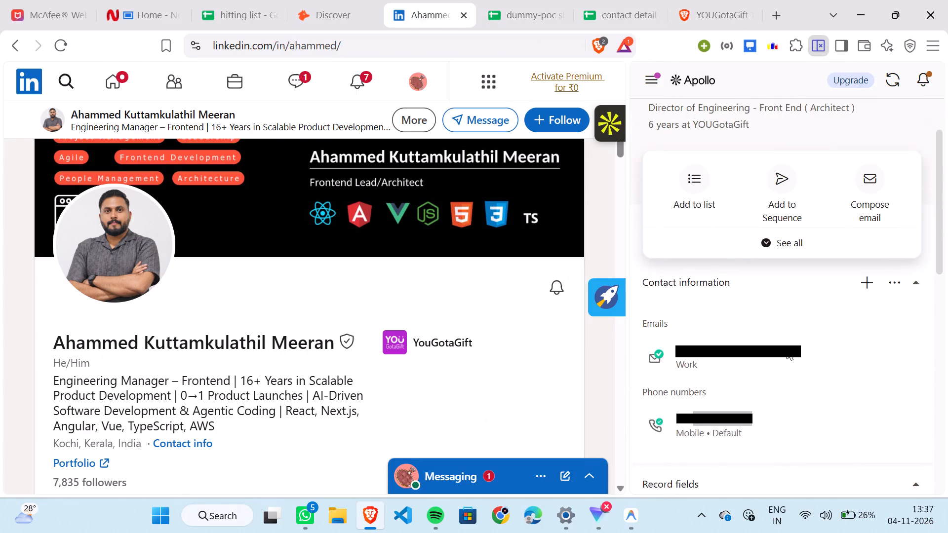
scroll(787, 347, up, 1)
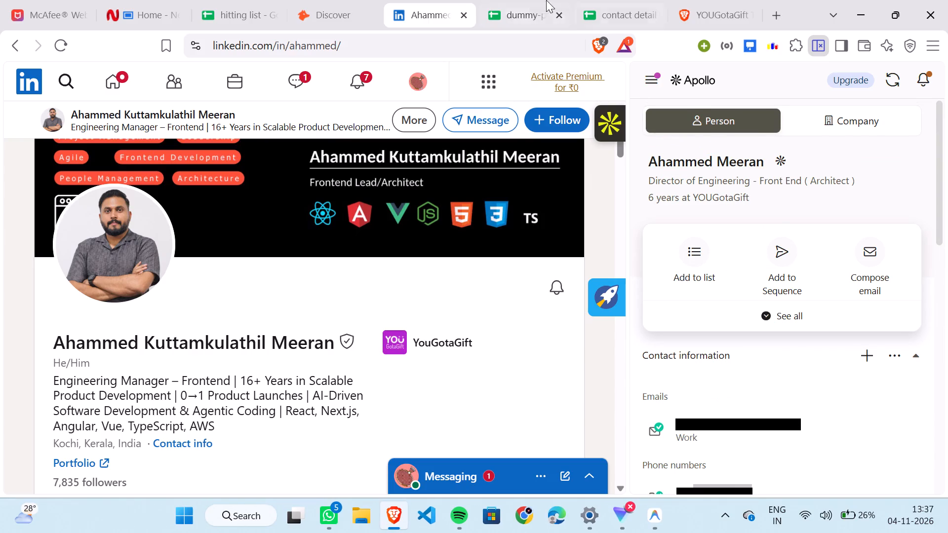
click(617, 17)
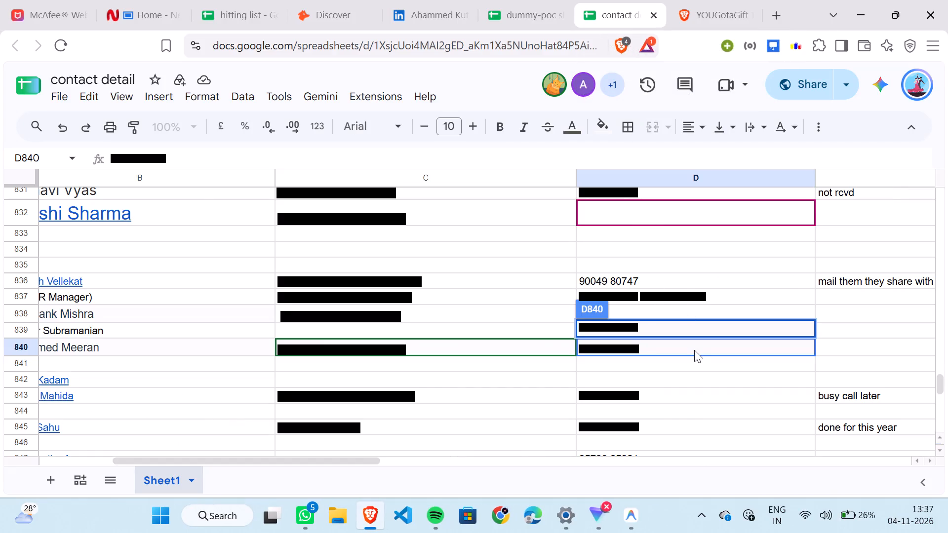
scroll(694, 350, right, 6)
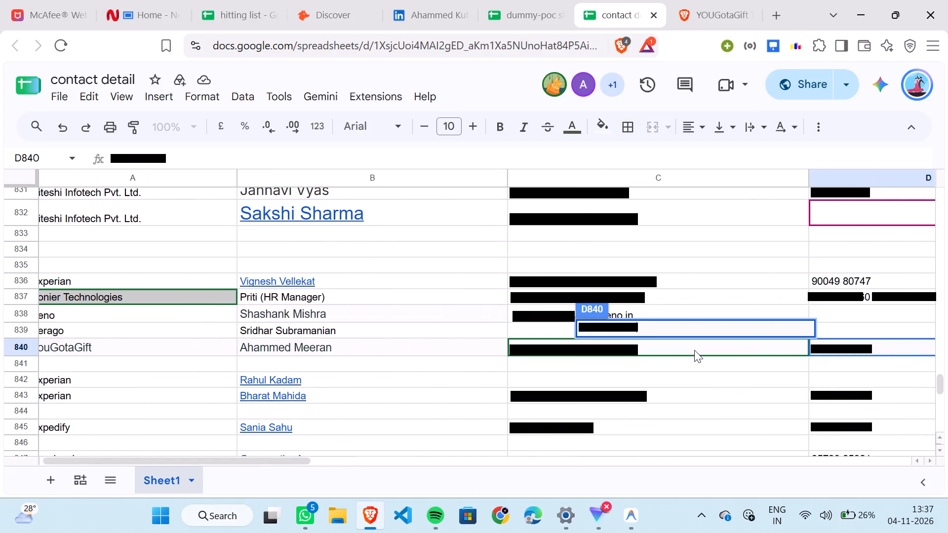
scroll(694, 350, right, 1)
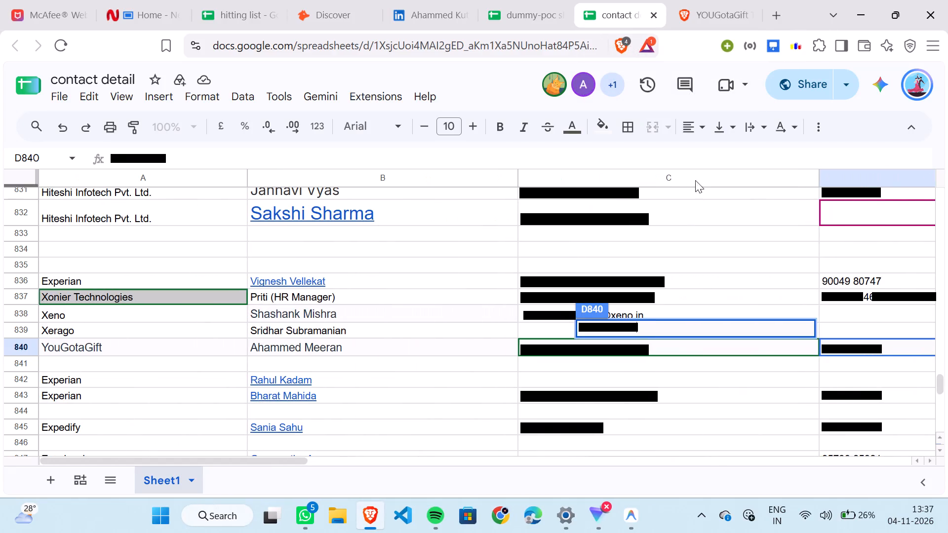
Mark YOUGotaGift in Y27 of "hitting list" by adding a space and ** after the name.
click(230, 0)
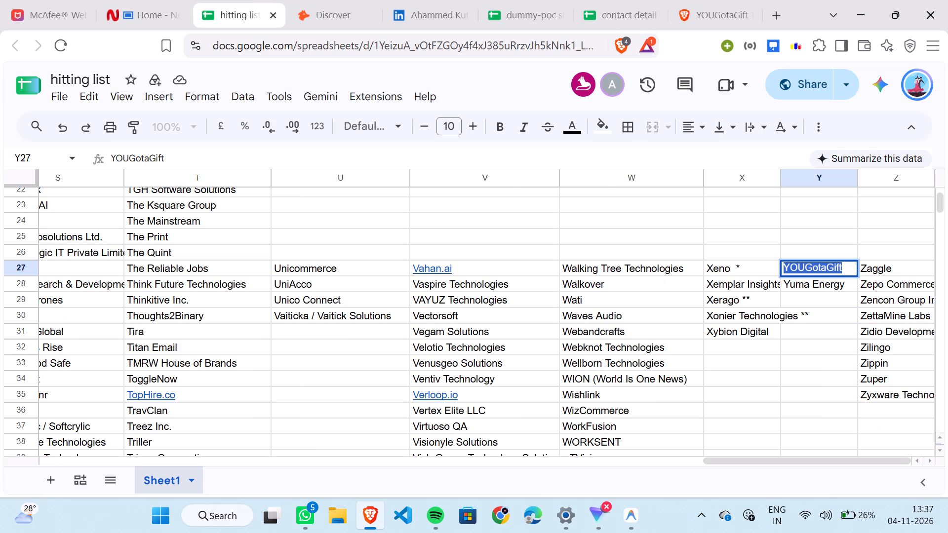
click(847, 266)
key(space)
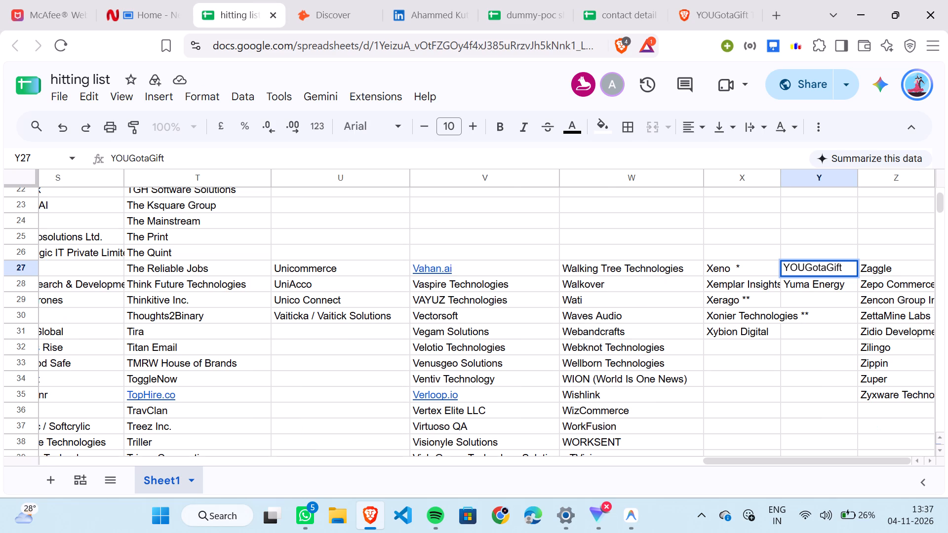
text(**)
key(Return)
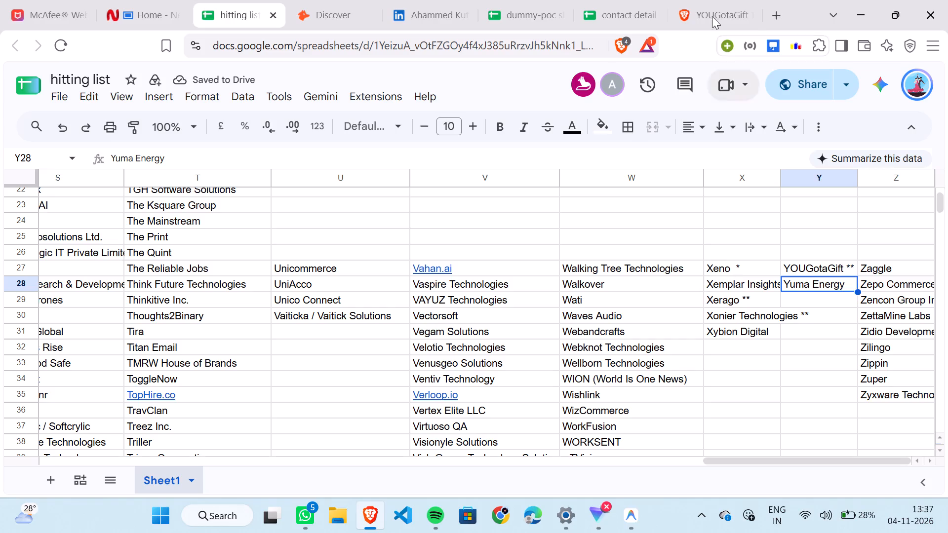
Leave the YouGotaGift search results in Hunter and return to the Hunter dashboard.
click(322, 13)
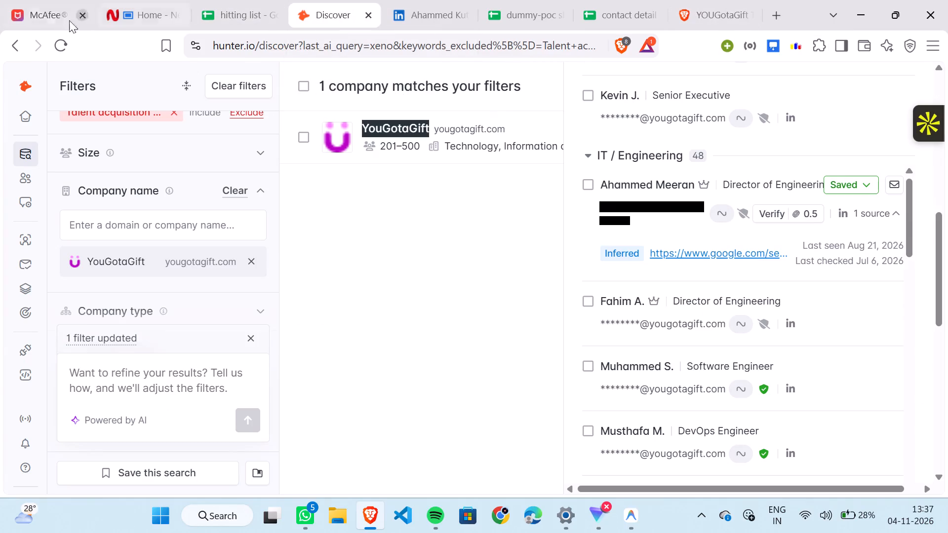
click(12, 47)
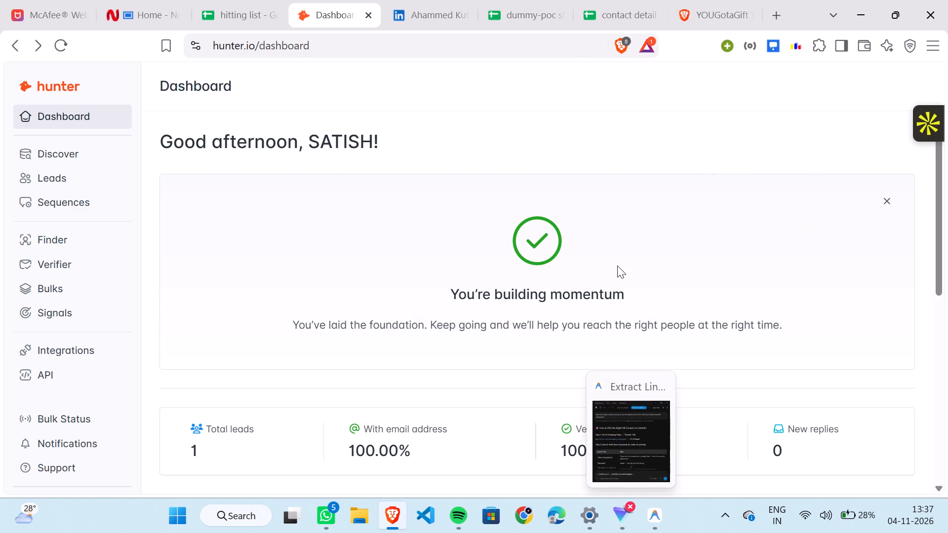
Review the contact name, email and phone columns of the Xeno, Xerago and YouGotaGift rows in "contact detail".
click(630, 0)
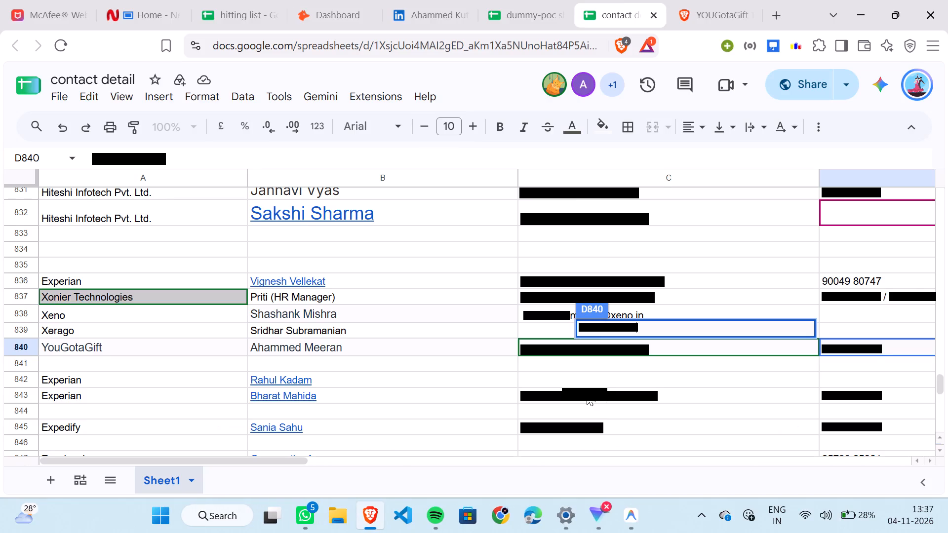
scroll(587, 393, down, 1)
scroll(587, 393, left, 1)
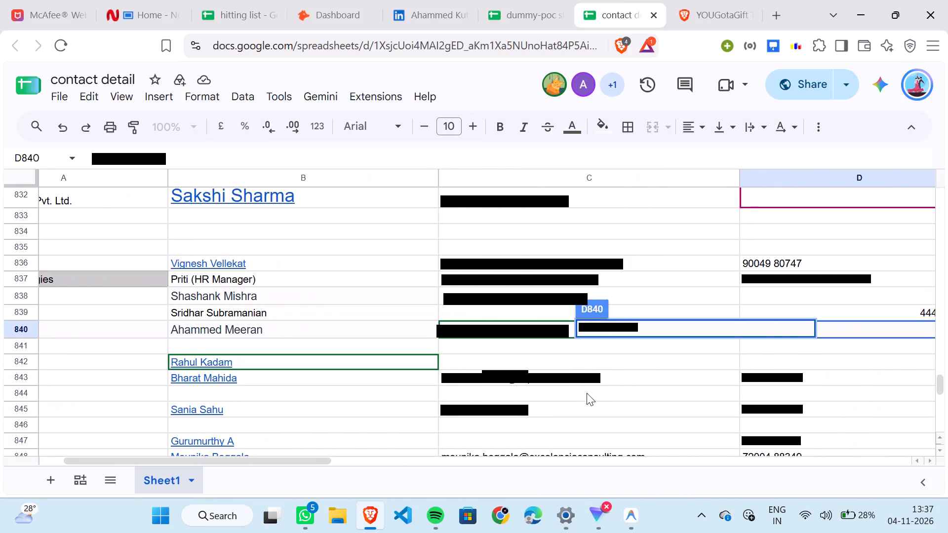
scroll(587, 393, right, 1)
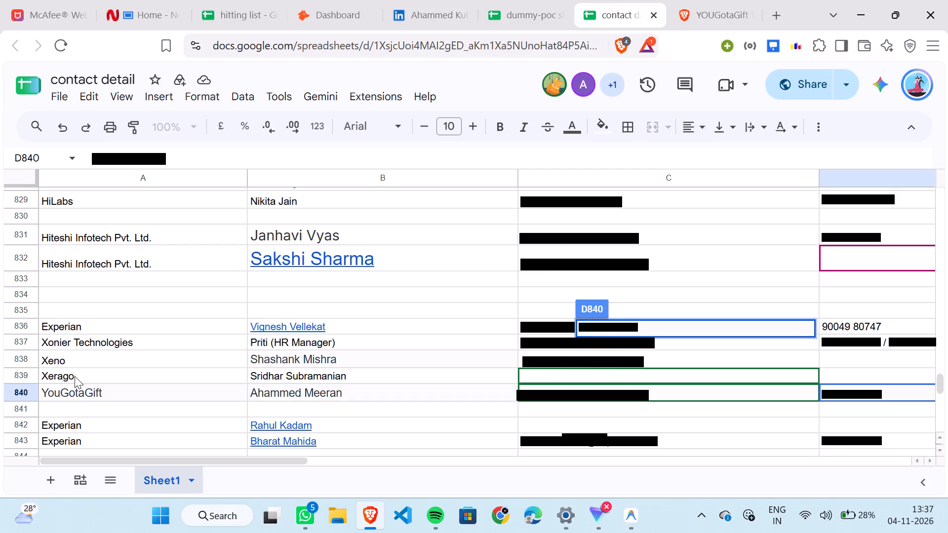
scroll(446, 418, left, 4)
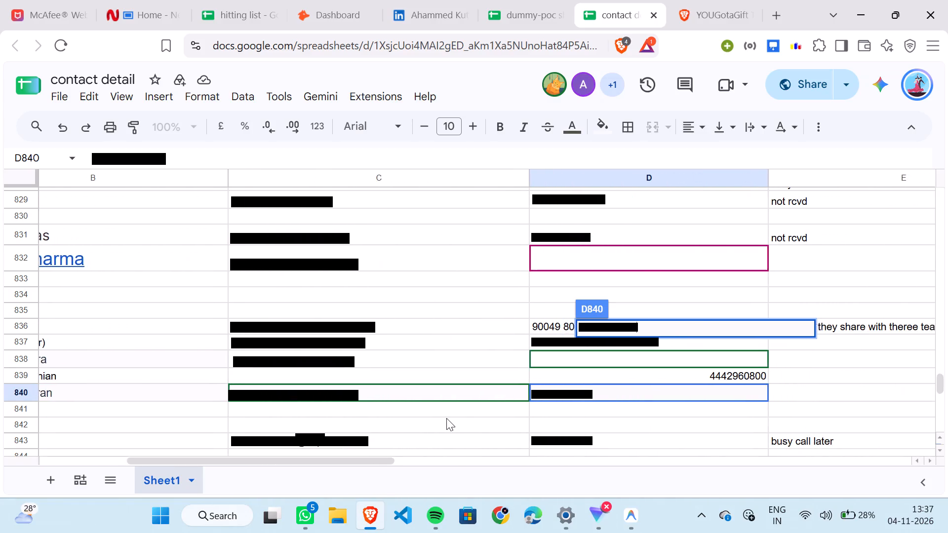
scroll(494, 381, right, 3)
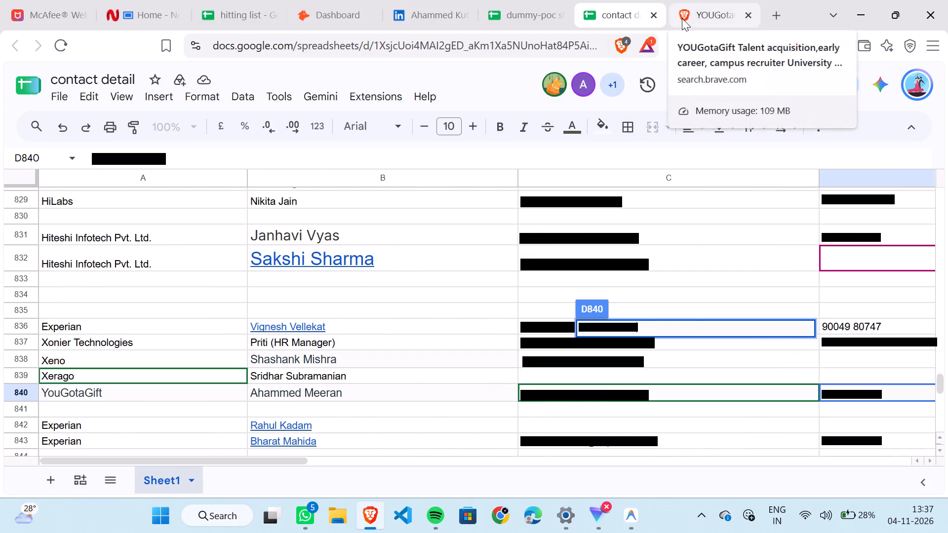
Switch back to Hunter and open the Discover company search.
click(345, 19)
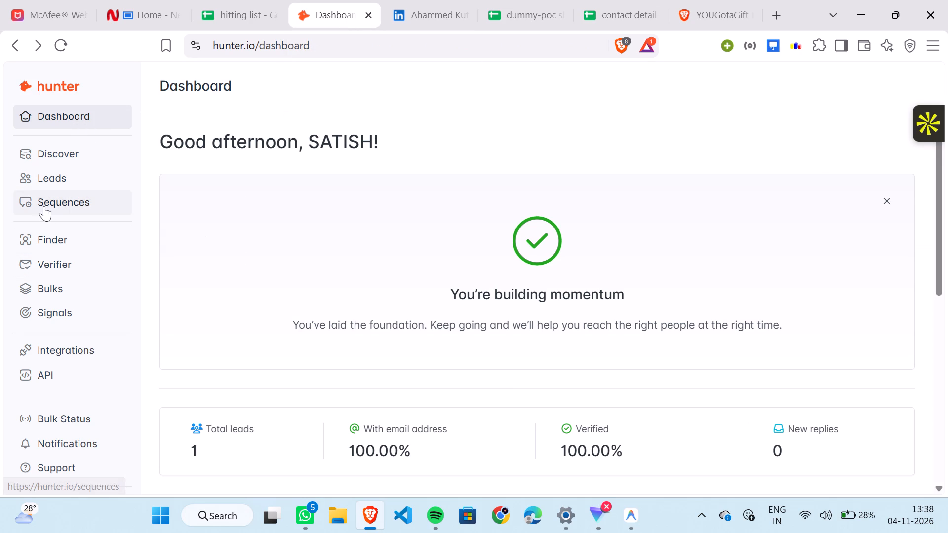
click(47, 165)
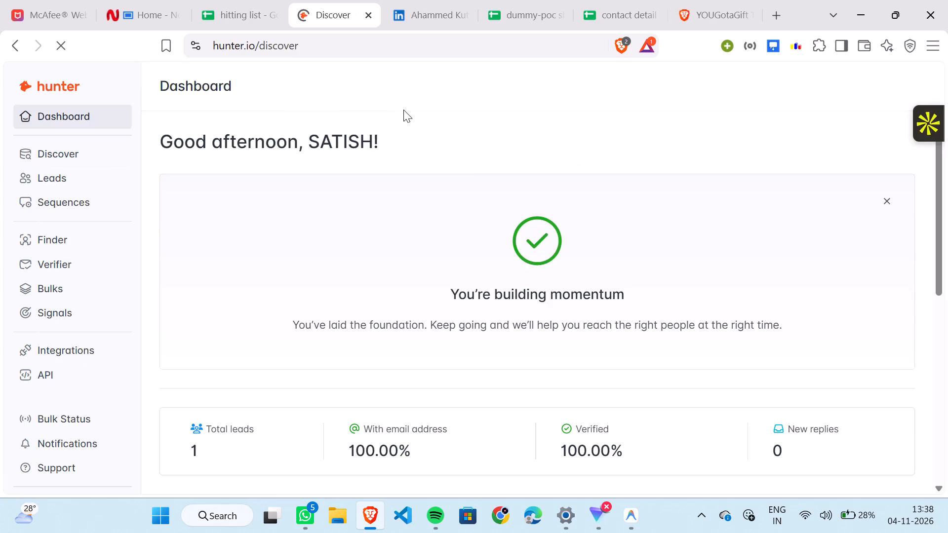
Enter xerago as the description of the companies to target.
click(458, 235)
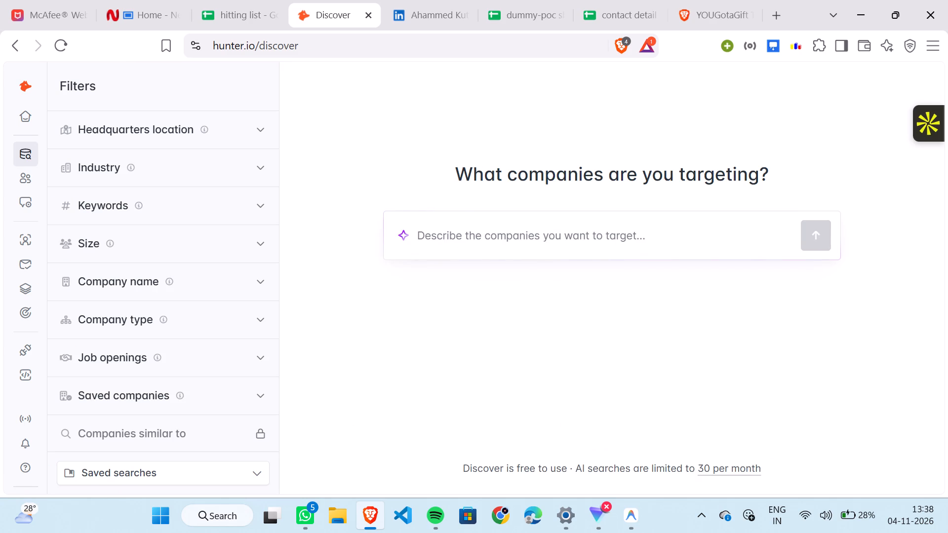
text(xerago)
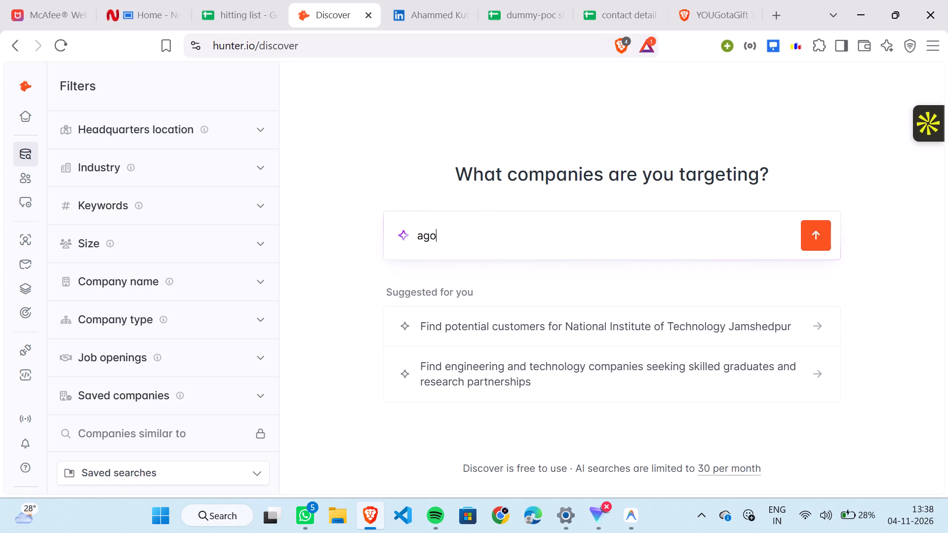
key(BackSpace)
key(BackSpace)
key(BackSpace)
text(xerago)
Add "talent acquisition" as a keyword filter and set it to Exclude.
click(170, 214)
click(177, 231)
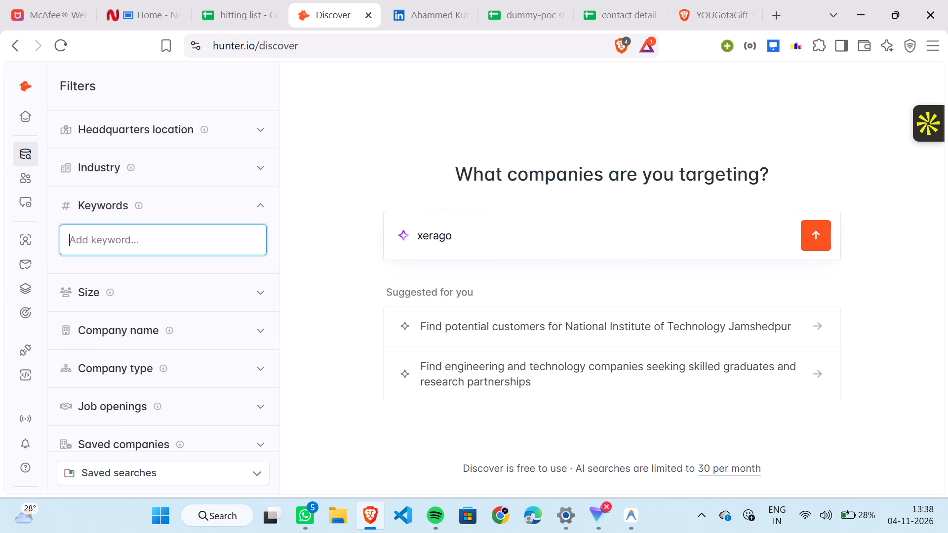
text(talent a)
text(cquisition)
key(Return)
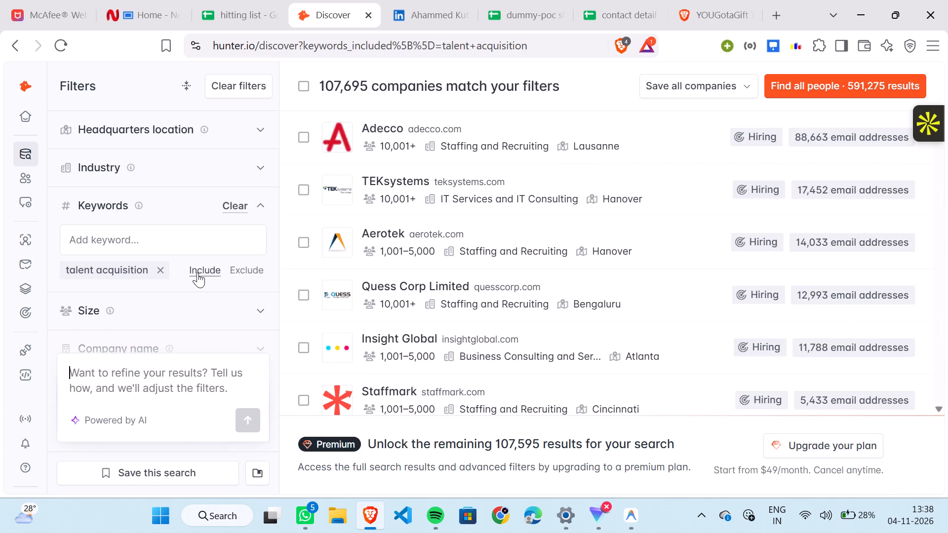
click(197, 272)
Add "university hiring" as a keyword filter set to Exclude, and try matching any of the keywords.
click(131, 243)
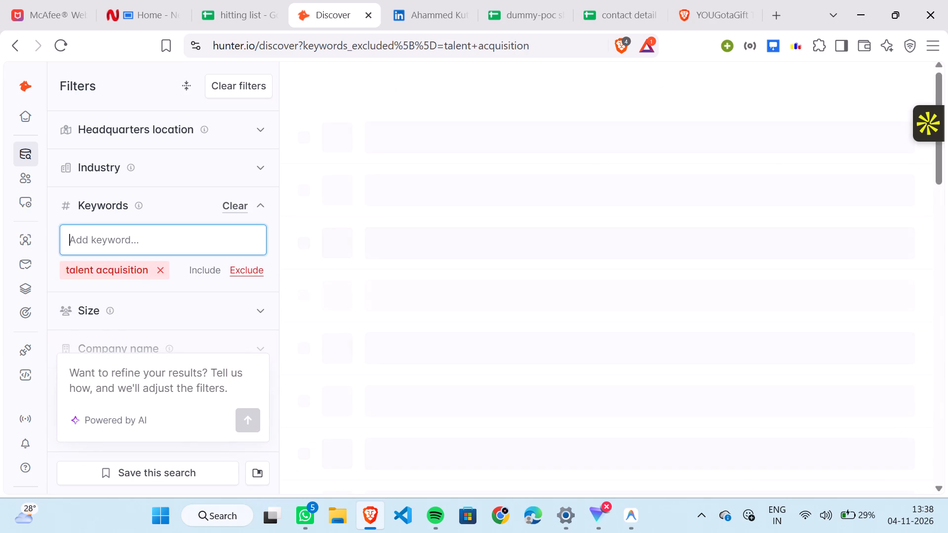
text(university hiring)
key(Return)
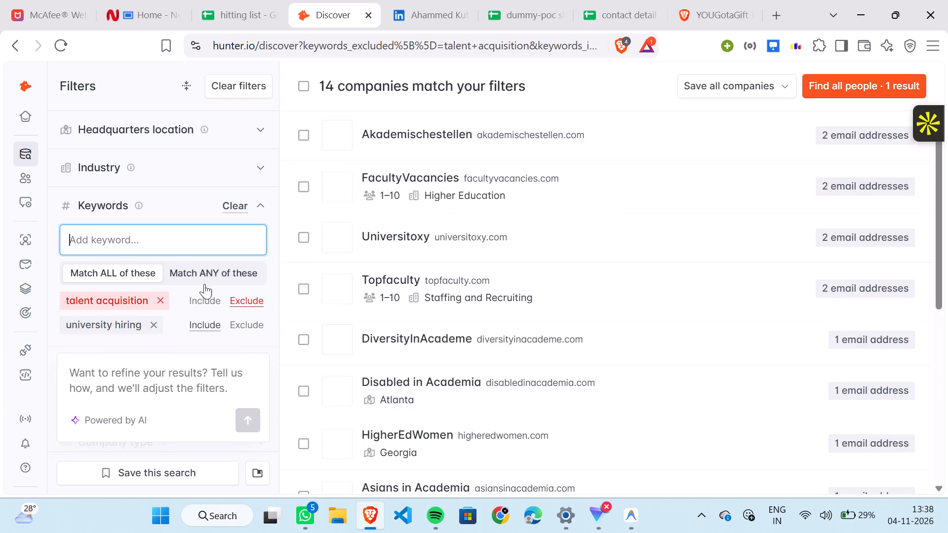
click(217, 324)
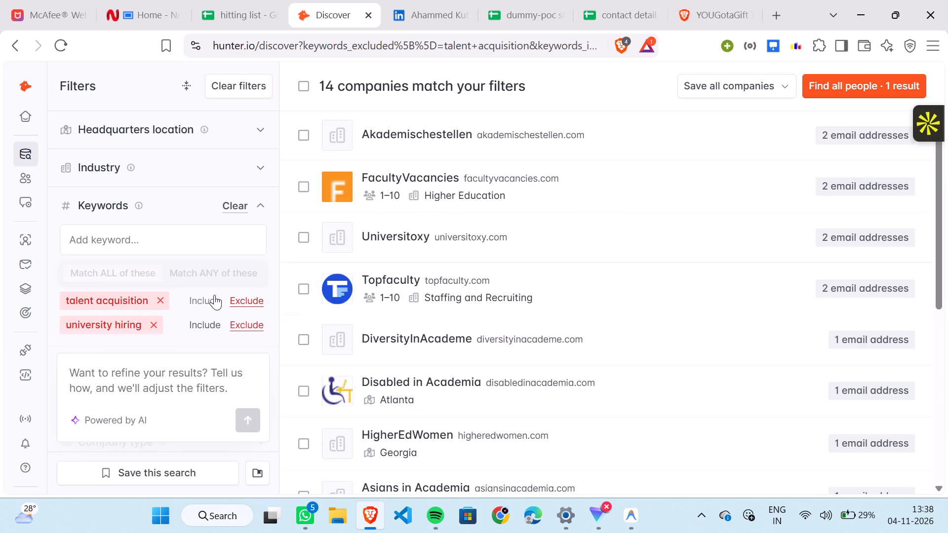
click(184, 249)
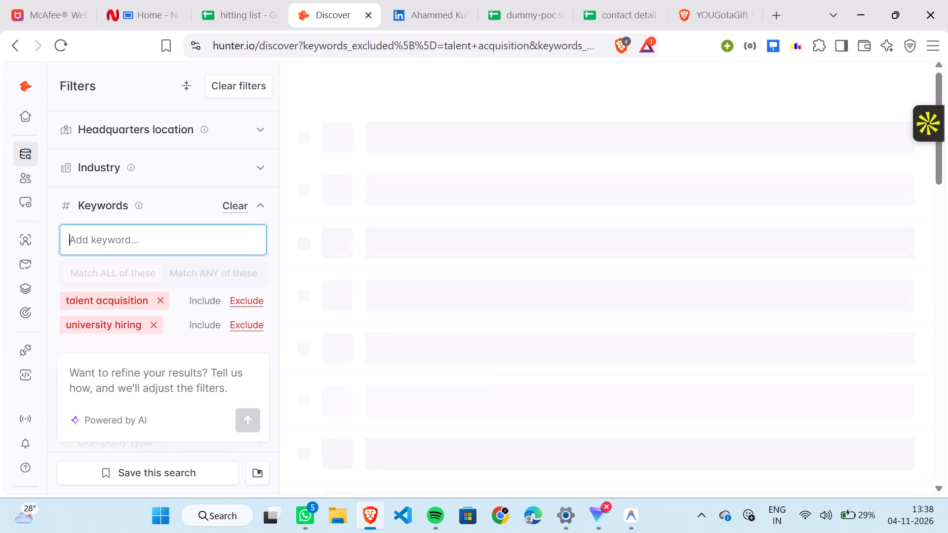
click(211, 276)
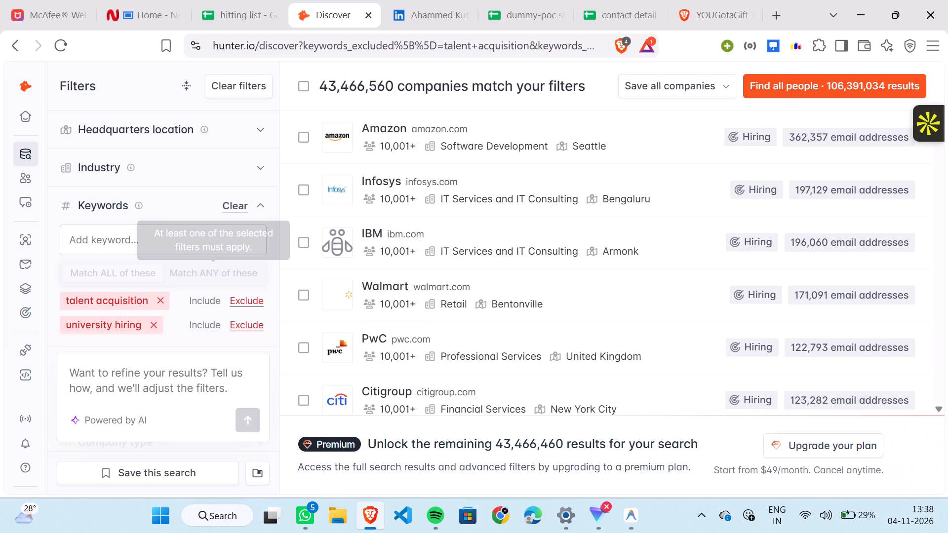
Add "HR" as a keyword filter set to Exclude, and try matching any of the keywords.
click(100, 245)
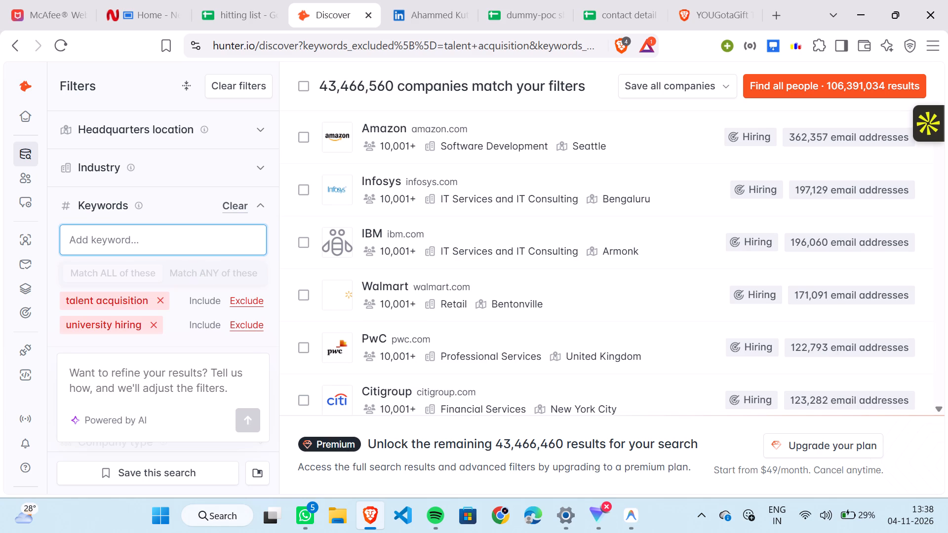
text(HR)
key(Return)
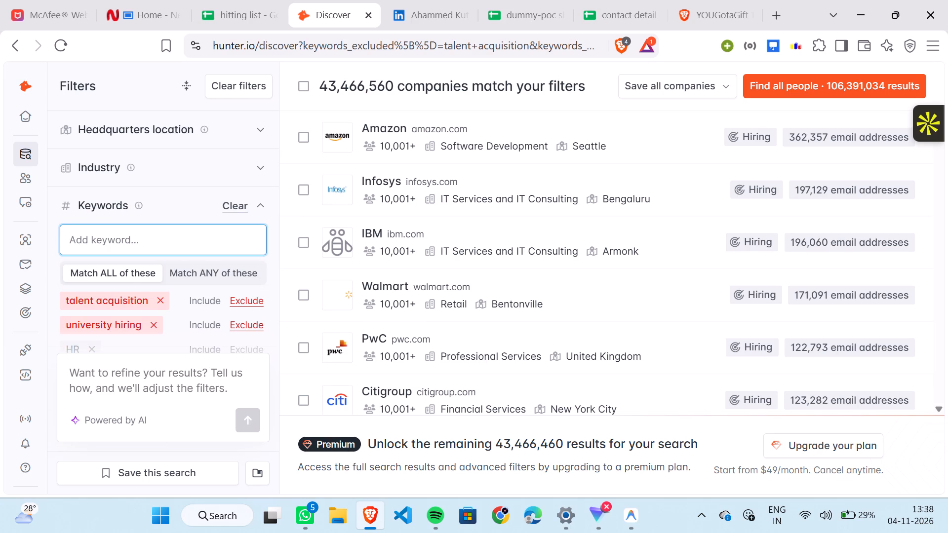
click(213, 351)
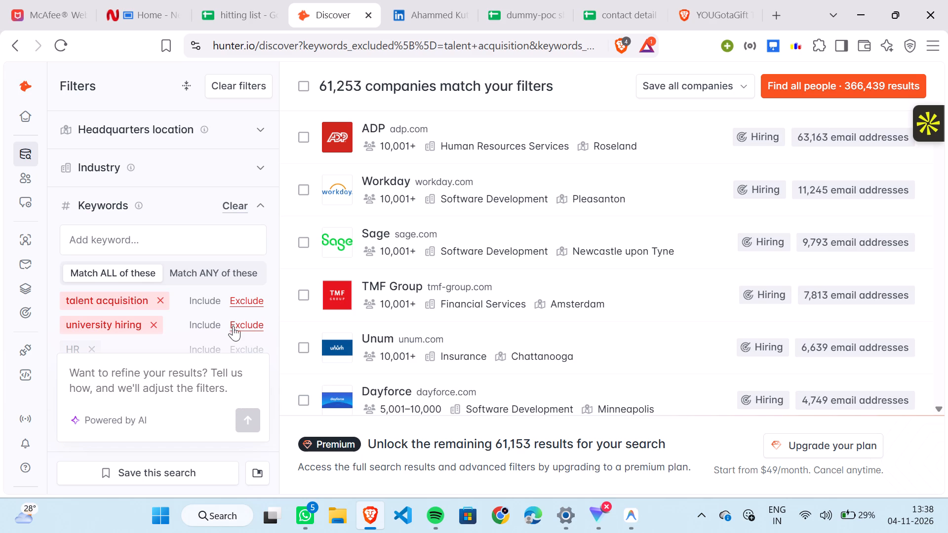
scroll(233, 324, down, 2)
click(210, 216)
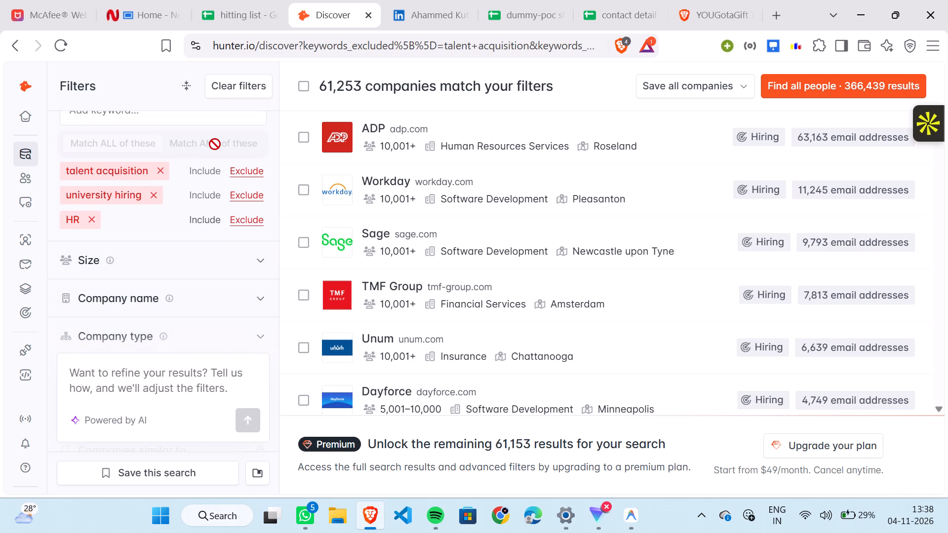
click(214, 144)
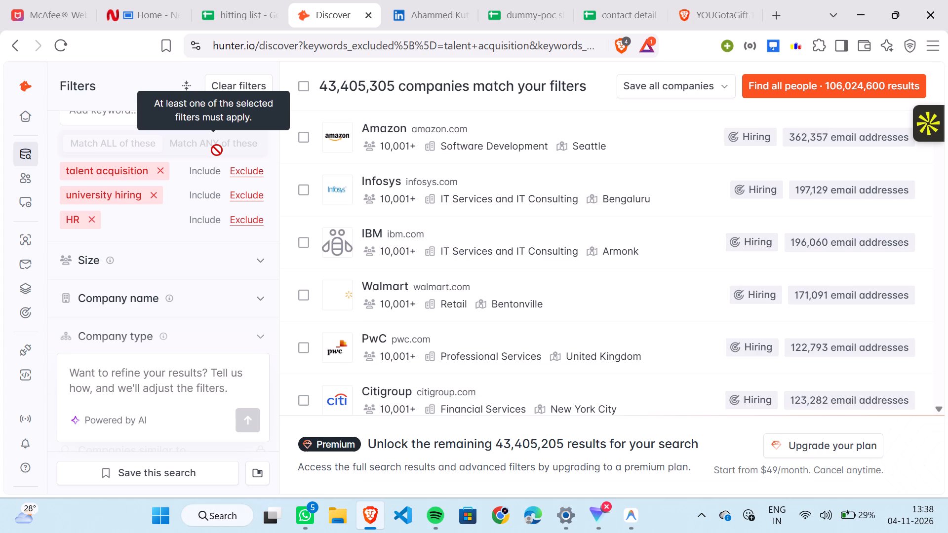
Filter the results by company name, searching for xerago and picking Xeragon, Inc. (xeragon.com).
click(188, 309)
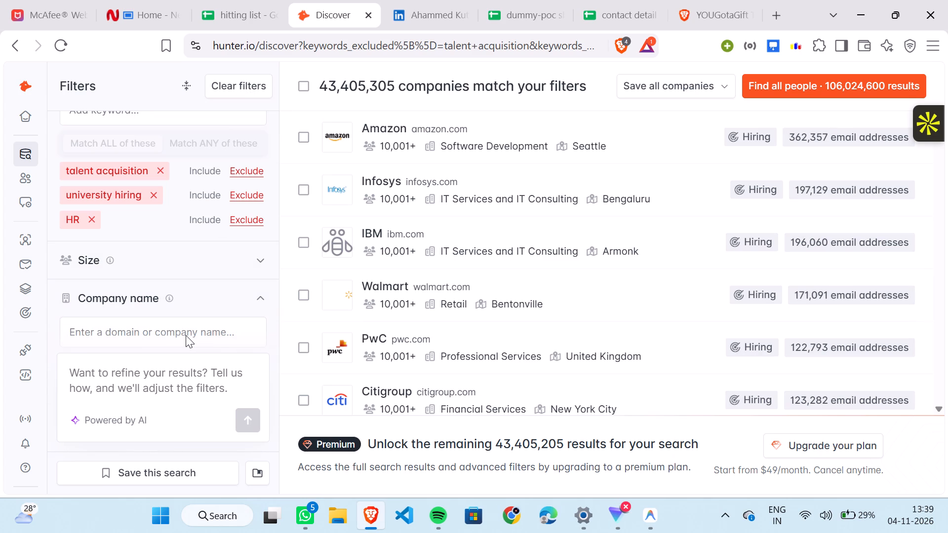
click(186, 335)
double_click(162, 335)
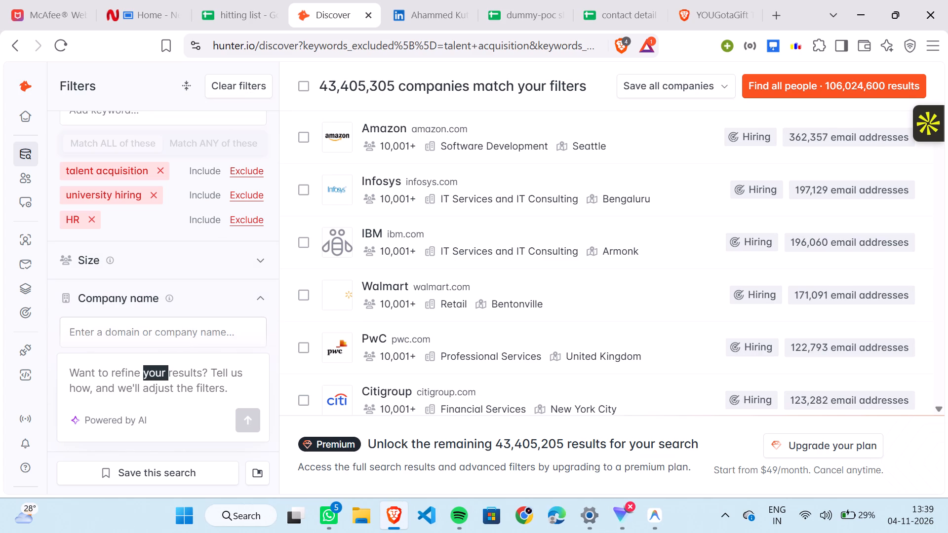
scroll(215, 328, down, 2)
click(155, 184)
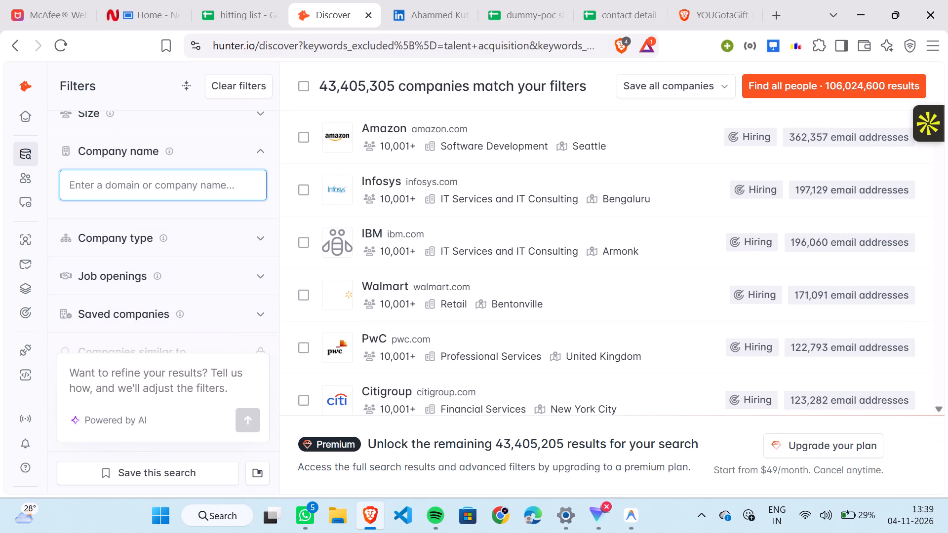
text(xerago)
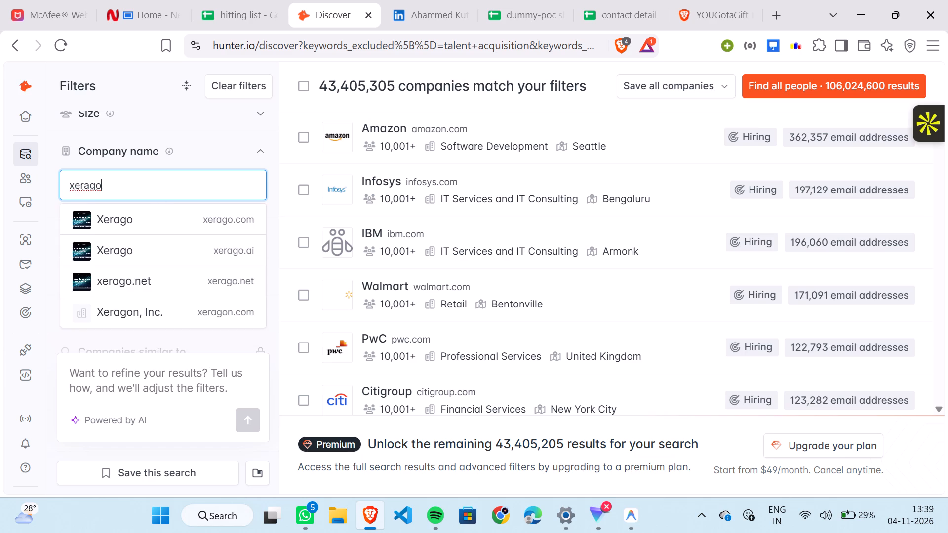
key(Return)
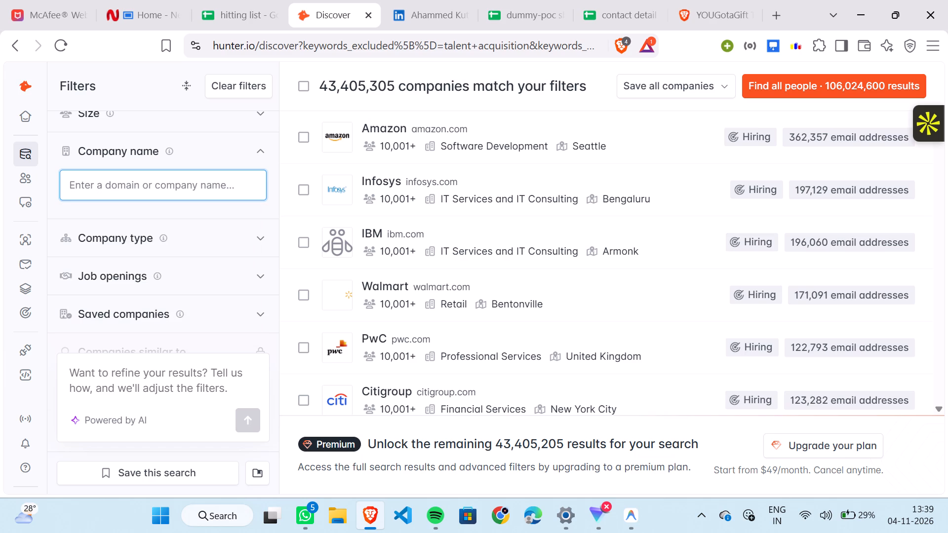
click(119, 186)
scroll(381, 200, up, 5)
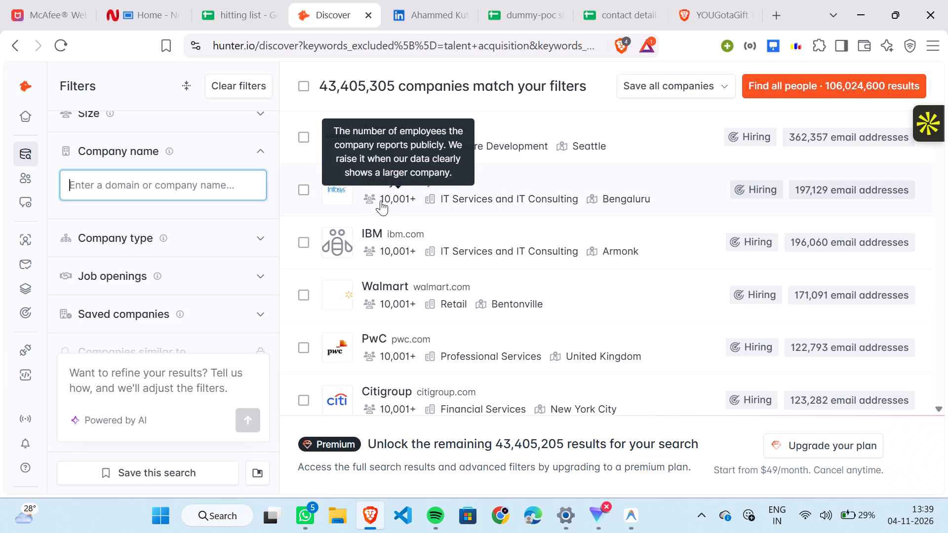
click(206, 191)
text(xerago)
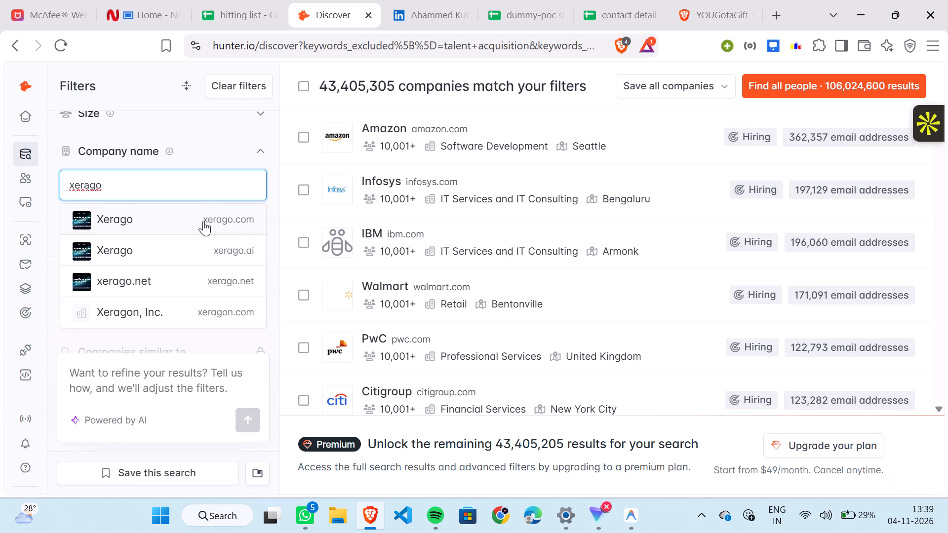
click(194, 320)
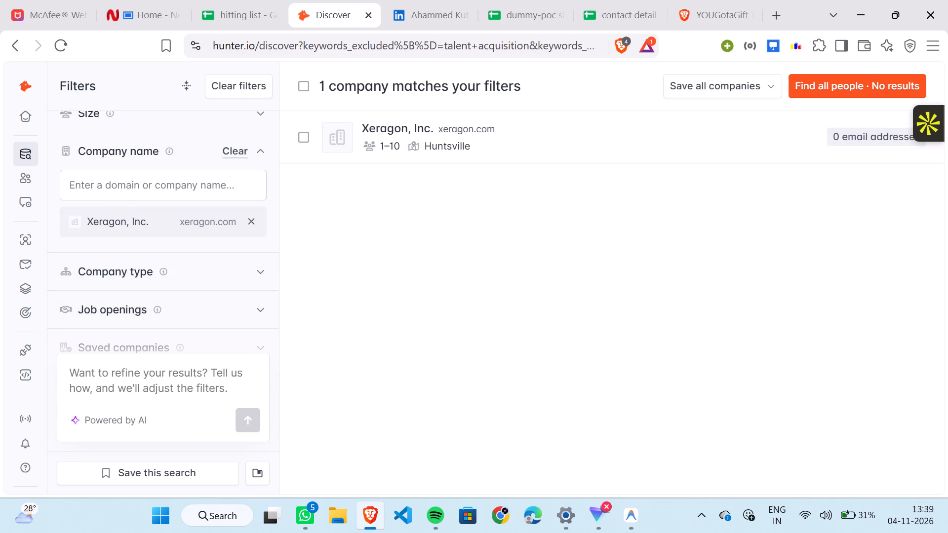
Open Xeragon, Inc. from the results and examine its company details and email addresses.
click(389, 152)
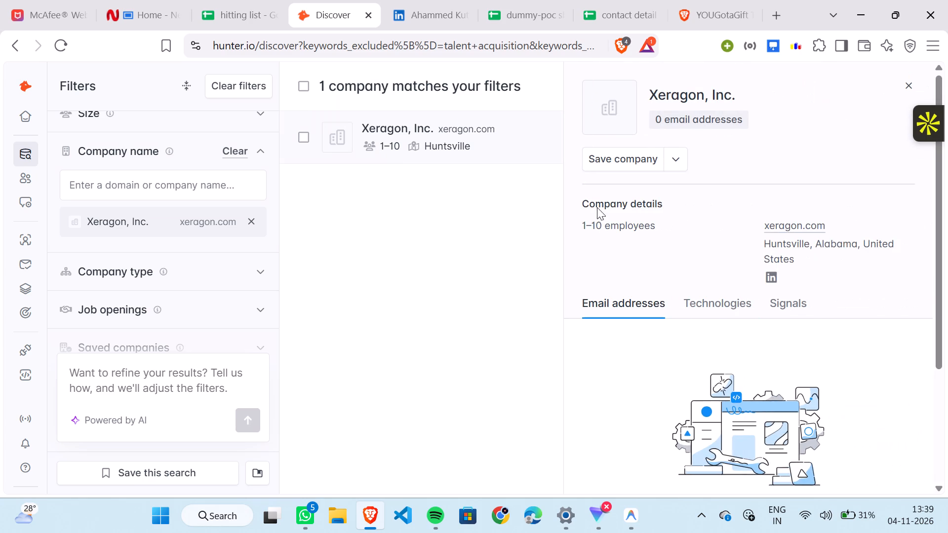
scroll(636, 262, down, 3)
scroll(636, 262, up, 2)
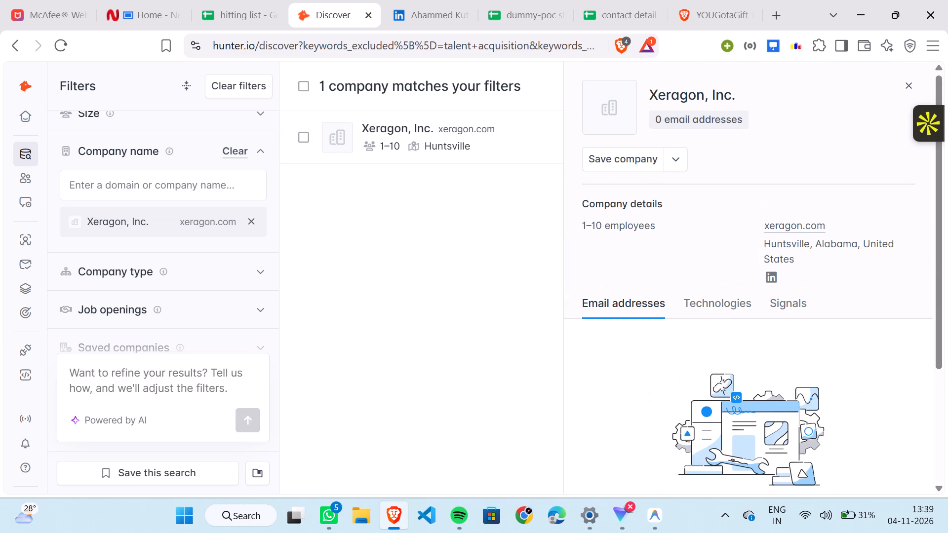
Add Xerago (xerago.com) to the company name filter by searching for xerago.
click(168, 188)
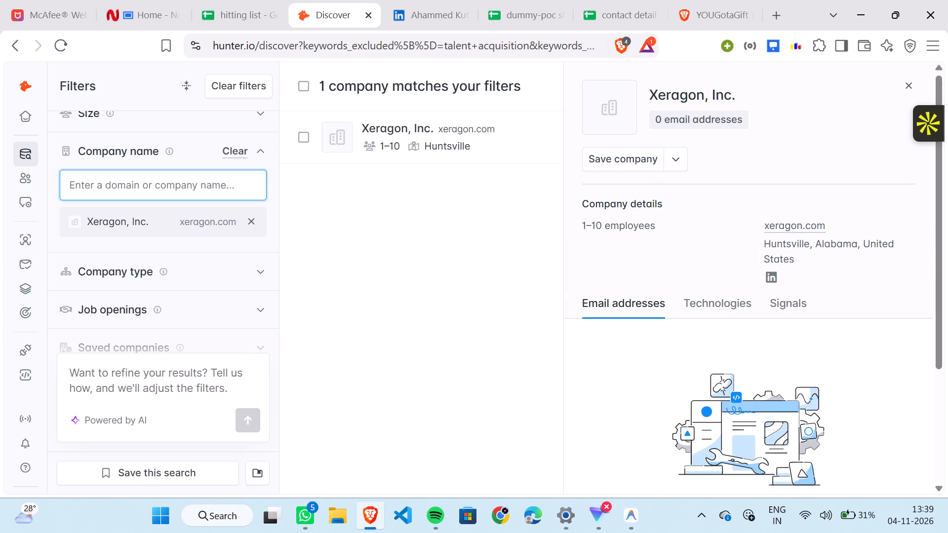
text(xerago)
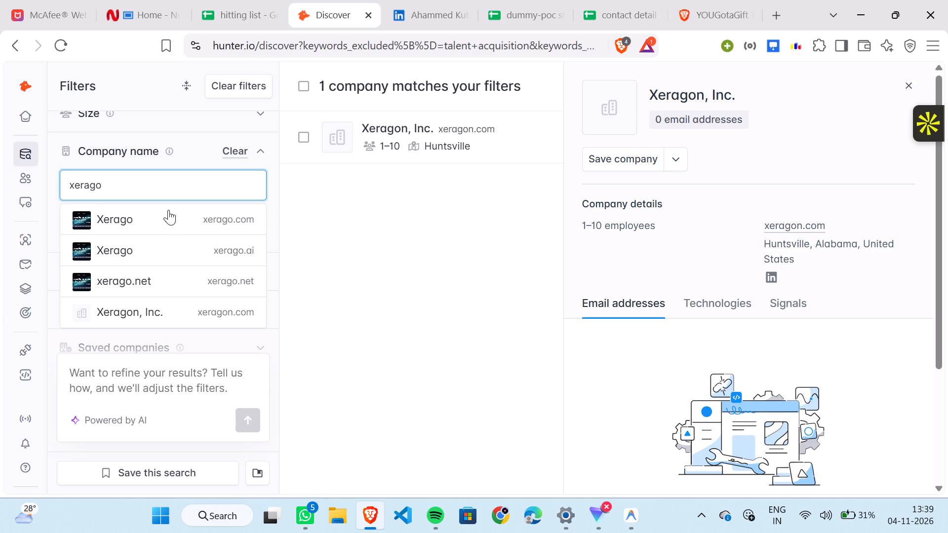
click(167, 228)
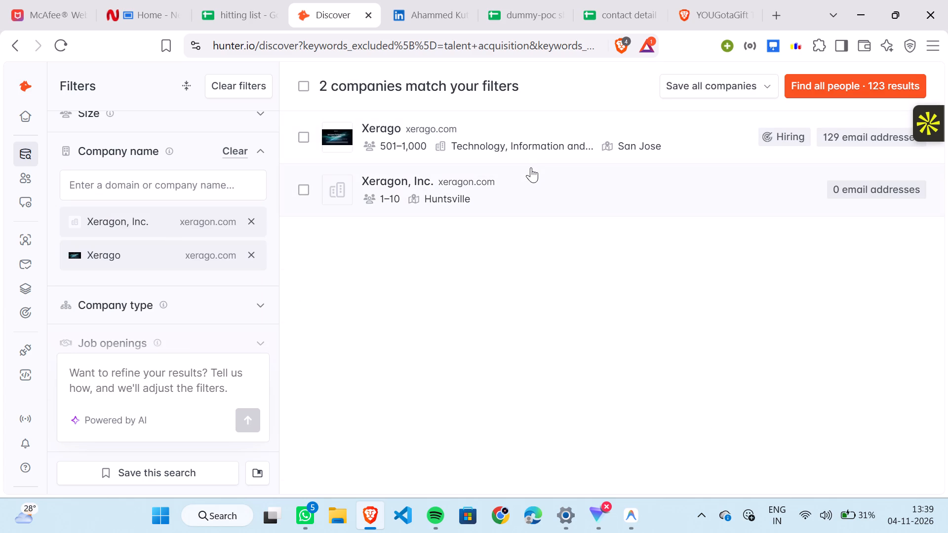
Open Xerago from the results and reveal the Head of IT's email address under IT / Engineering.
double_click(602, 139)
scroll(790, 342, down, 2)
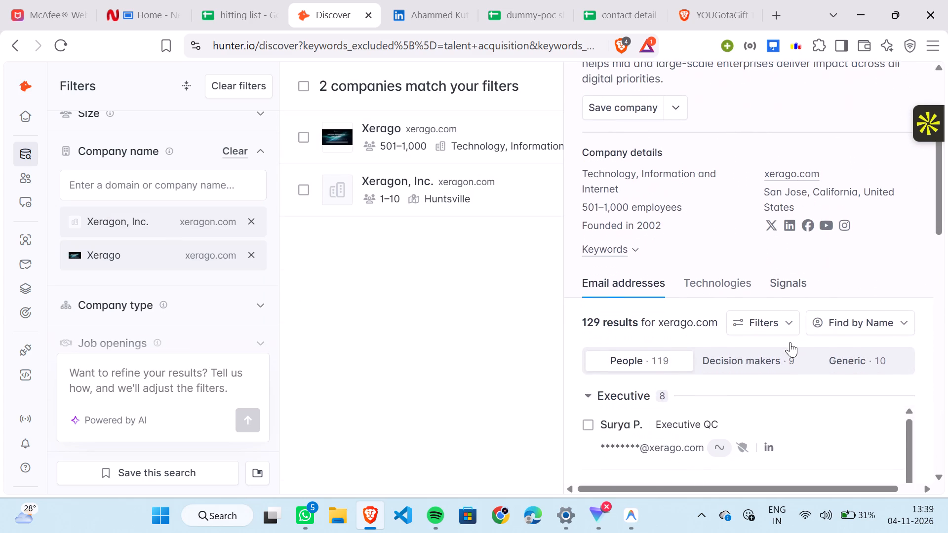
scroll(790, 342, down, 2)
scroll(790, 342, up, 1)
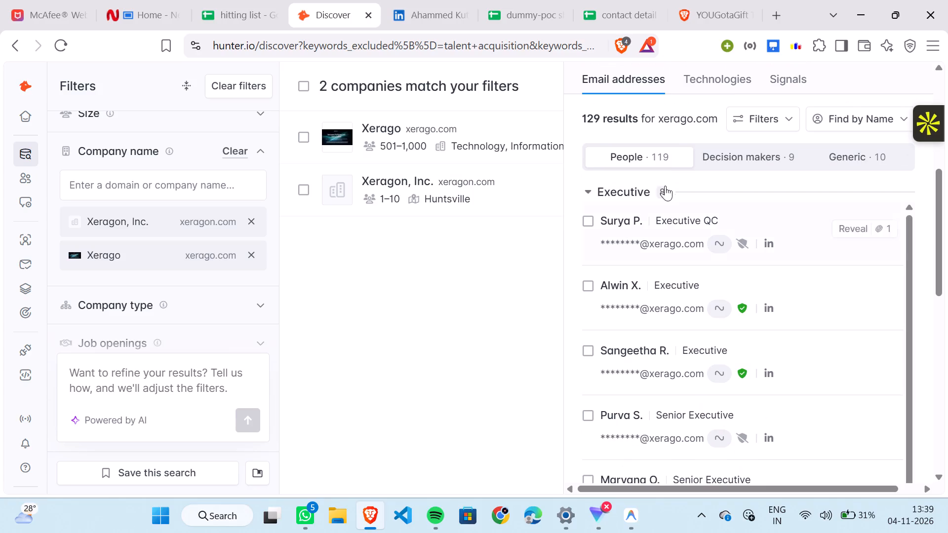
scroll(659, 214, down, 6)
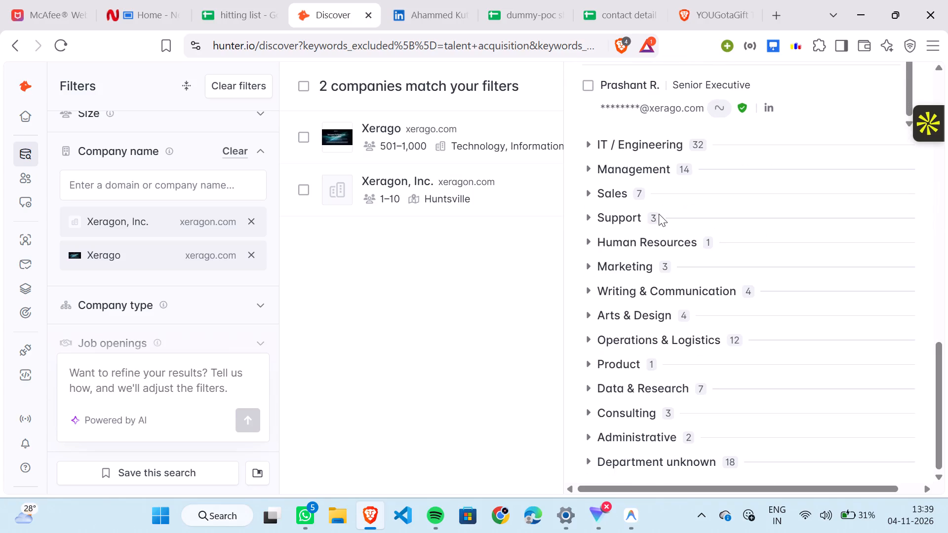
scroll(659, 214, down, 1)
scroll(659, 214, up, 1)
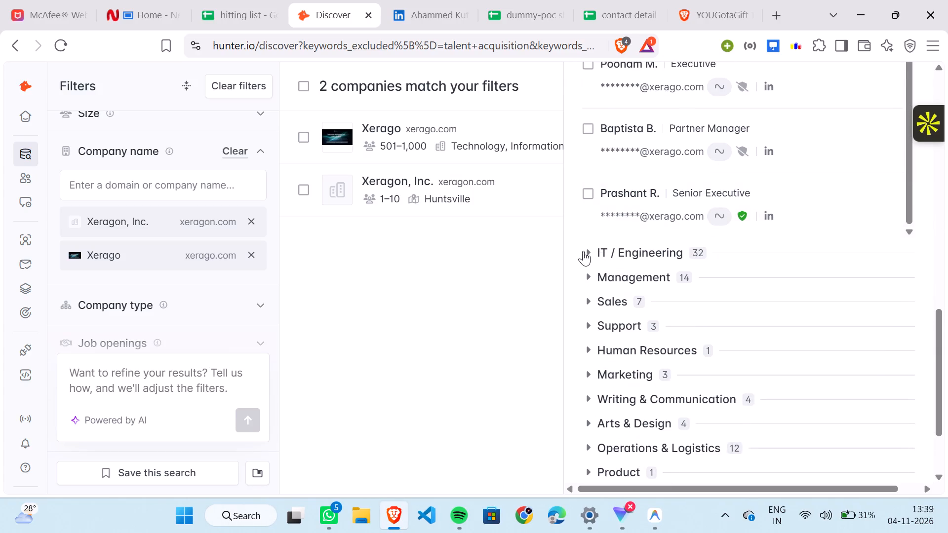
click(589, 248)
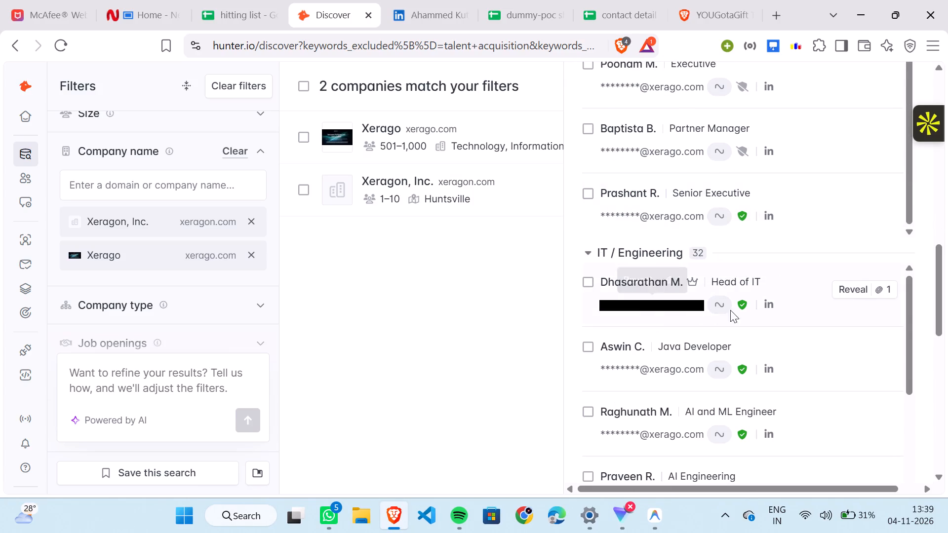
click(883, 292)
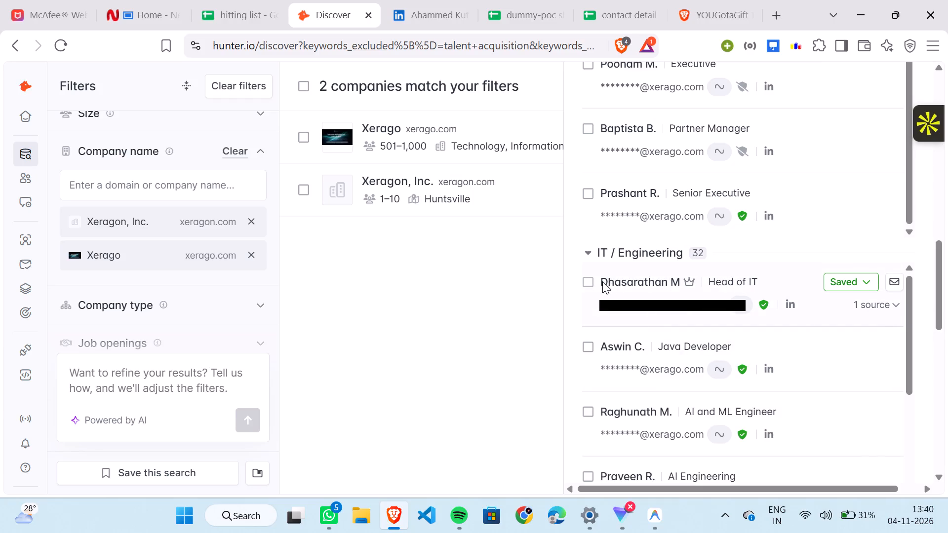
Copy the Head of IT's name from Hunter into cell B841 of the "contact detail" sheet.
drag(600, 280, 679, 279)
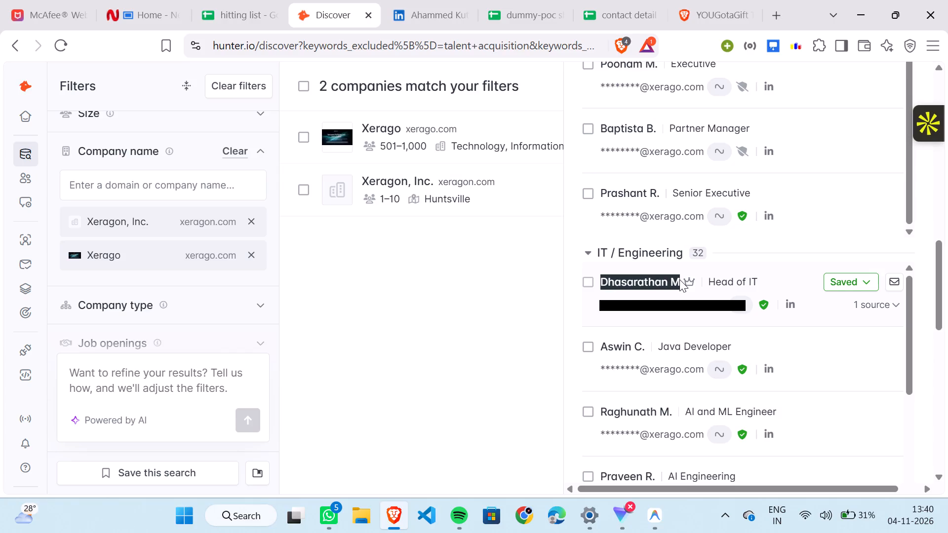
key(ctrl+c)
click(631, 3)
scroll(358, 336, down, 1)
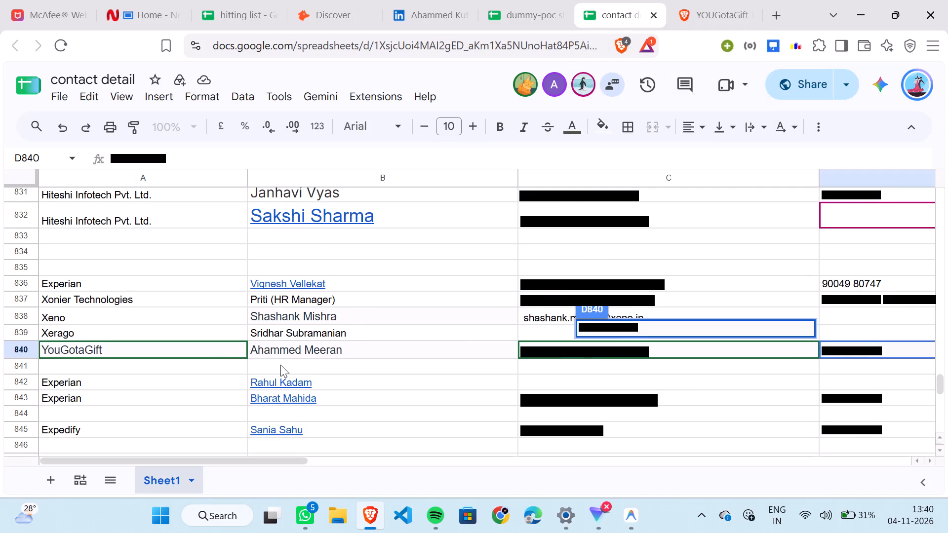
click(280, 365)
key(ctrl+v)
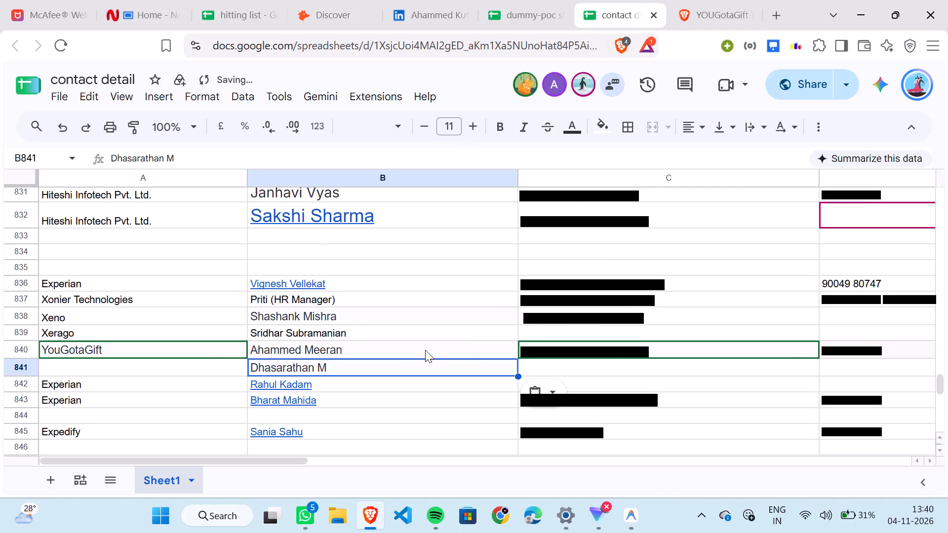
Copy the Head of IT's email address from Hunter into cell C841 of "contact detail".
click(569, 361)
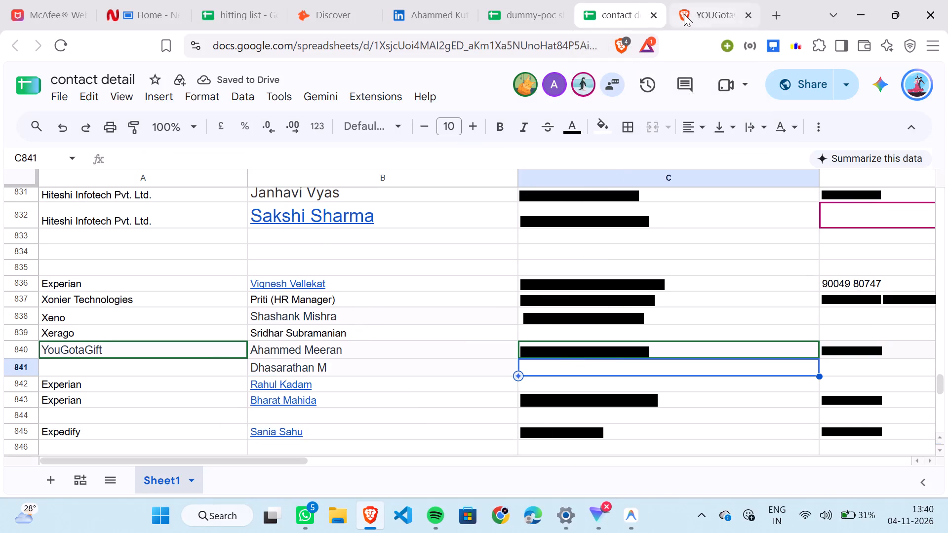
click(684, 14)
click(353, 21)
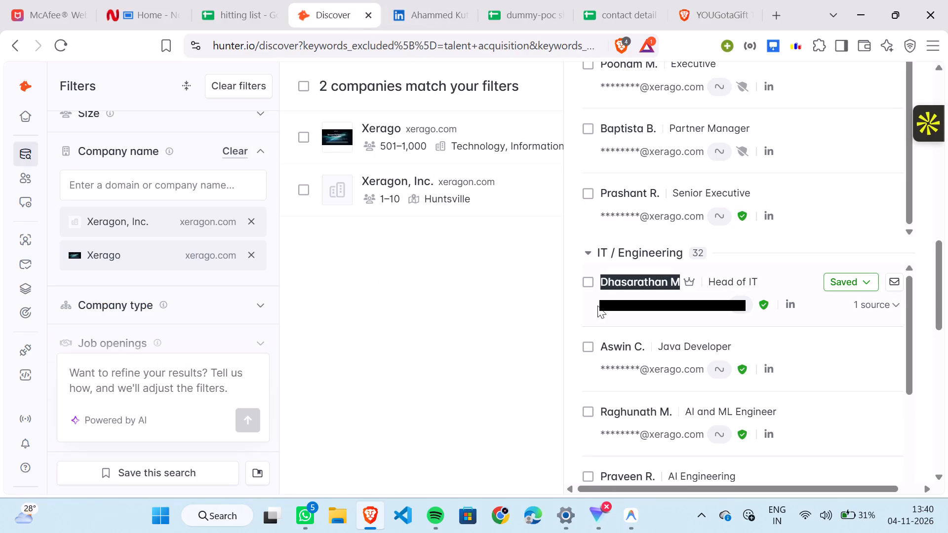
drag(600, 305, 724, 308)
key(ctrl+c)
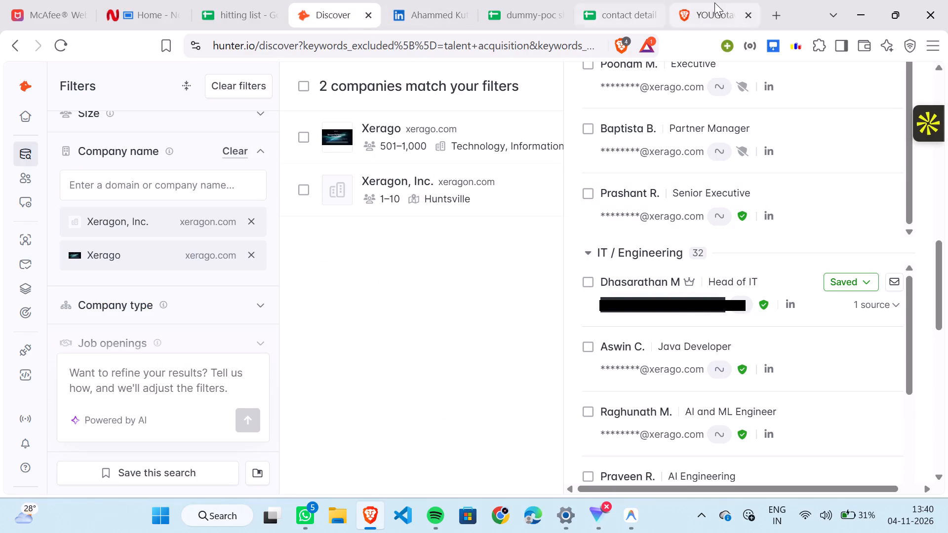
click(603, 10)
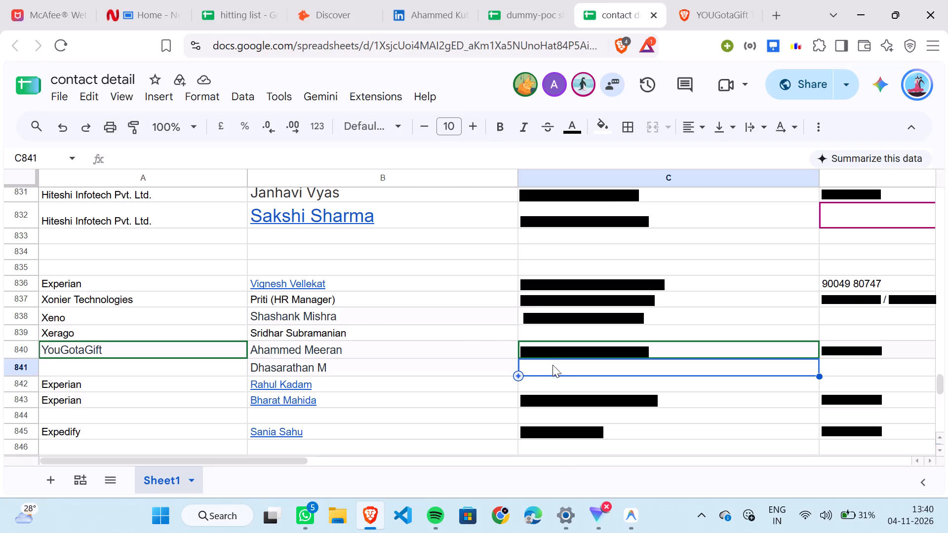
click(559, 368)
double_click(559, 368)
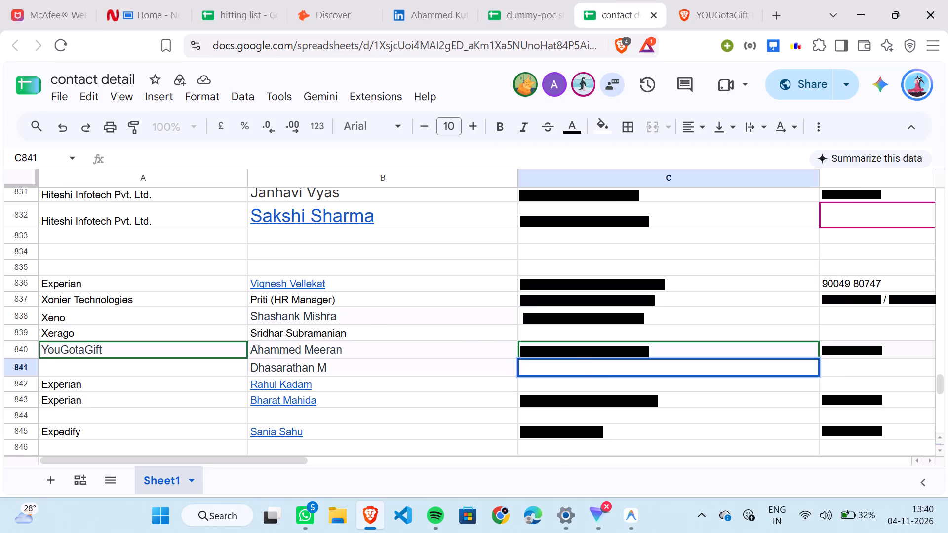
key(ctrl+v)
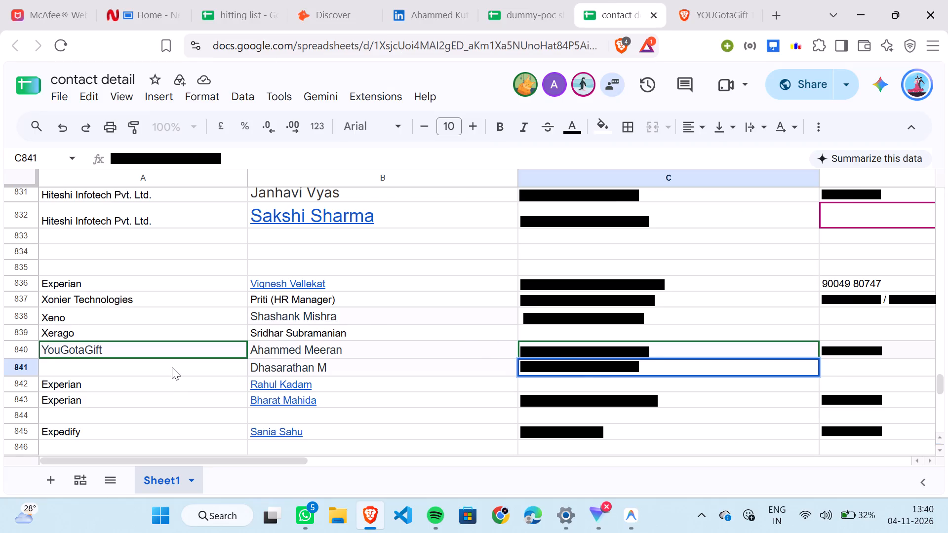
Enter Xerago as the company name in cell A841.
click(172, 367)
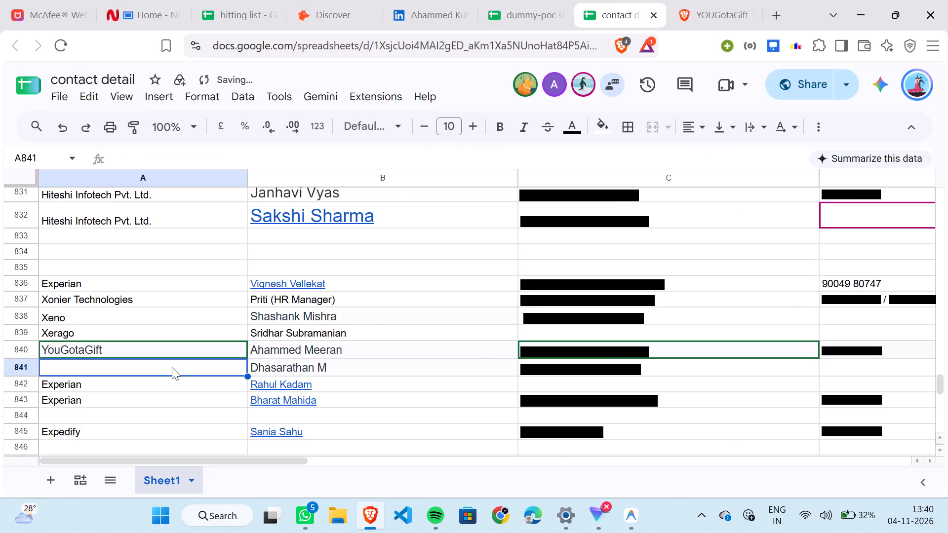
text(Xerago)
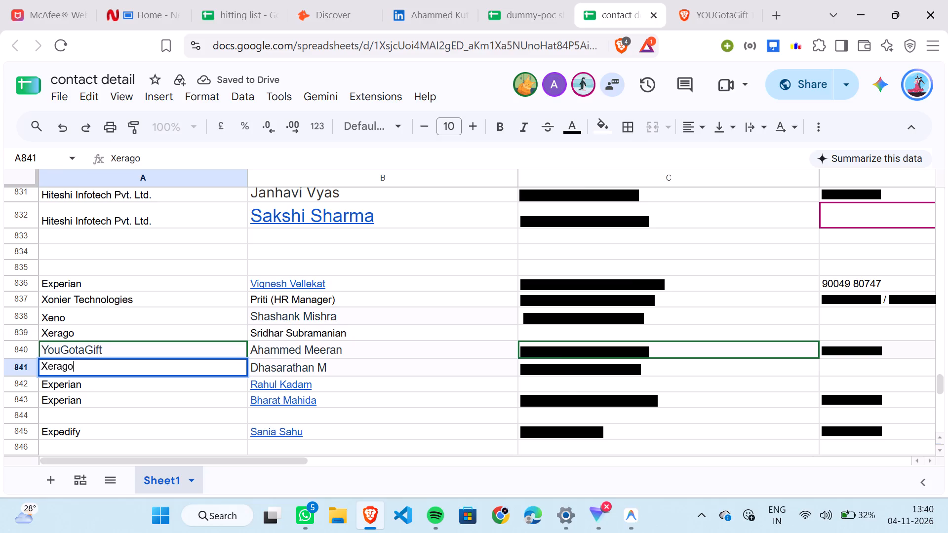
key(Return)
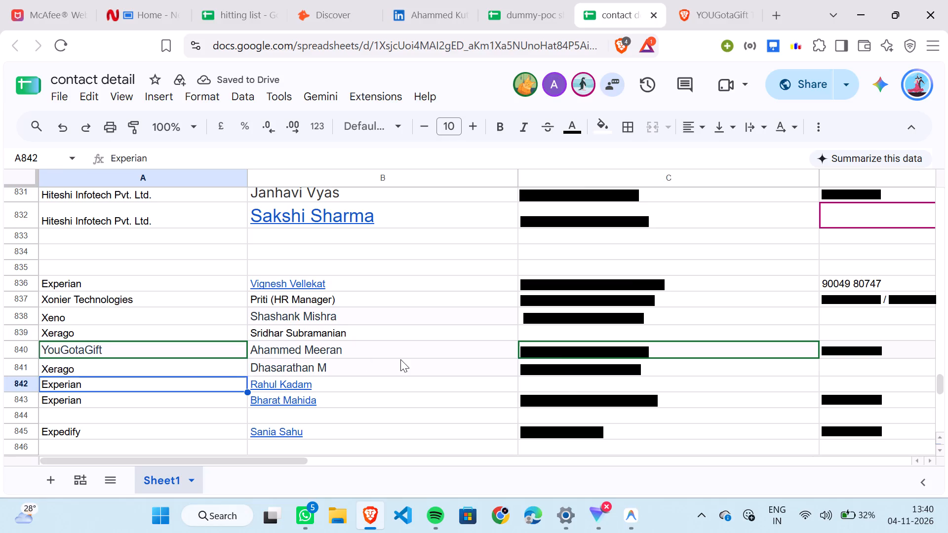
Open the Head of IT's LinkedIn profile from Hunter and examine the current employer and work experience.
scroll(623, 387, left, 4)
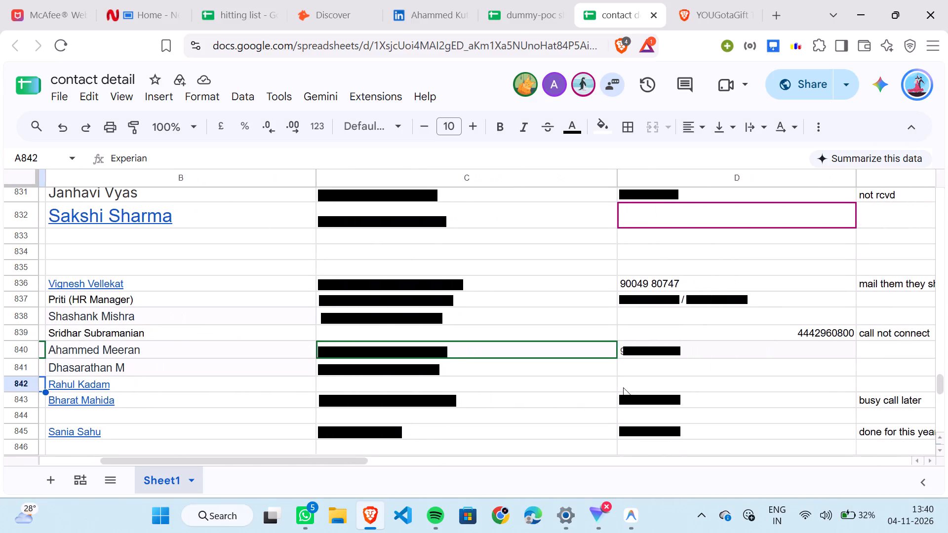
click(649, 370)
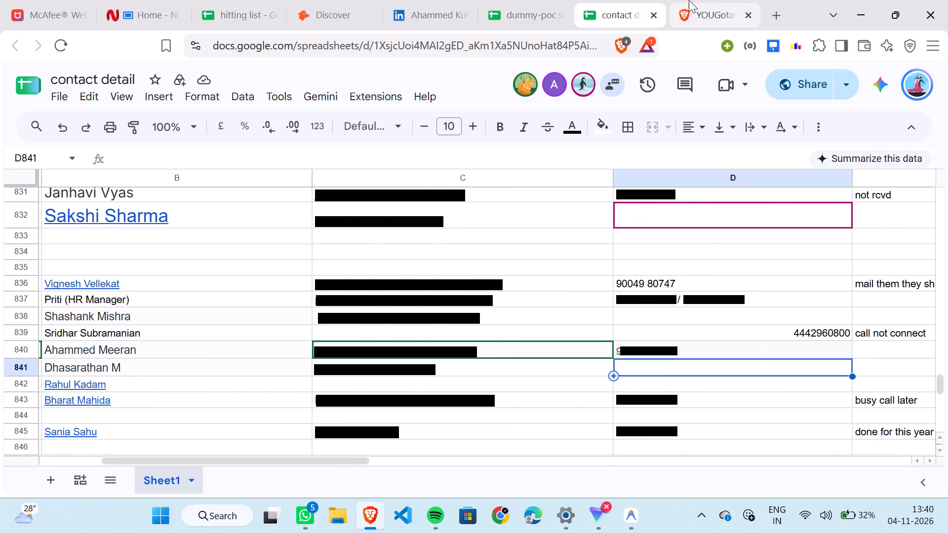
click(341, 6)
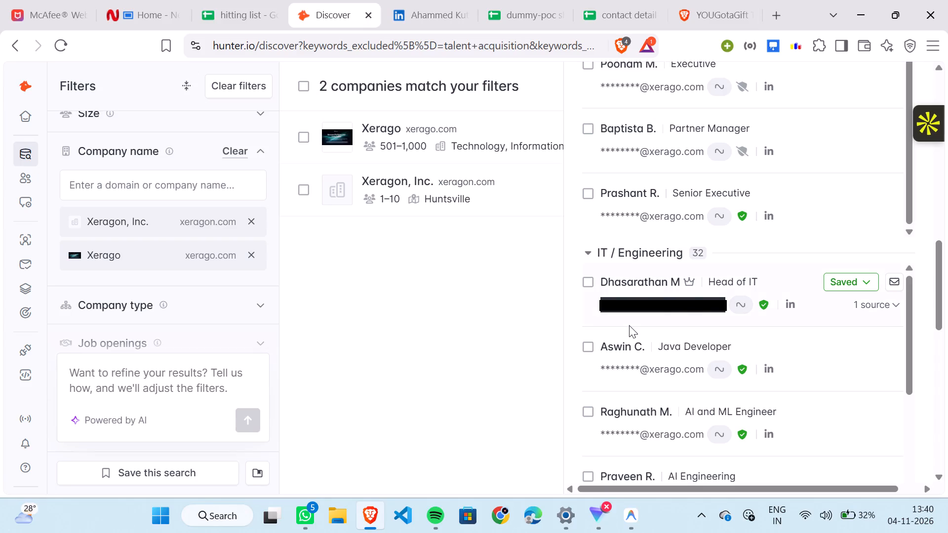
click(580, 319)
click(791, 304)
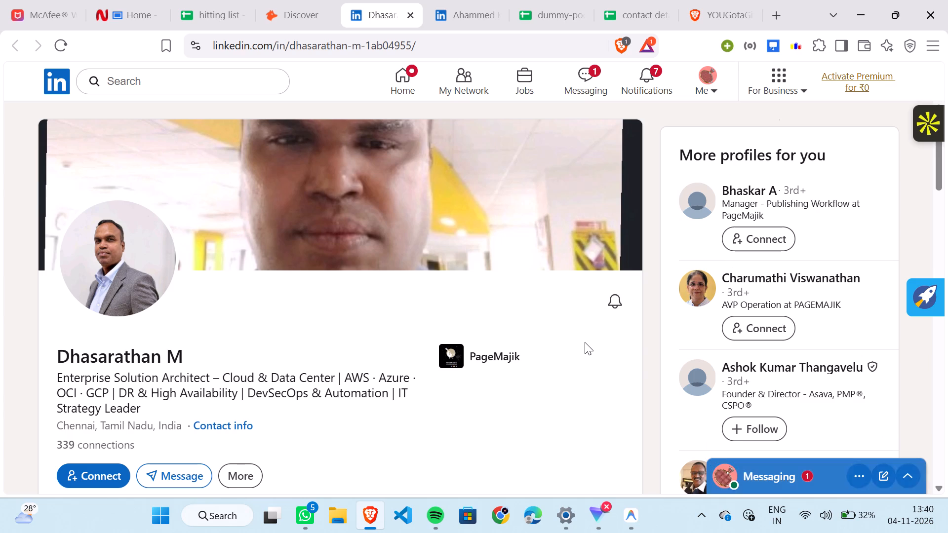
scroll(585, 342, down, 3)
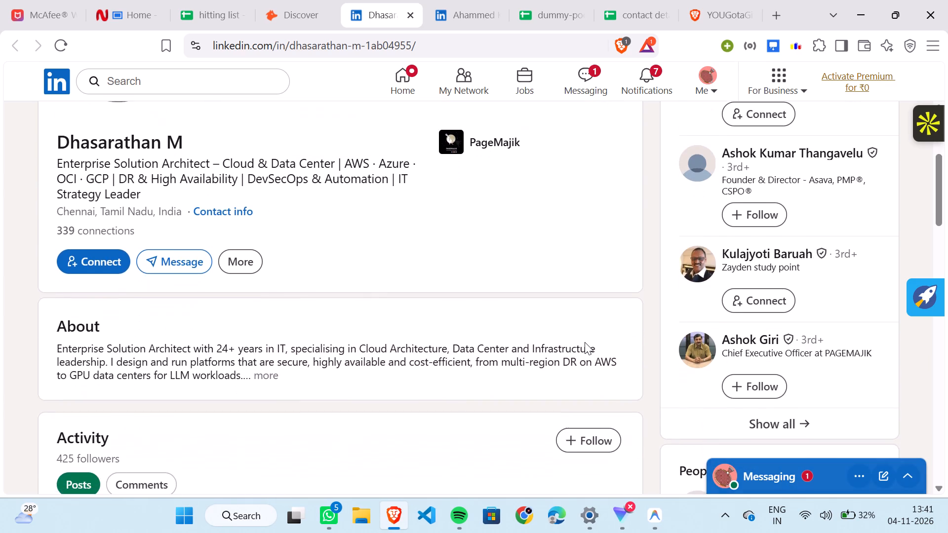
scroll(585, 342, down, 2)
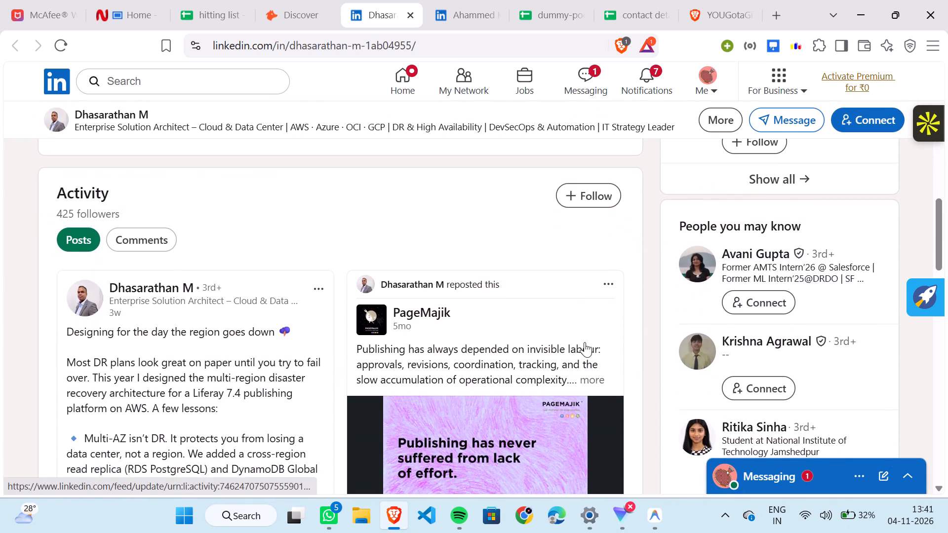
scroll(585, 342, up, 5)
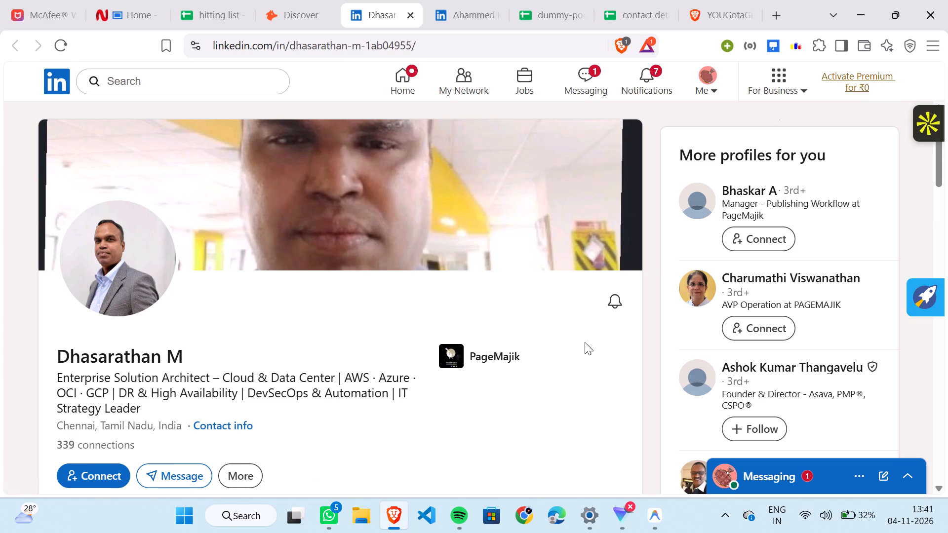
scroll(585, 342, down, 5)
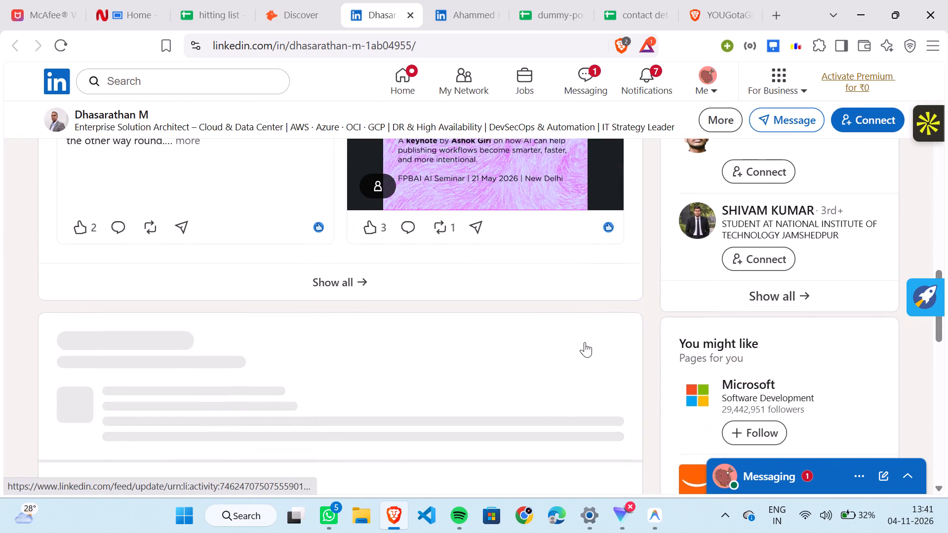
scroll(585, 342, down, 2)
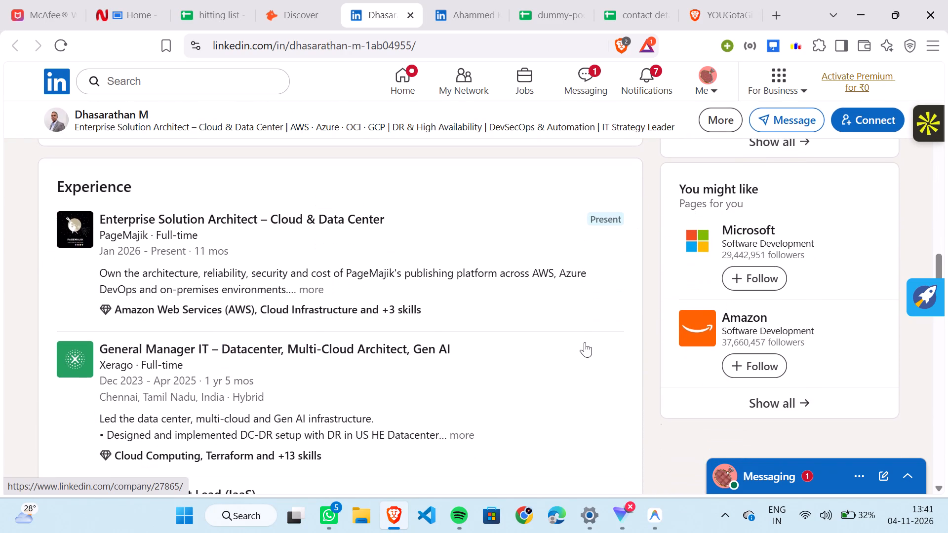
scroll(585, 342, down, 1)
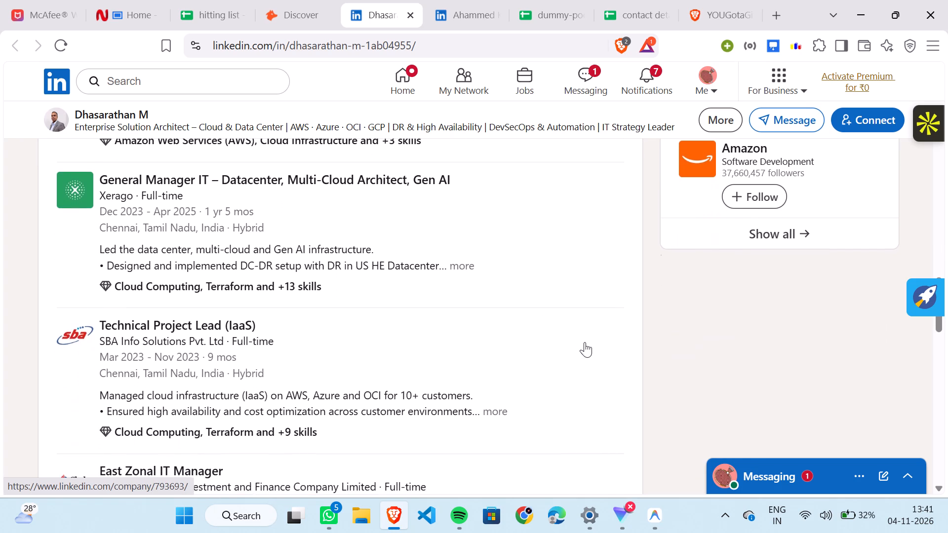
scroll(585, 342, up, 6)
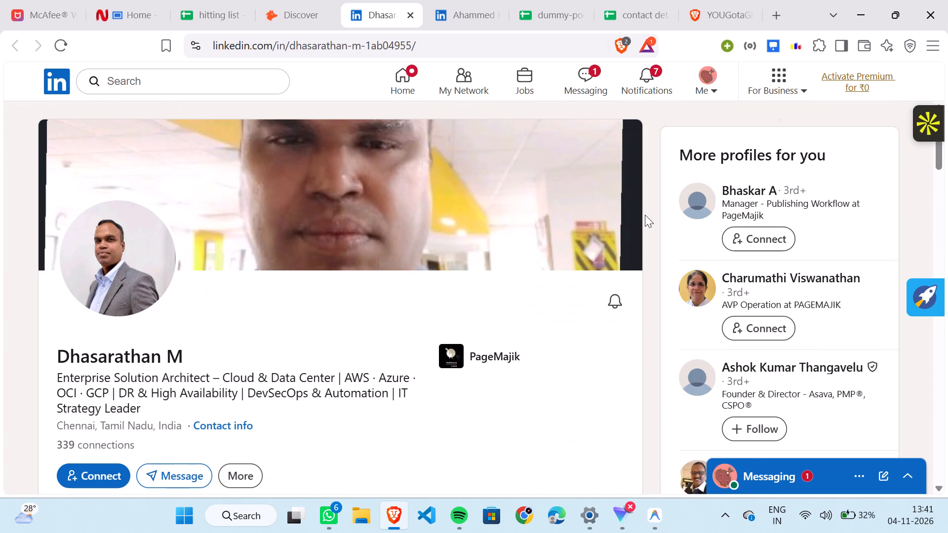
Bring up Apollo on the LinkedIn profile and request the contact's phone number.
click(917, 122)
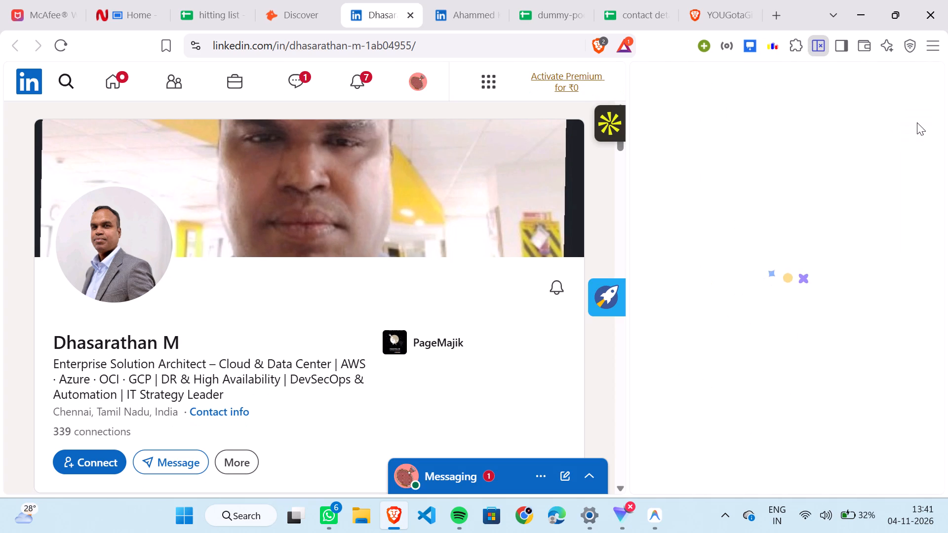
scroll(842, 310, down, 2)
click(735, 352)
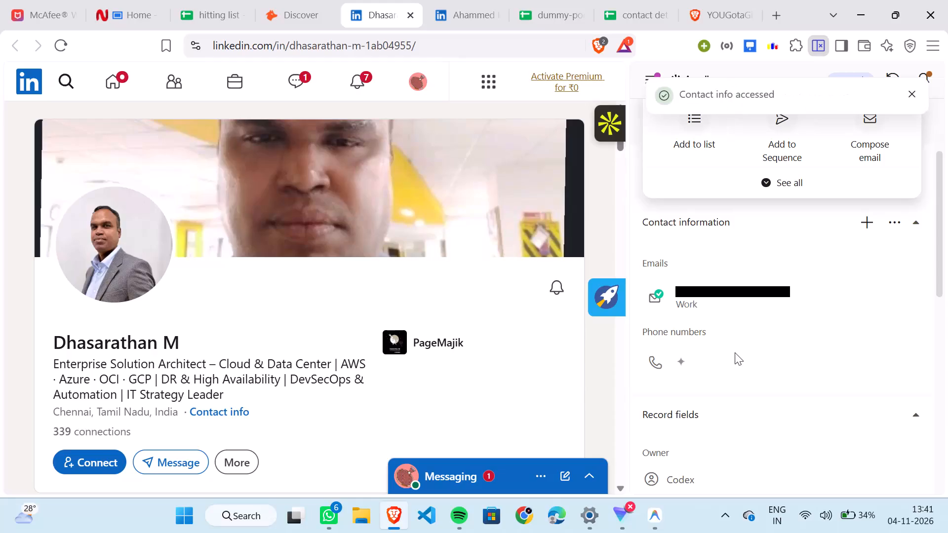
Copy the Head of IT's mobile number from Apollo into cell D841 of "contact detail".
scroll(735, 352, down, 1)
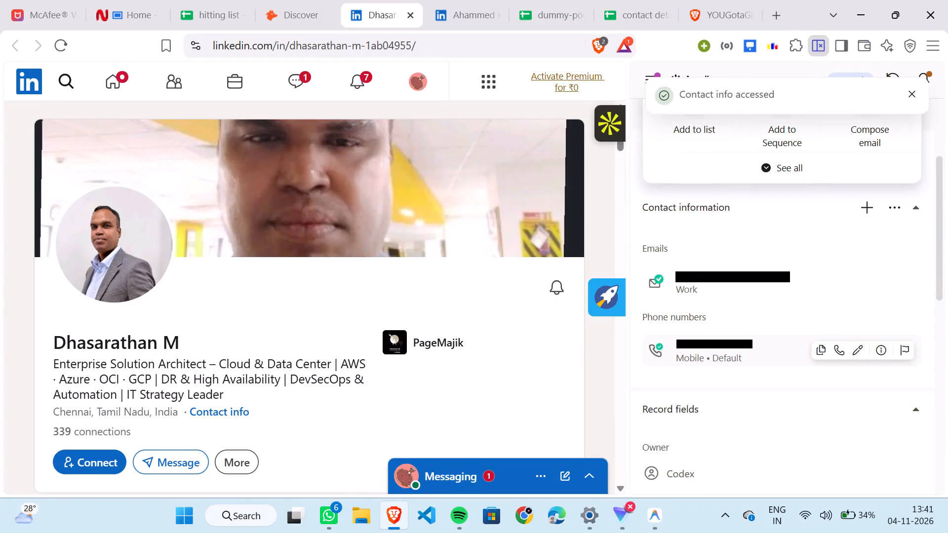
drag(697, 343, 762, 340)
key(ctrl+c)
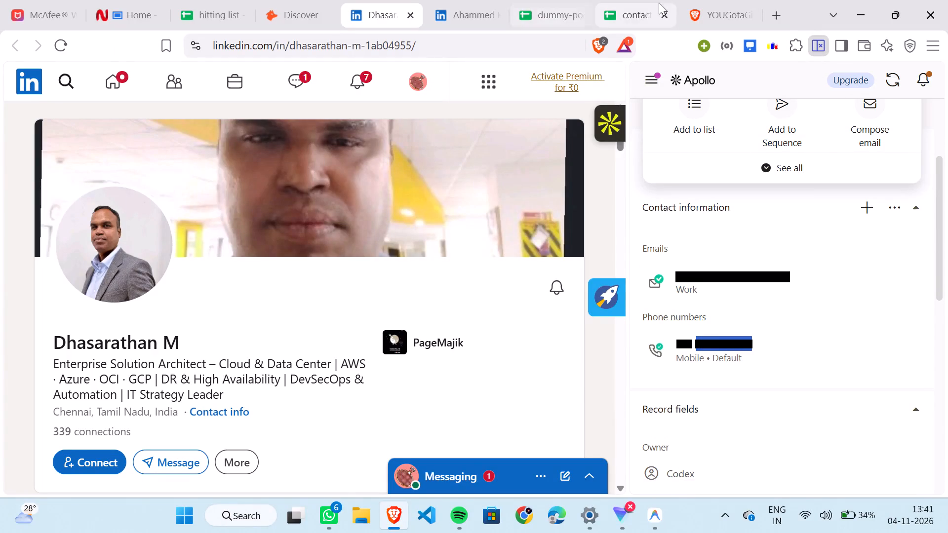
click(638, 4)
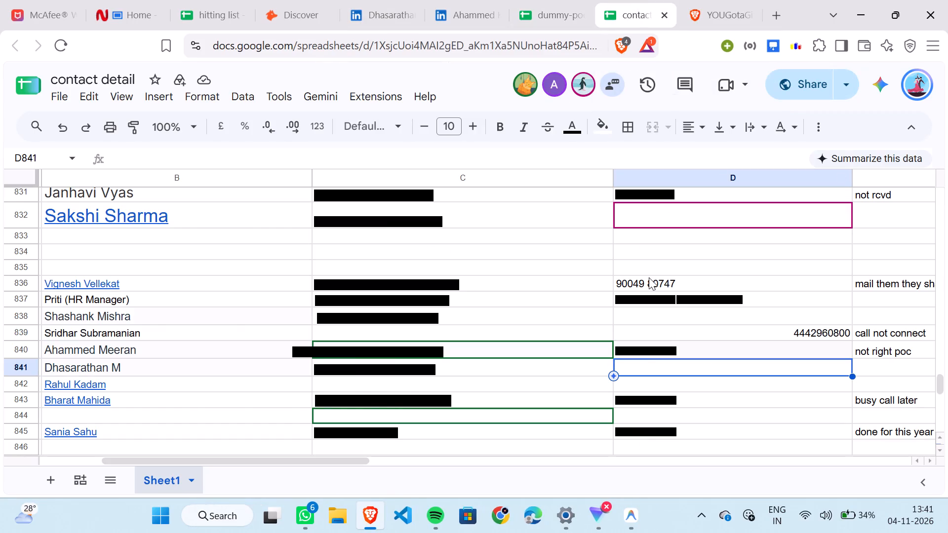
click(649, 366)
click(649, 366)
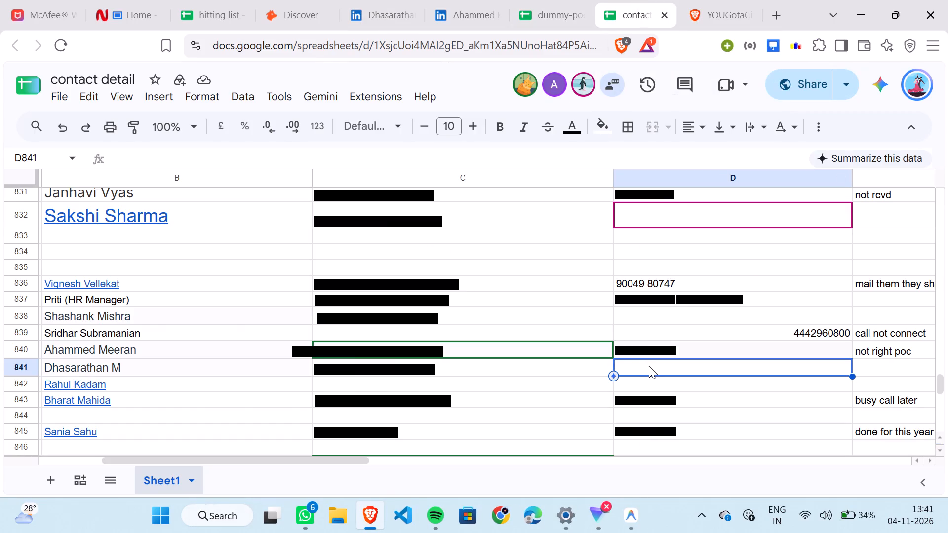
key(ctrl+v)
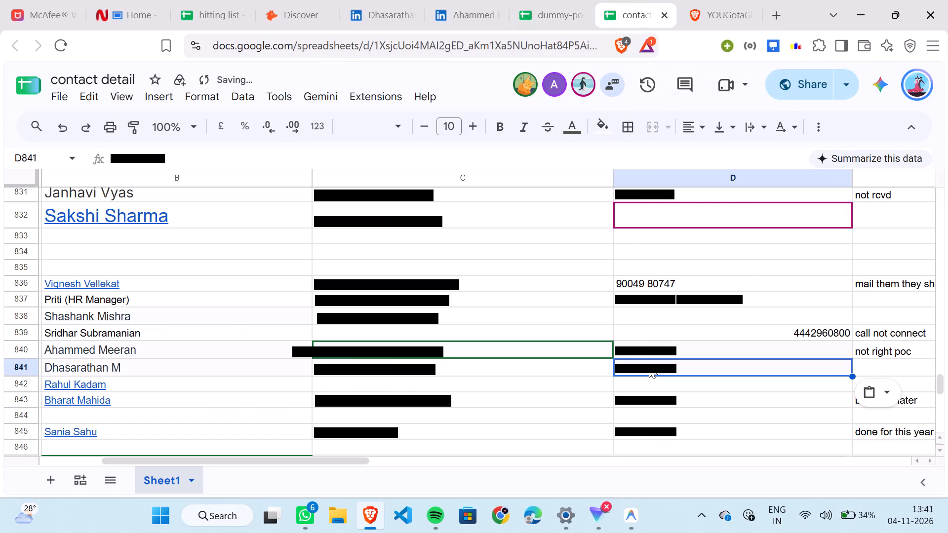
key(Return)
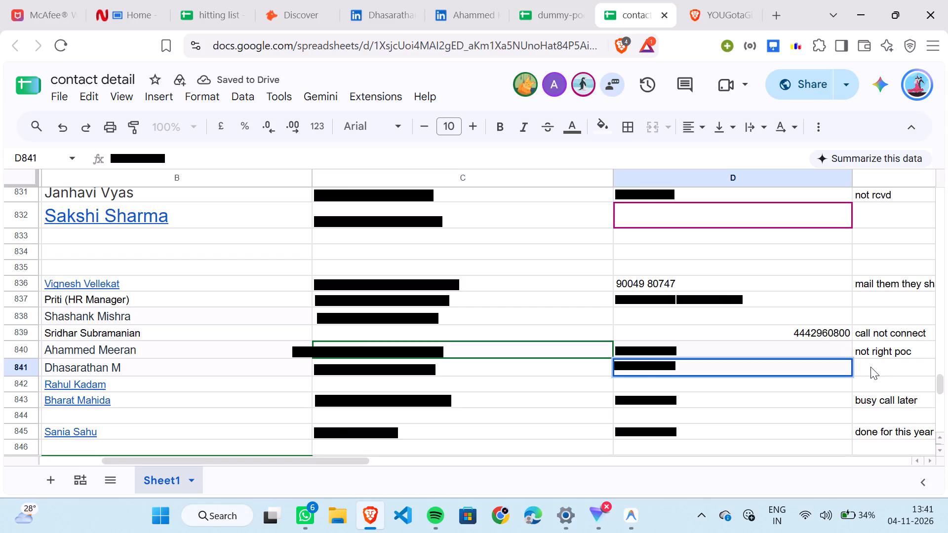
scroll(870, 367, left, 1)
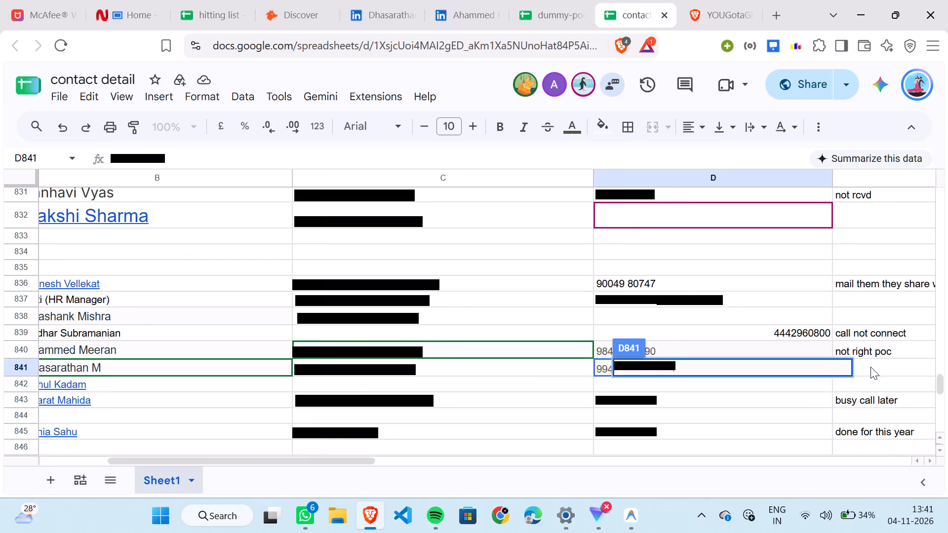
scroll(870, 367, left, 1)
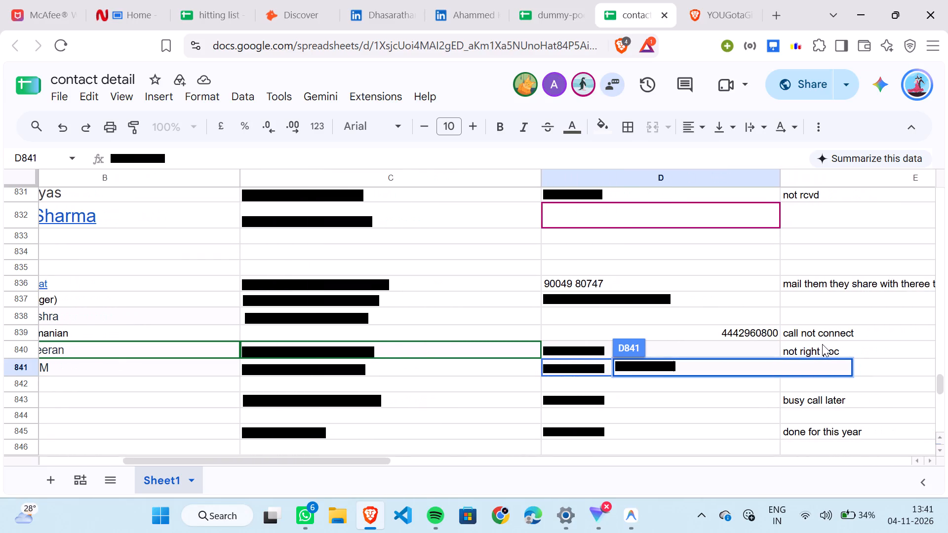
click(846, 352)
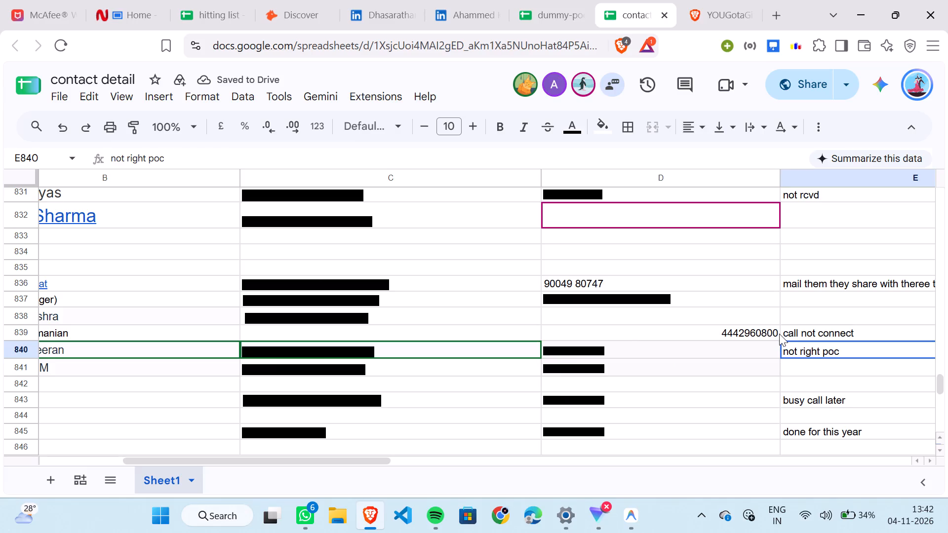
Clear the phone number from cell D839, in the older Xerago contact's row.
click(779, 334)
key(BackSpace)
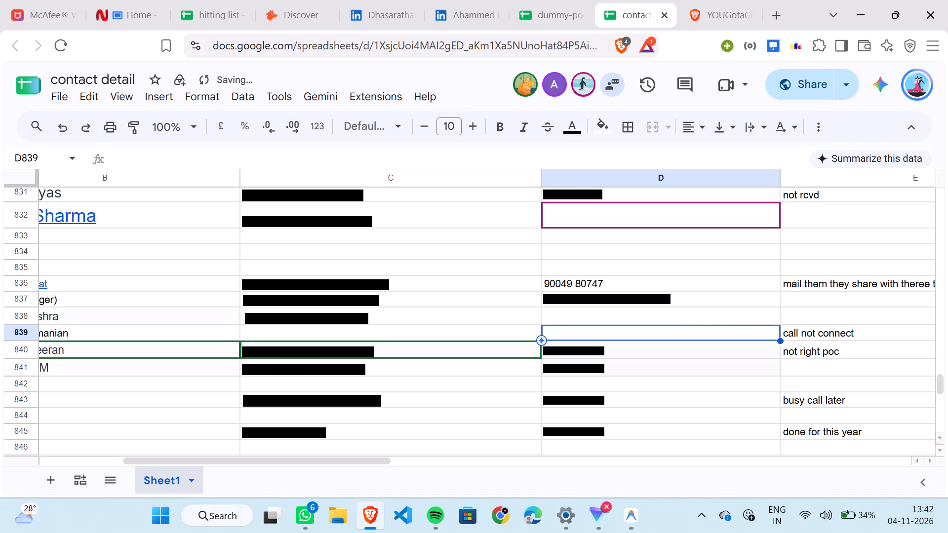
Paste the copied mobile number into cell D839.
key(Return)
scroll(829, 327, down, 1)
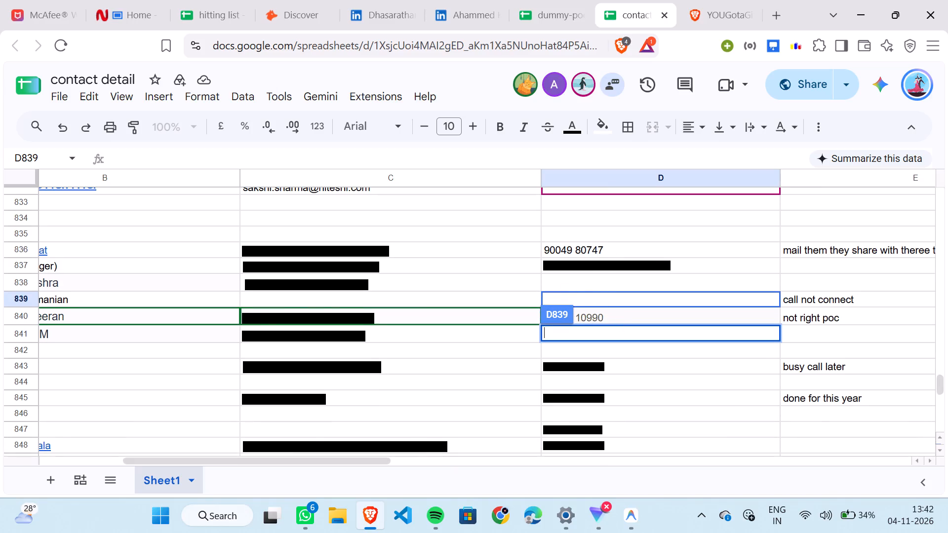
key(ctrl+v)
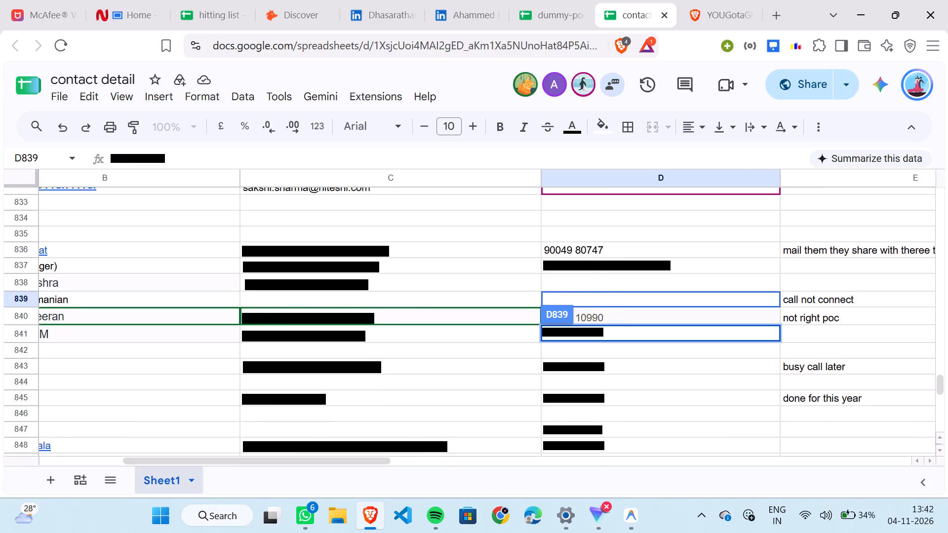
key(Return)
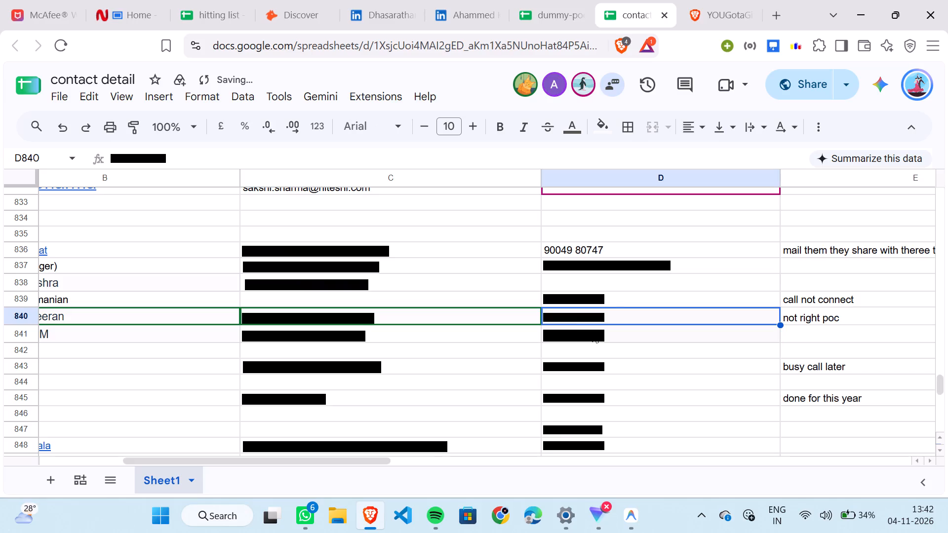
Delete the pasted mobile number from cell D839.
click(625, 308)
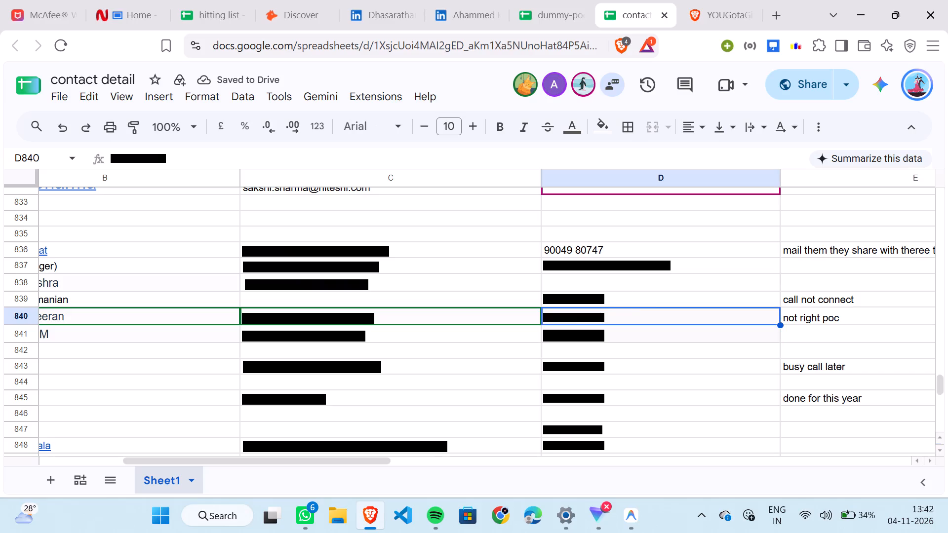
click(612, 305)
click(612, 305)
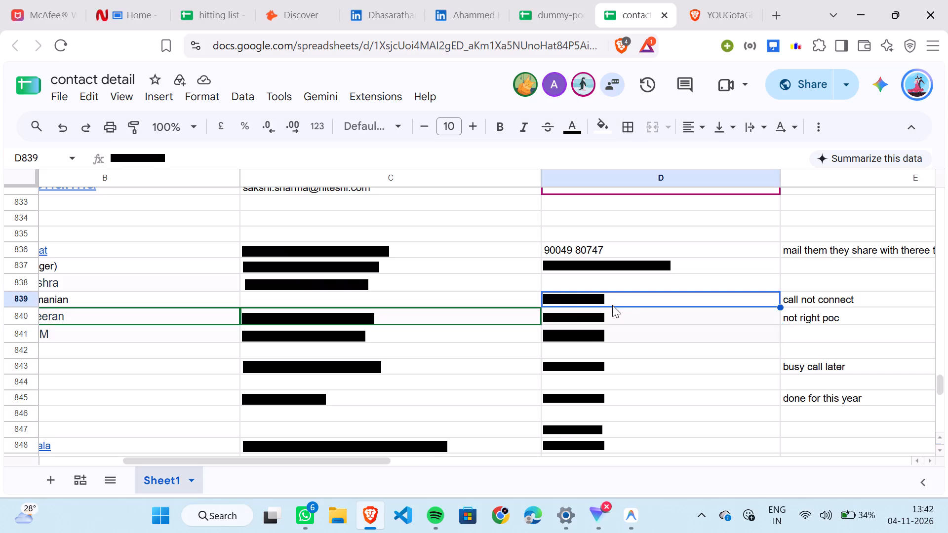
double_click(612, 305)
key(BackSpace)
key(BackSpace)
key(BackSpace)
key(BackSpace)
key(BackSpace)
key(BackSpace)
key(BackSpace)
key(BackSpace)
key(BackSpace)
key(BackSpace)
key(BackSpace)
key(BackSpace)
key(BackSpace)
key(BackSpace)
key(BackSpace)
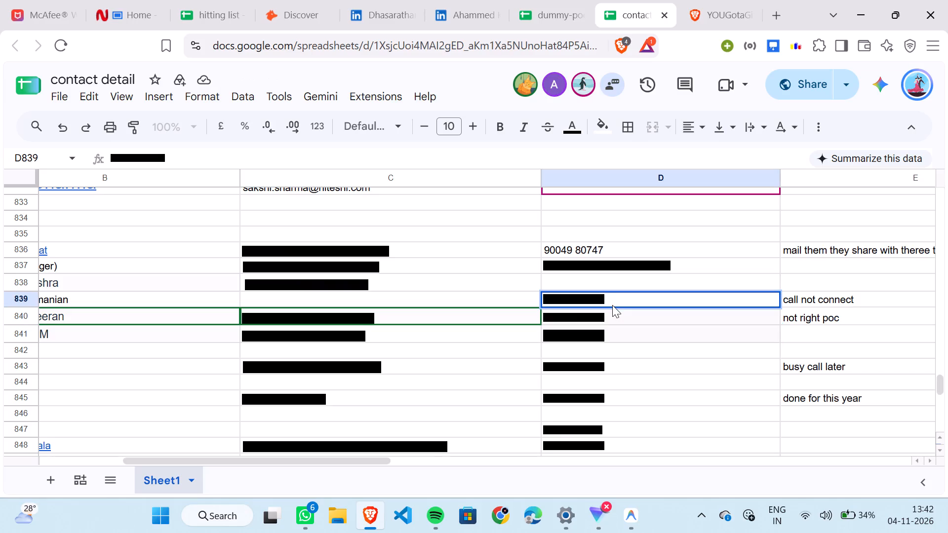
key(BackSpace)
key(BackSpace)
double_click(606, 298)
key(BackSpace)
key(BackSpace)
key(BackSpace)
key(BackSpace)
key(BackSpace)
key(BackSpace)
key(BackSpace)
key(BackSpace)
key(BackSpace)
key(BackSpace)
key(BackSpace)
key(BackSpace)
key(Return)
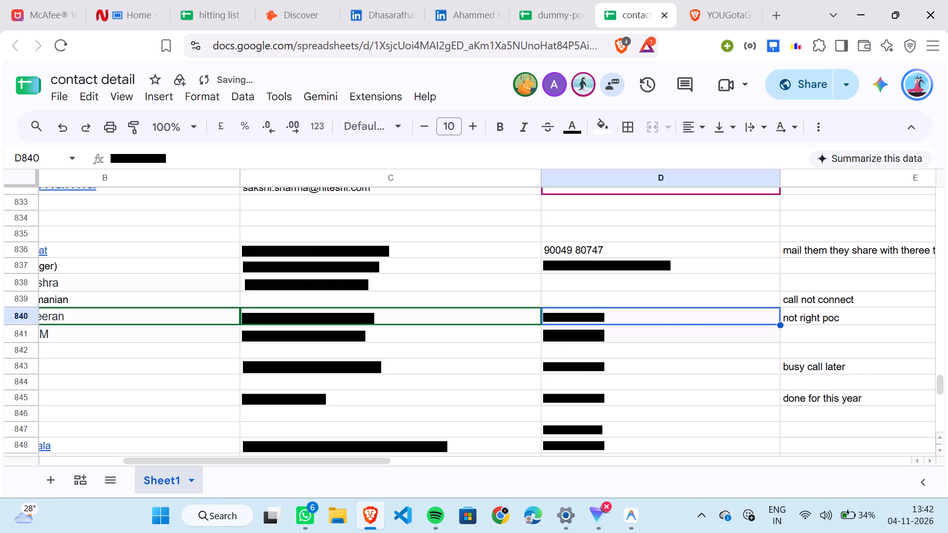
Examine the company, contact, phone and remark columns around row 840, and check the company lists in "dummy-poc sheet" and "hitting list".
scroll(819, 343, right, 3)
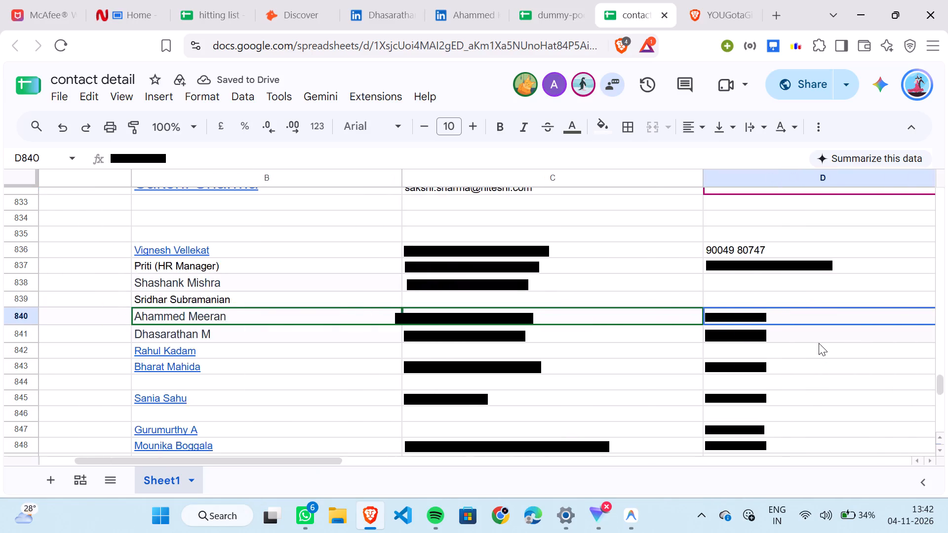
scroll(819, 343, right, 1)
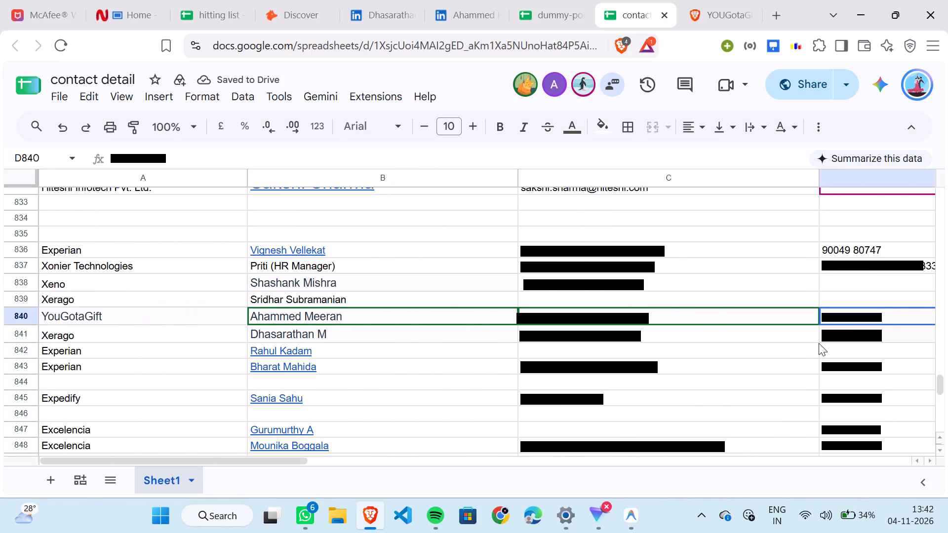
scroll(819, 343, left, 2)
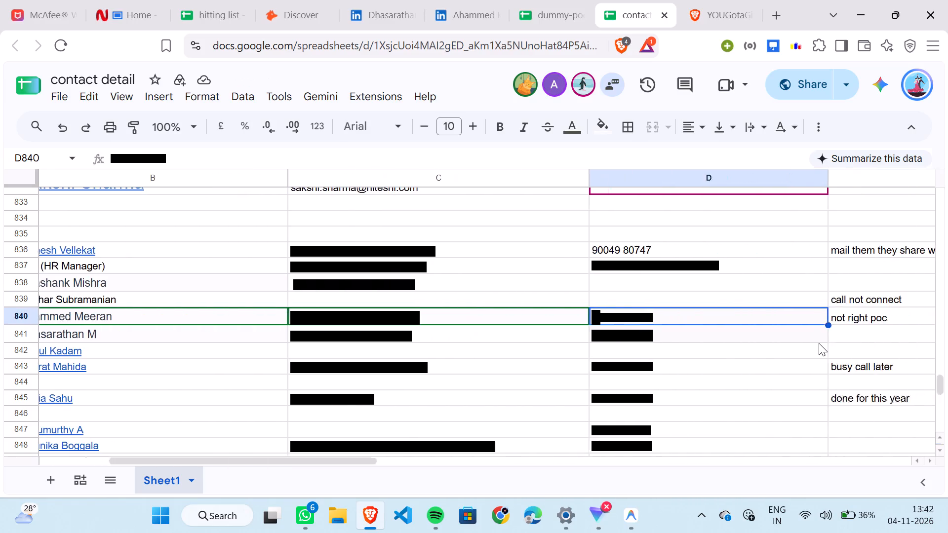
scroll(819, 343, right, 3)
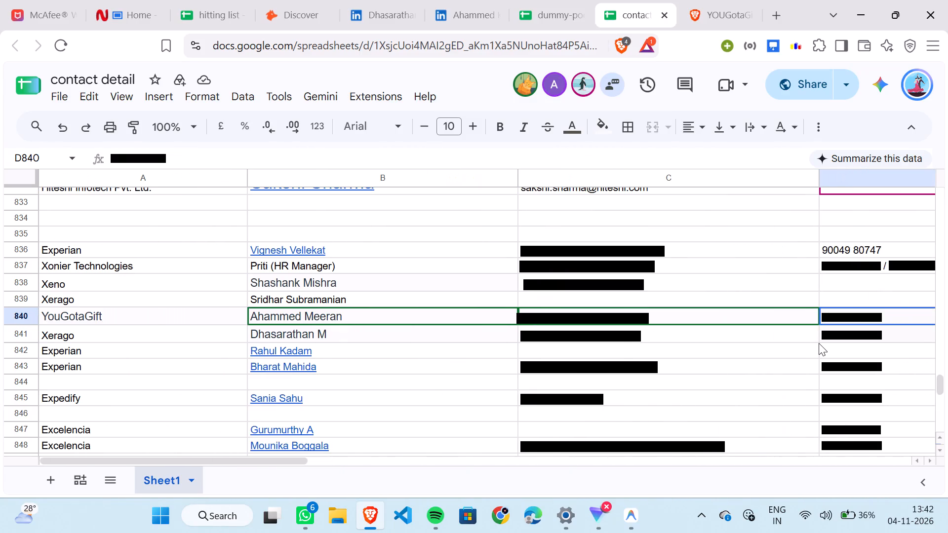
scroll(819, 343, left, 4)
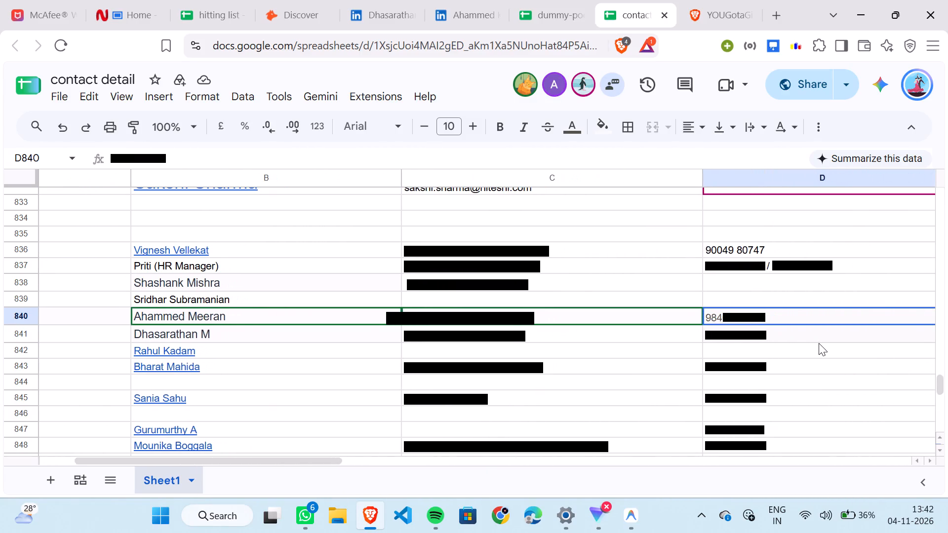
scroll(819, 343, left, 3)
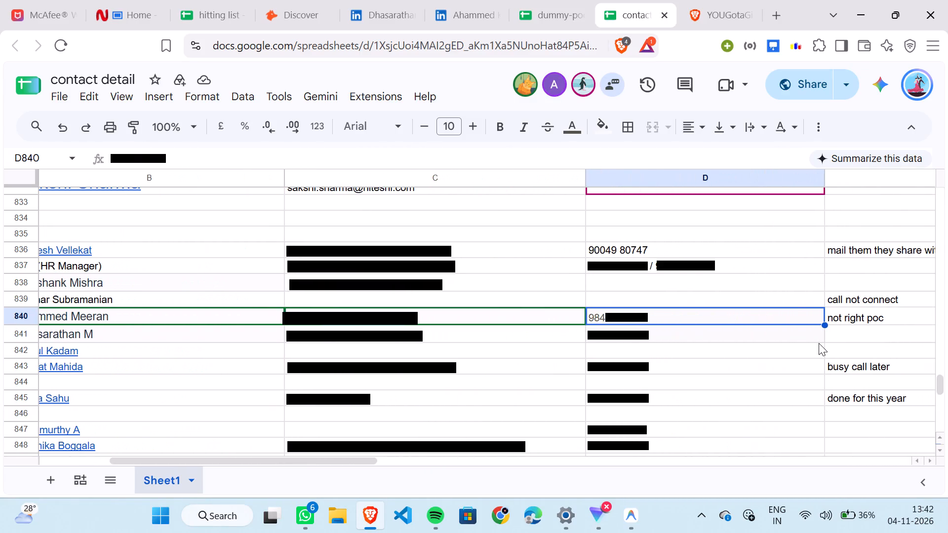
scroll(819, 343, right, 2)
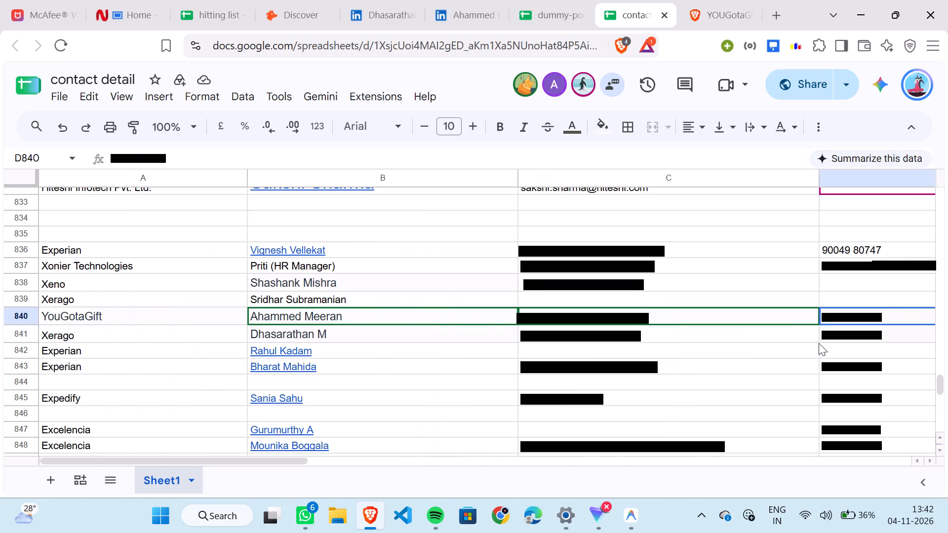
click(570, 5)
scroll(756, 335, up, 4)
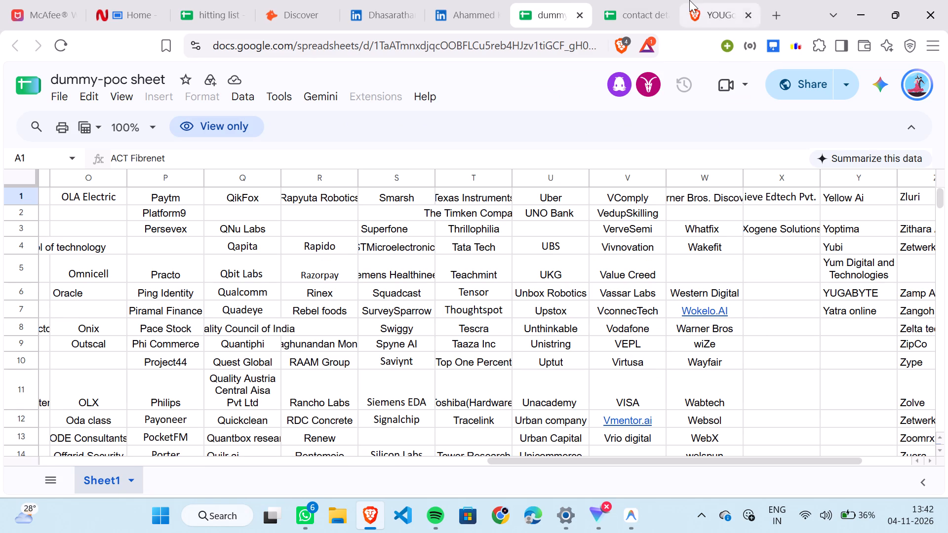
click(218, 13)
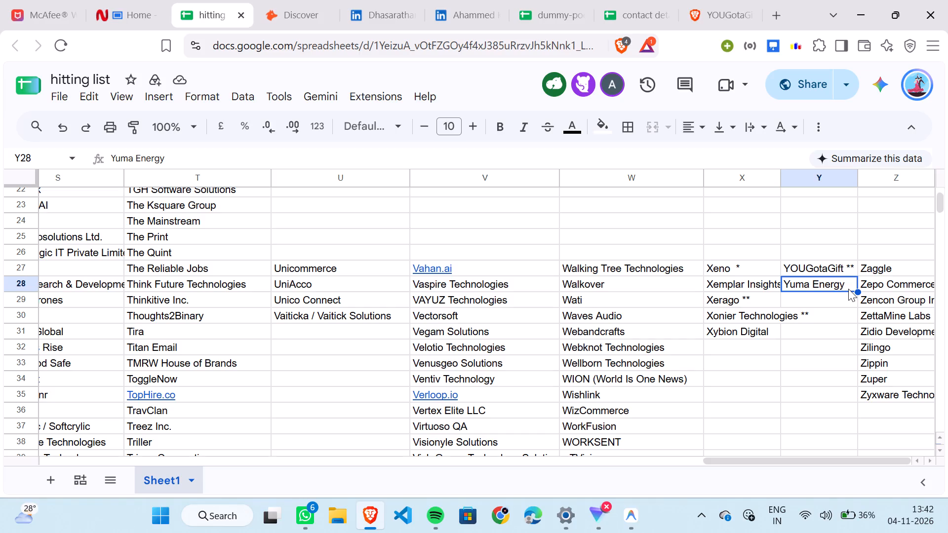
Delete the older Xerago contact's name from cell B839 of "contact detail".
click(604, 2)
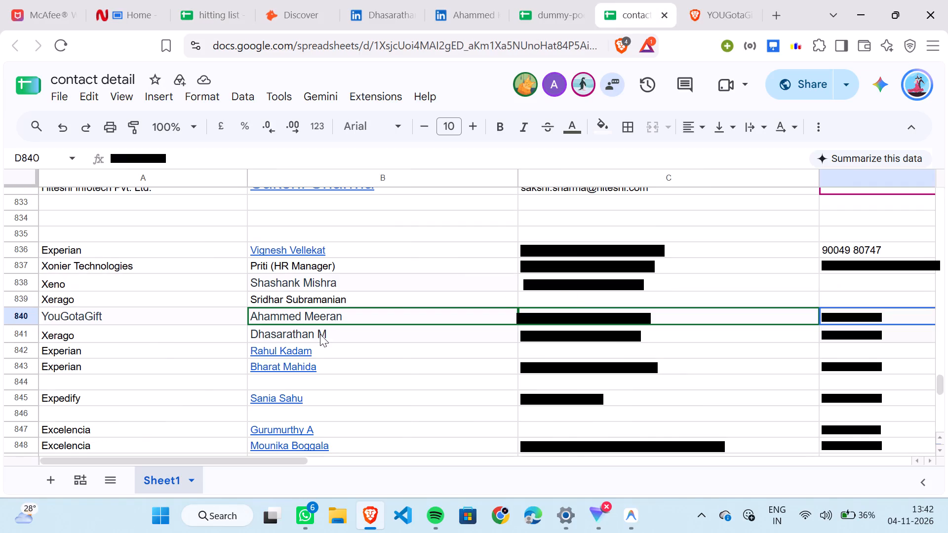
scroll(320, 334, left, 1)
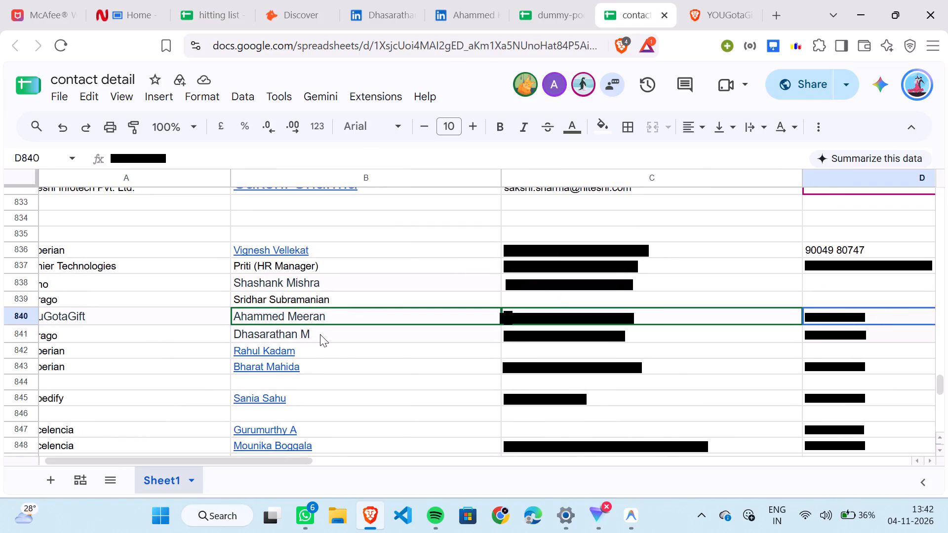
scroll(320, 334, left, 1)
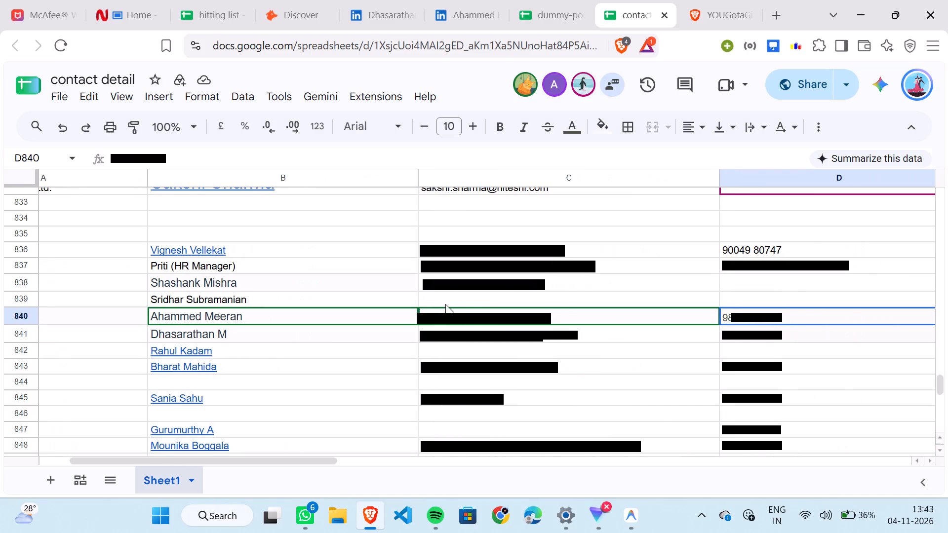
scroll(445, 304, left, 2)
scroll(445, 304, right, 1)
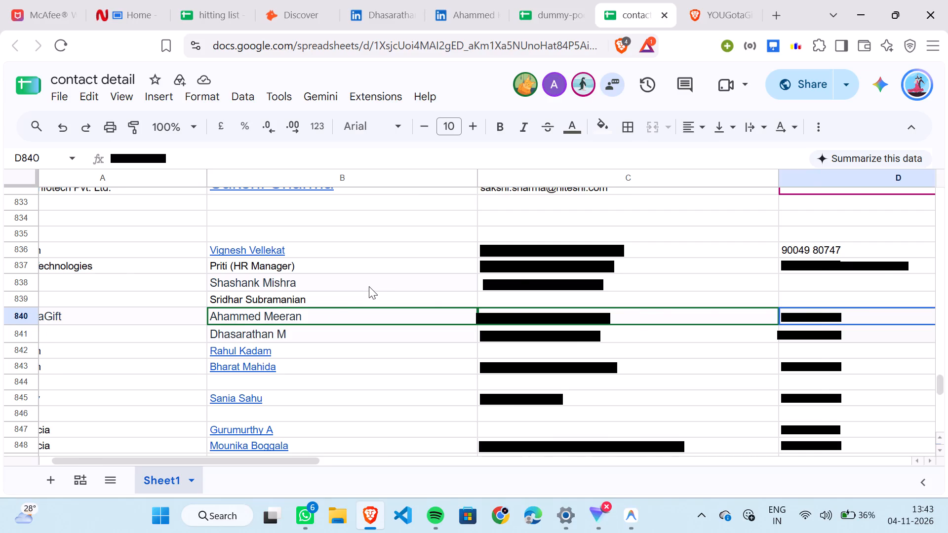
scroll(359, 298, left, 1)
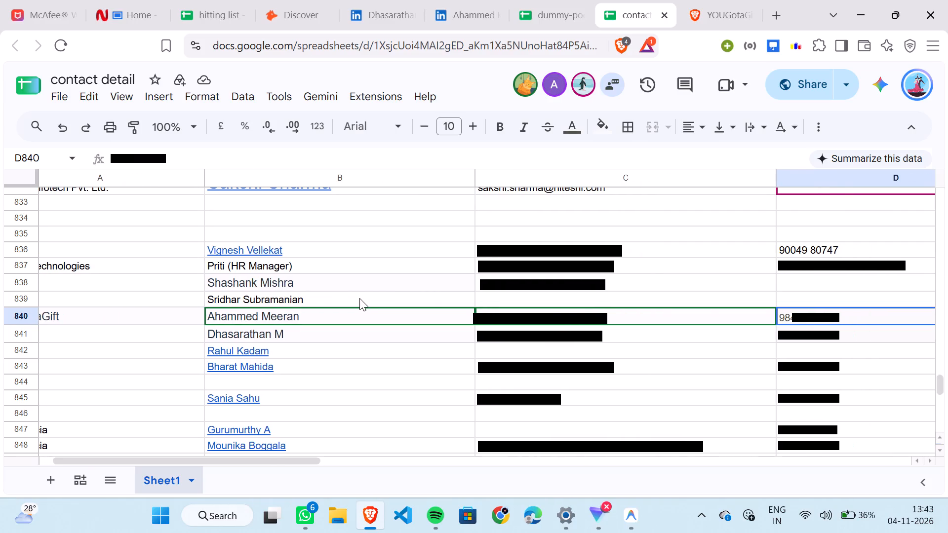
scroll(359, 298, left, 1)
click(318, 300)
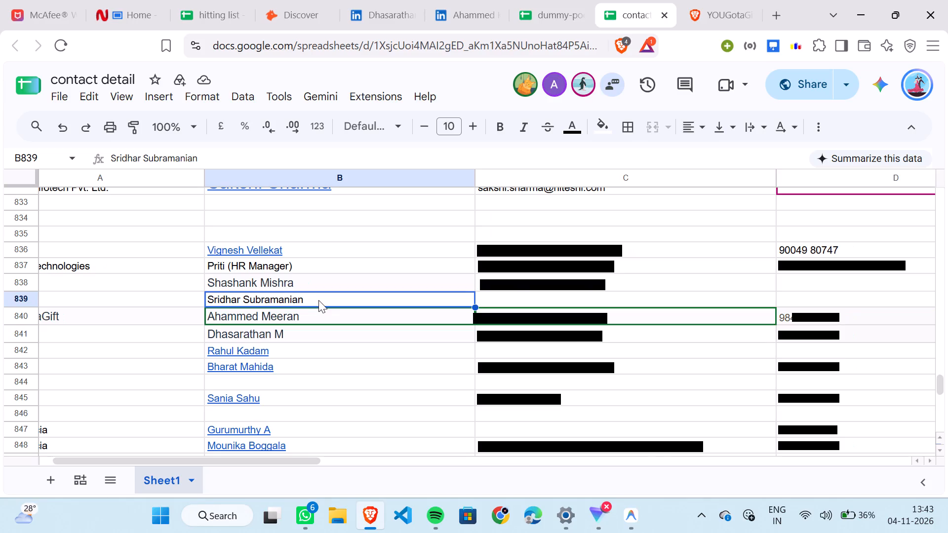
key(BackSpace)
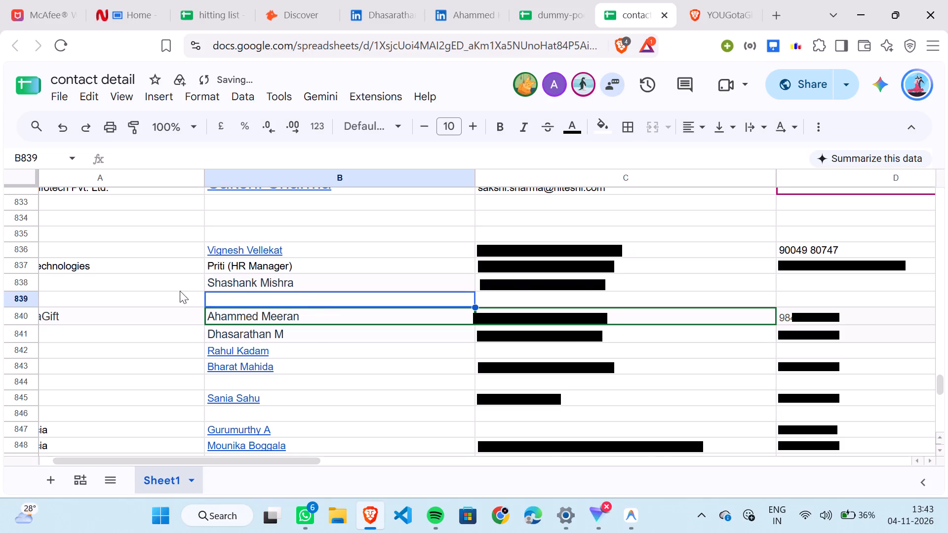
Delete the company name of the outdated Xerago contact from cell A839 of "contact detail".
double_click(180, 294)
key(BackSpace)
scroll(180, 294, right, 3)
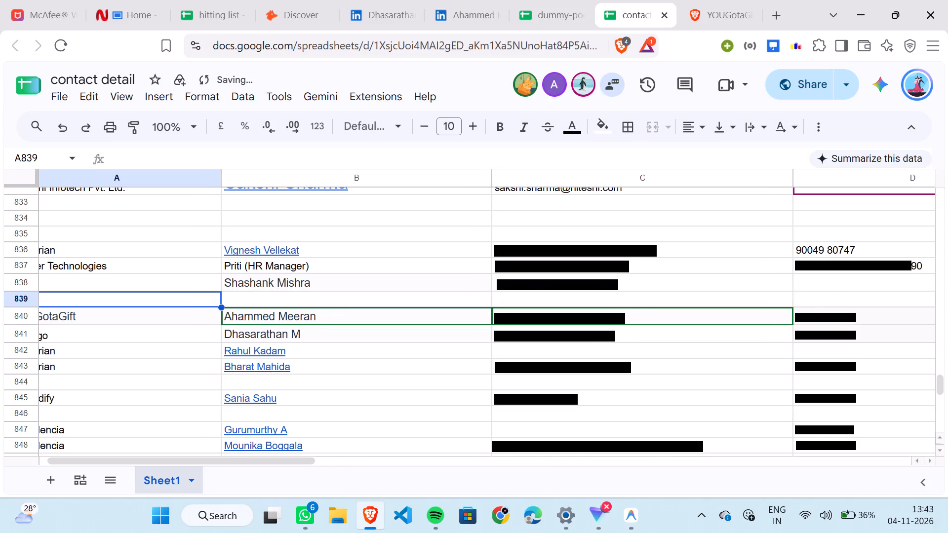
key(Return)
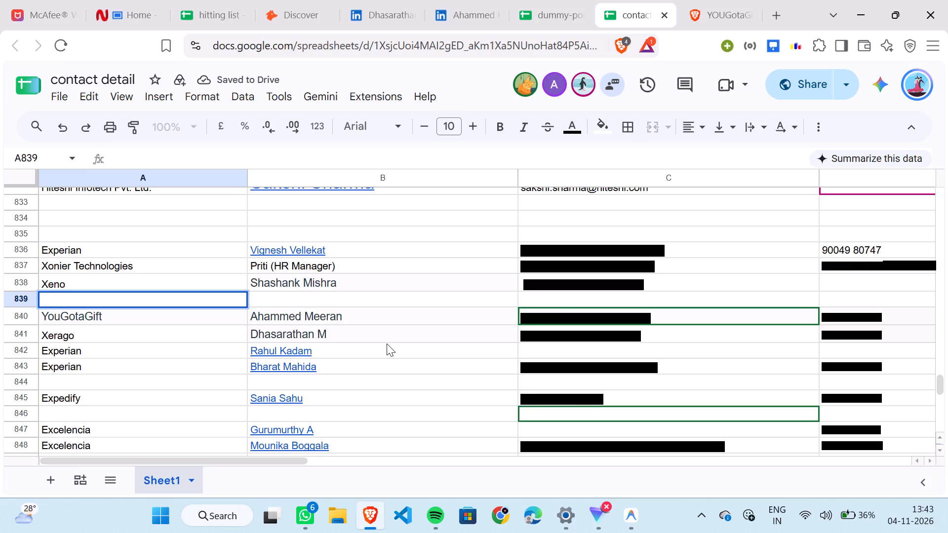
Delete the remark "call not connect" from cell E839.
scroll(387, 343, left, 5)
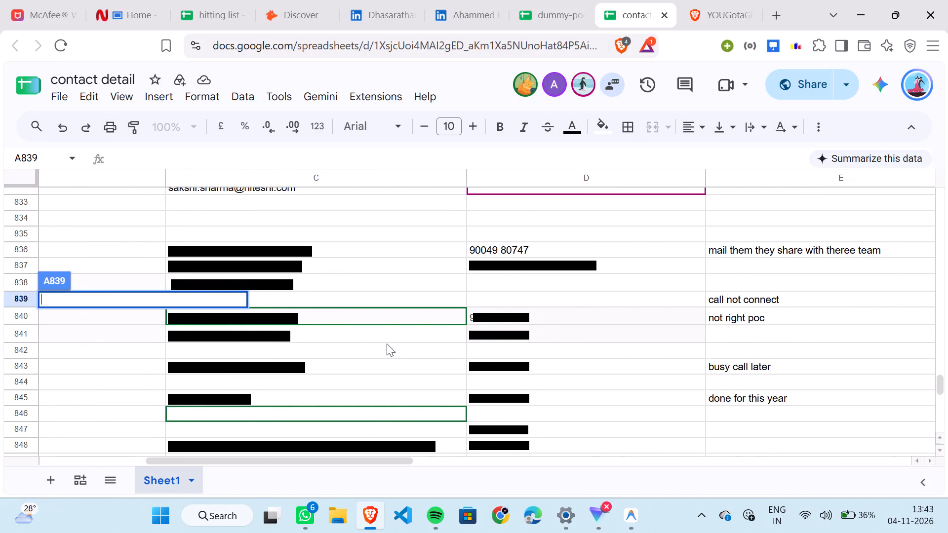
scroll(387, 343, right, 6)
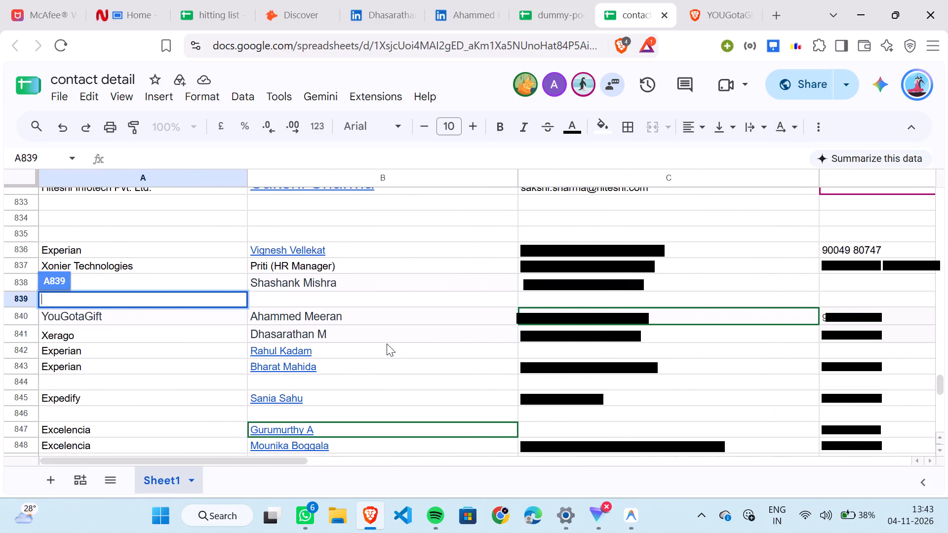
scroll(387, 343, left, 5)
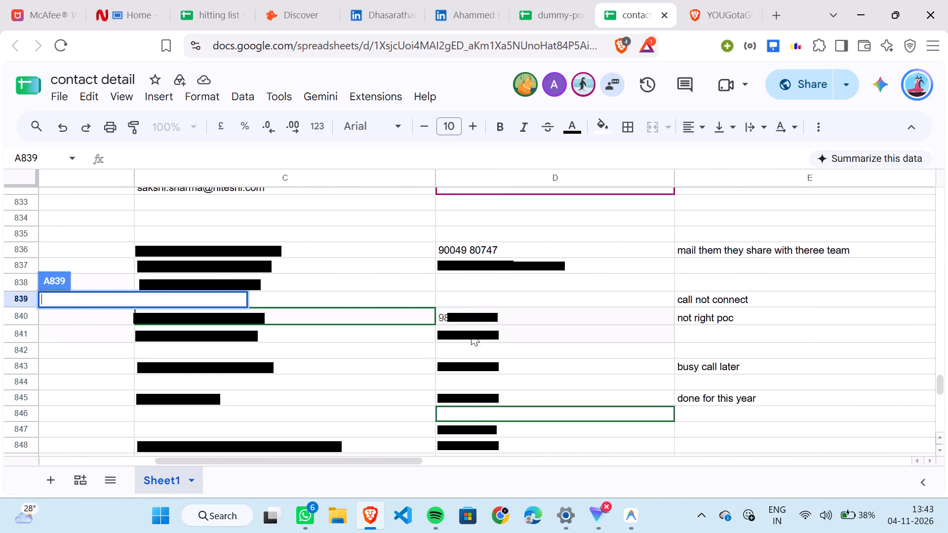
click(755, 297)
key(BackSpace)
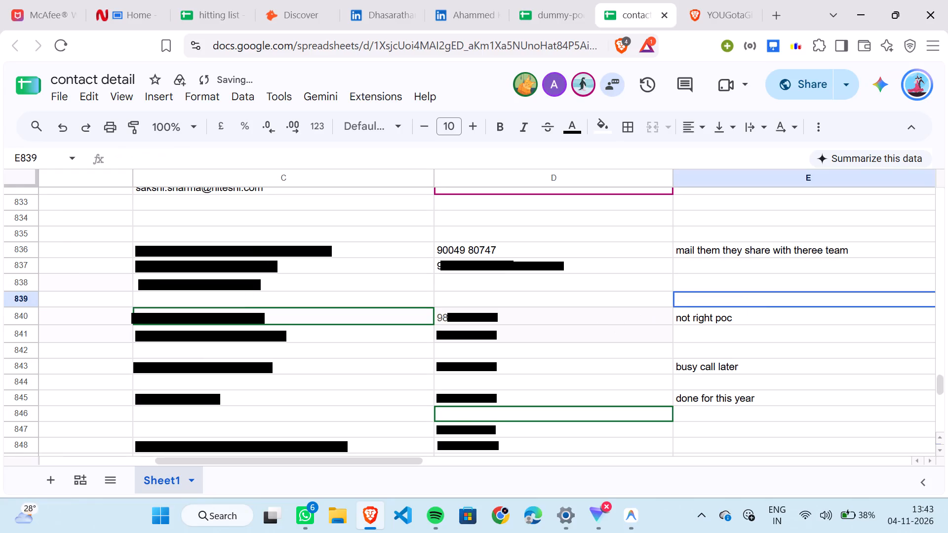
Examine the contact rows around row 839, and look through the company columns P to AA in "dummy-poc sheet".
click(627, 301)
scroll(627, 301, down, 1)
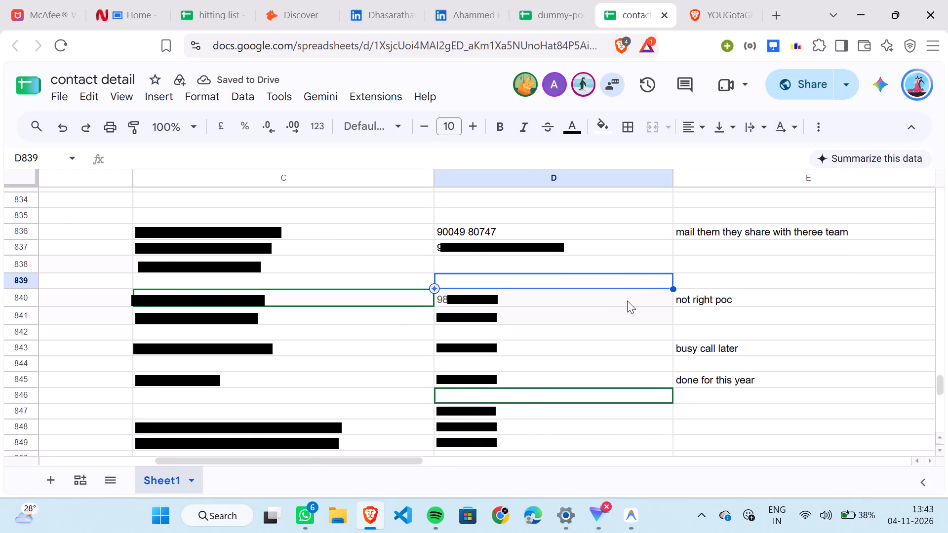
scroll(627, 301, right, 5)
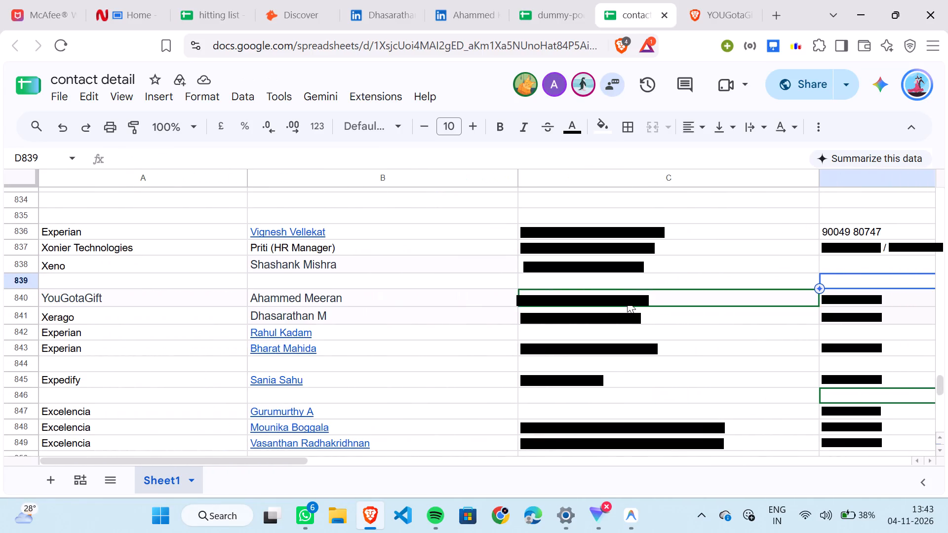
scroll(627, 301, left, 2)
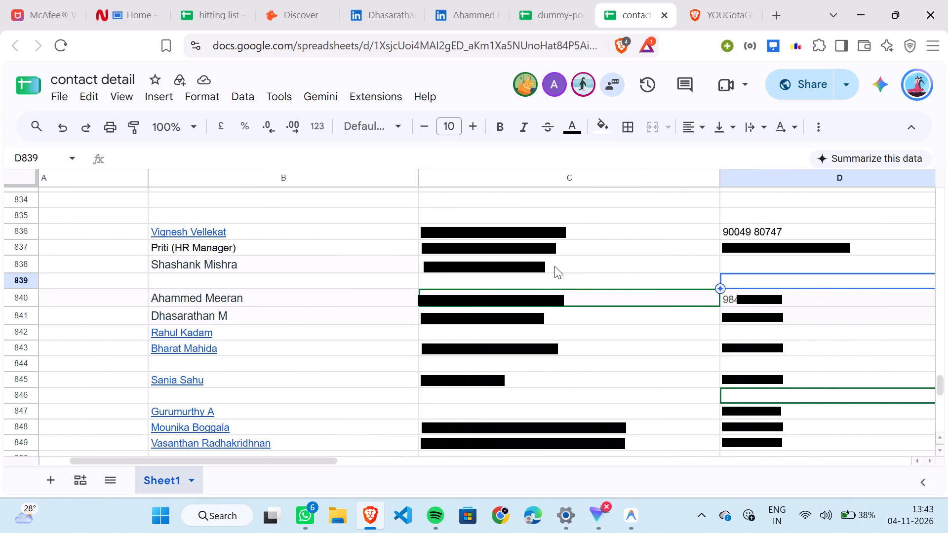
scroll(554, 266, right, 2)
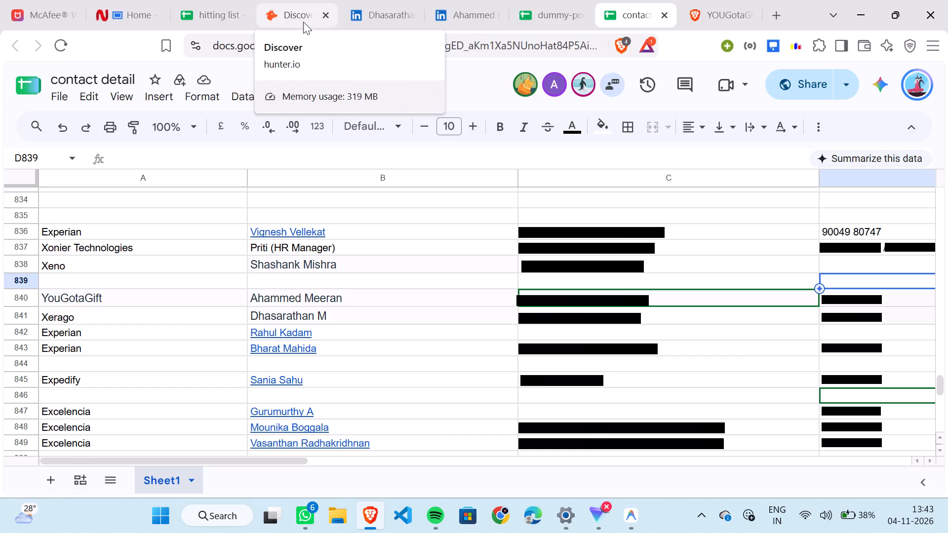
click(528, 8)
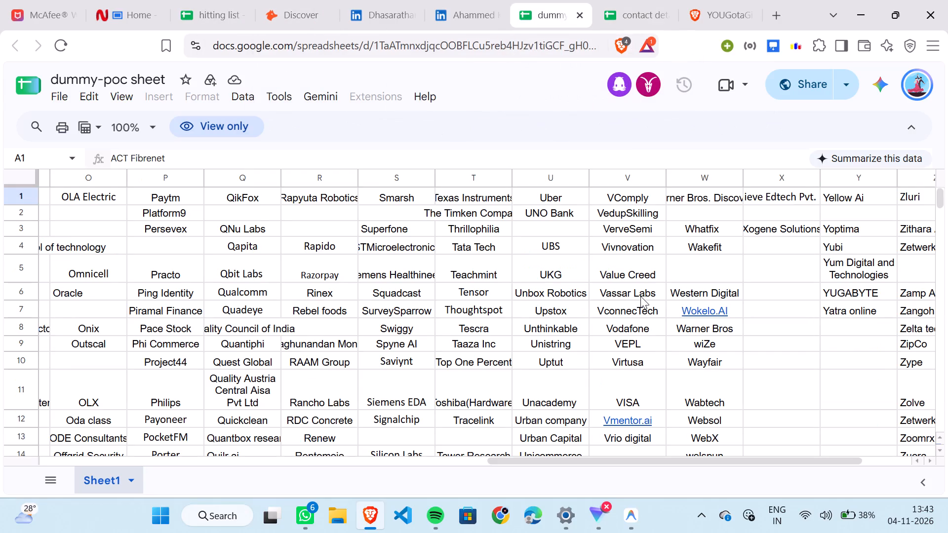
scroll(640, 296, down, 3)
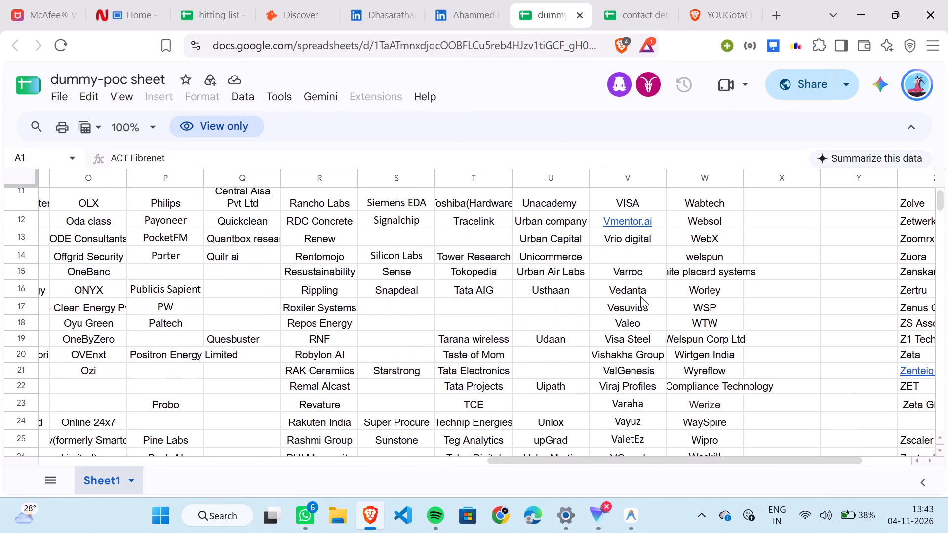
scroll(640, 296, left, 4)
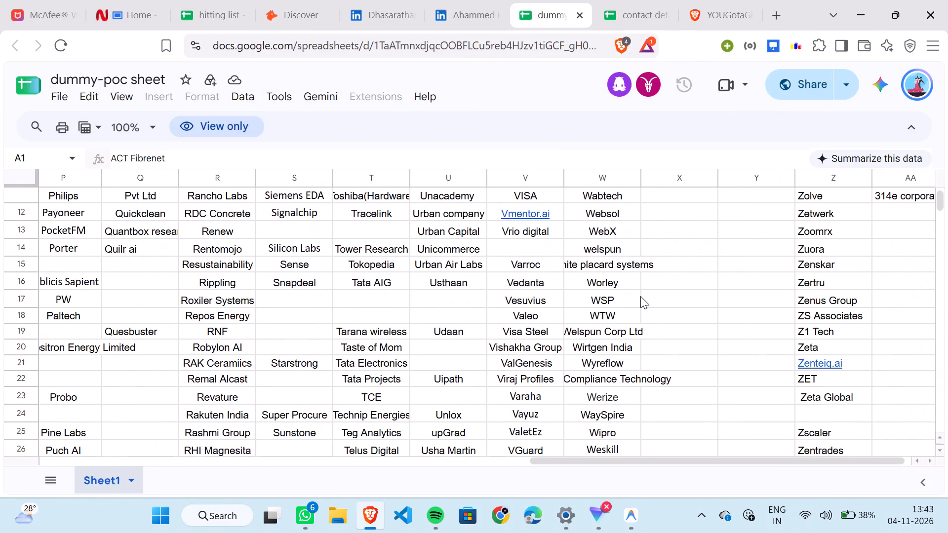
scroll(640, 296, up, 3)
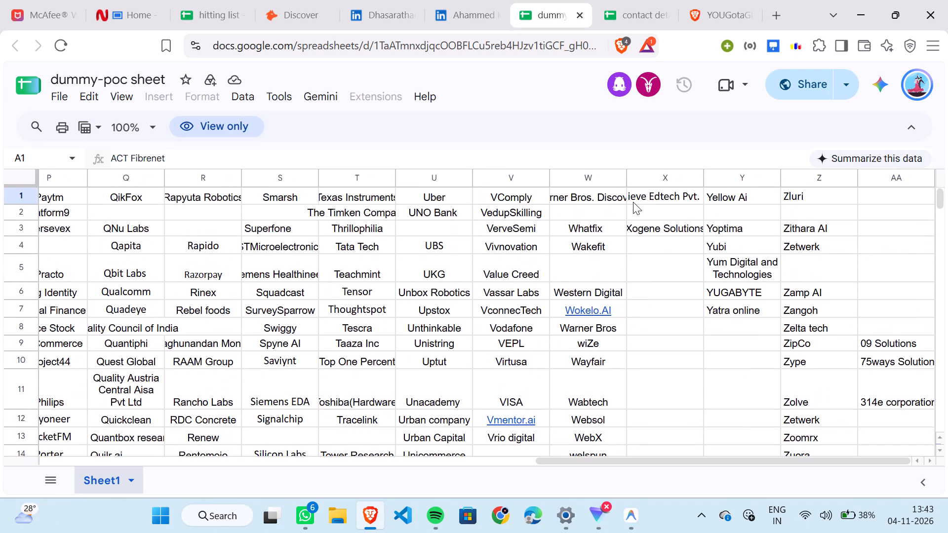
scroll(752, 254, up, 1)
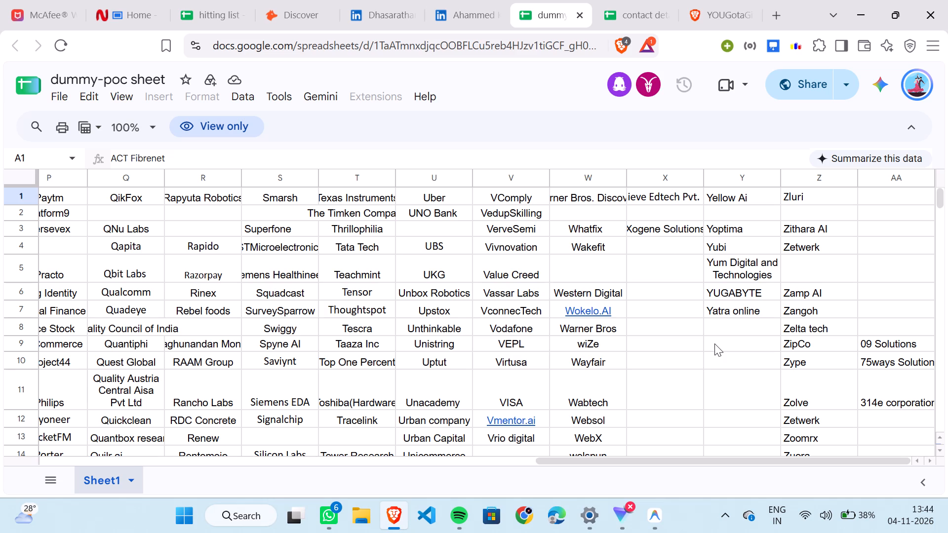
scroll(529, 174, down, 1)
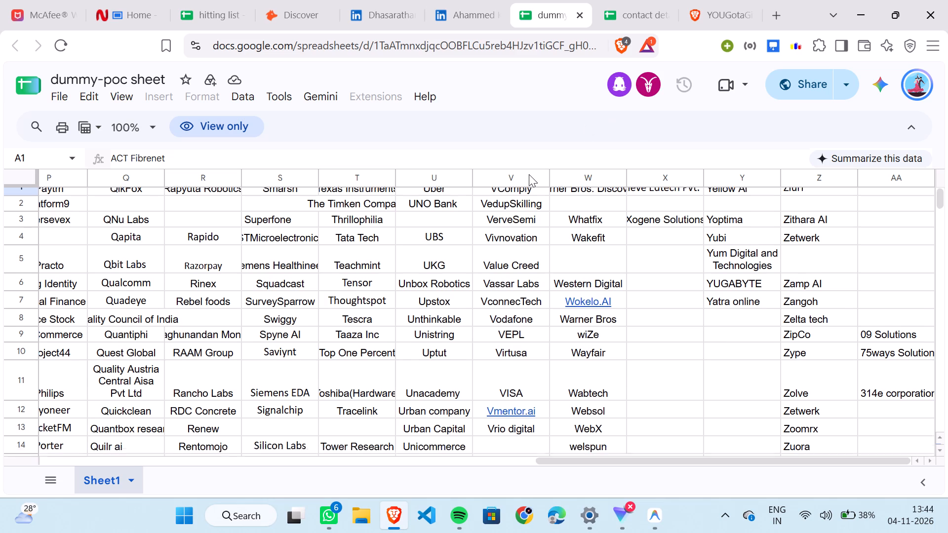
scroll(529, 174, down, 1)
scroll(529, 174, up, 3)
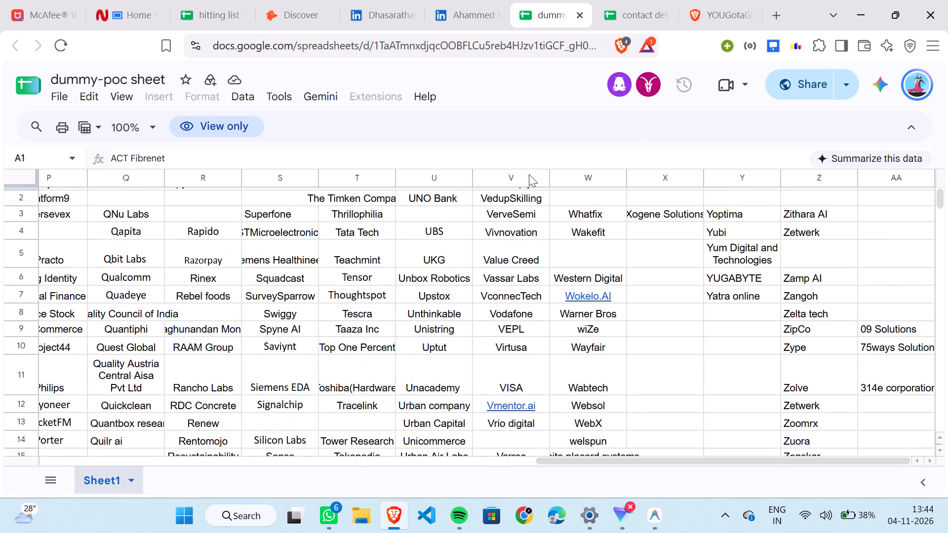
scroll(529, 174, down, 10)
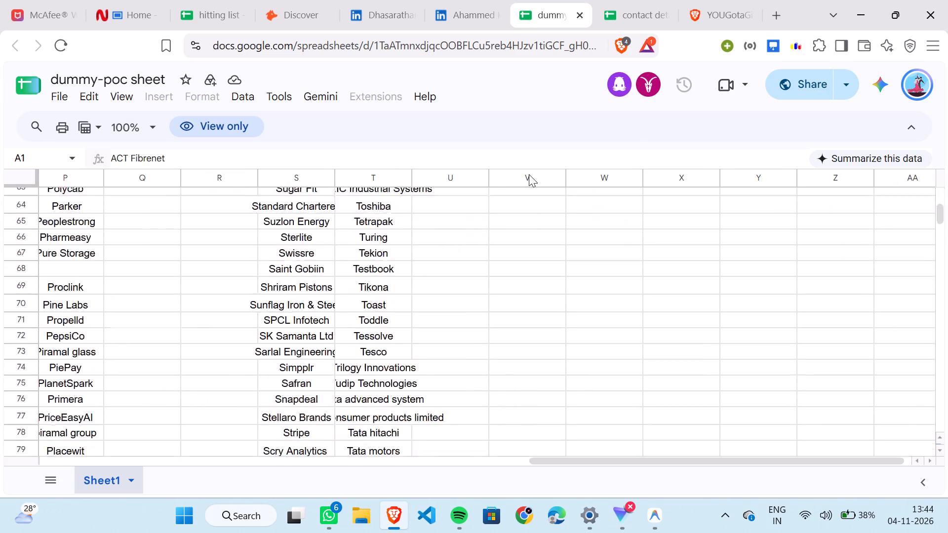
scroll(529, 174, down, 8)
scroll(529, 174, up, 15)
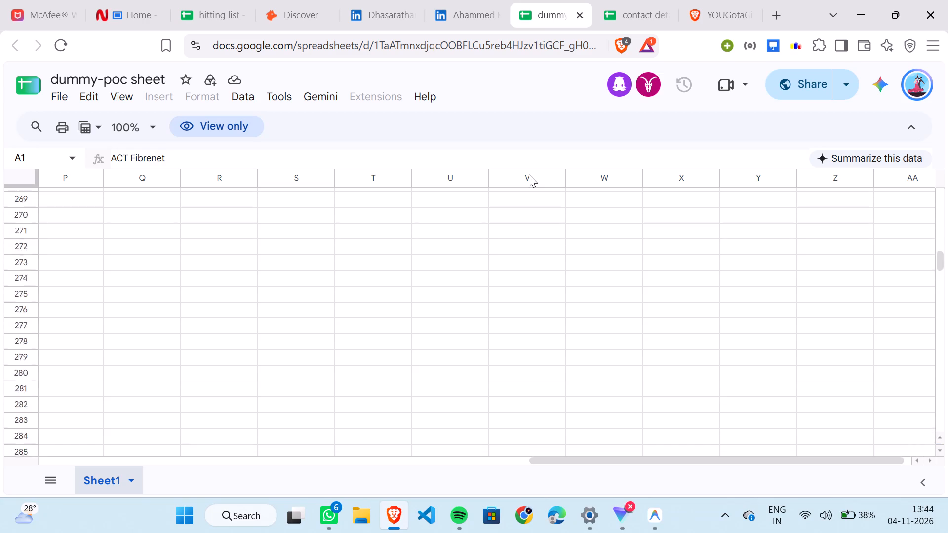
scroll(529, 174, up, 17)
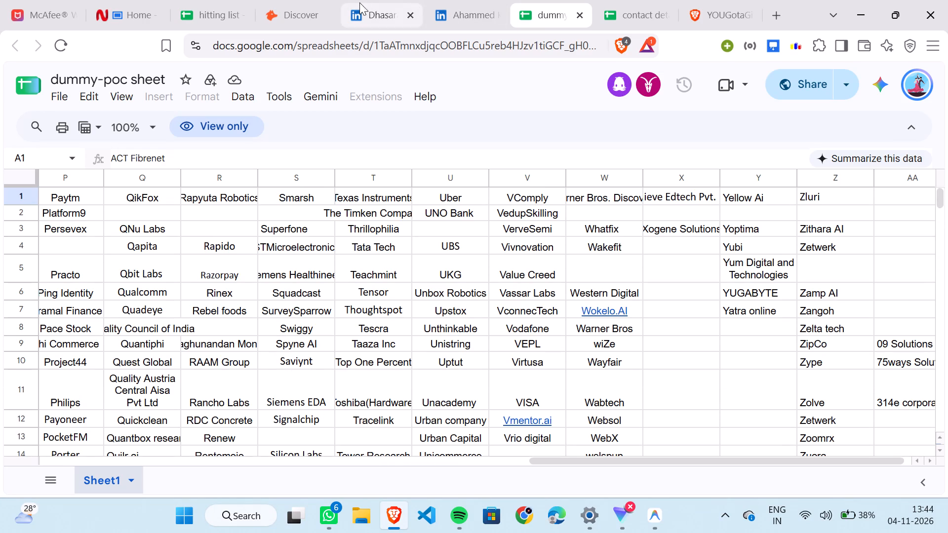
Check the company after YOUGotaGift in column Y of "hitting list" against the Y column of "dummy-poc sheet".
click(263, 11)
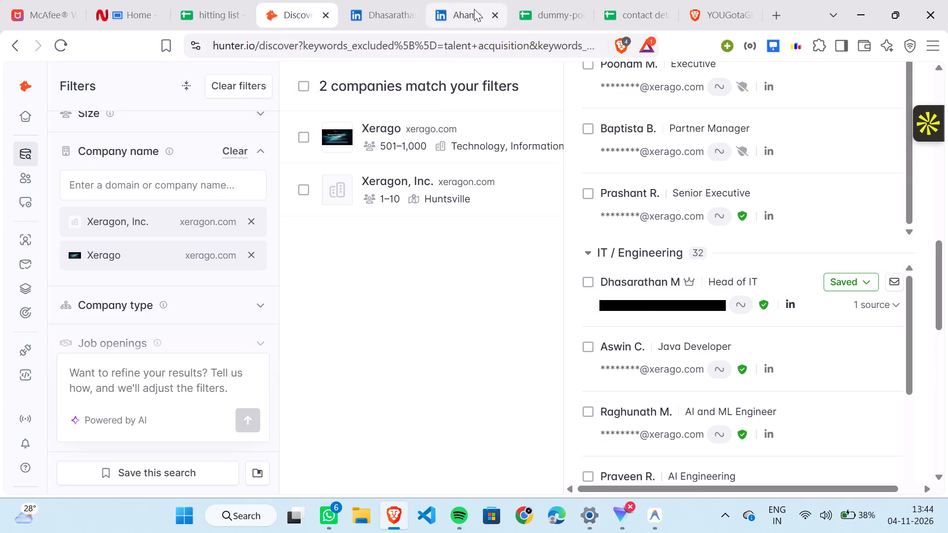
click(630, 23)
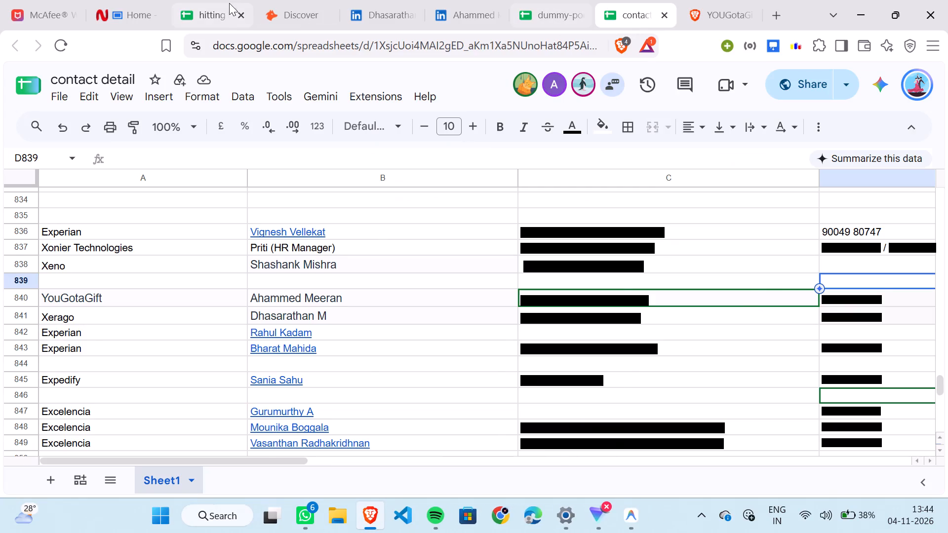
click(213, 11)
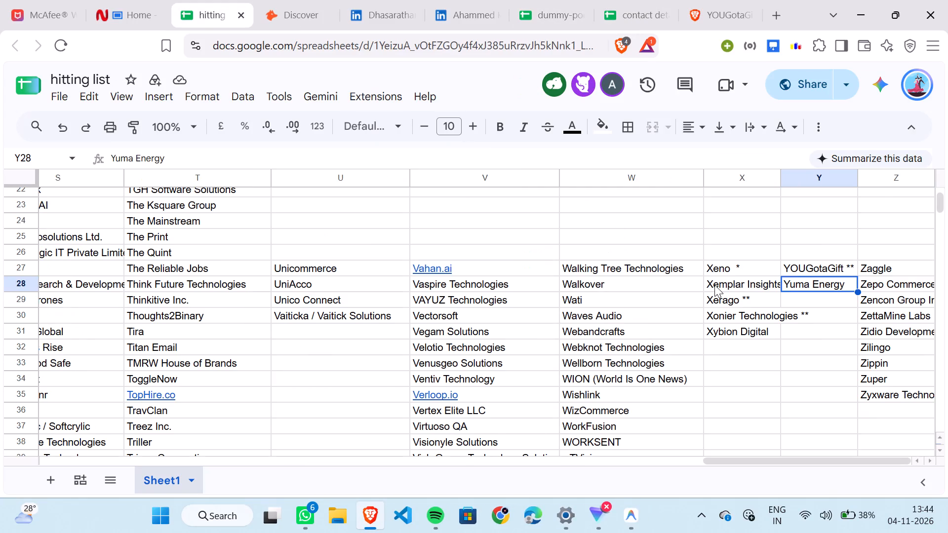
scroll(793, 293, up, 2)
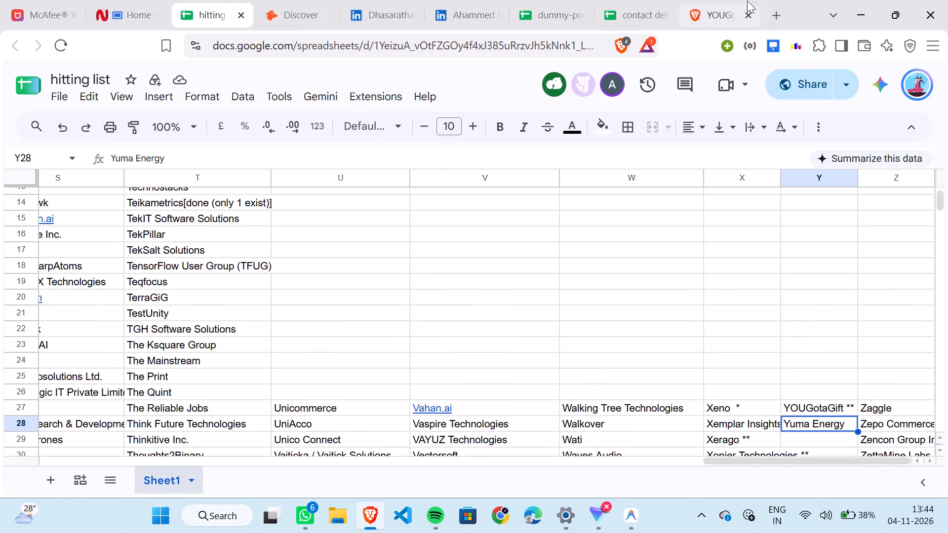
click(548, 16)
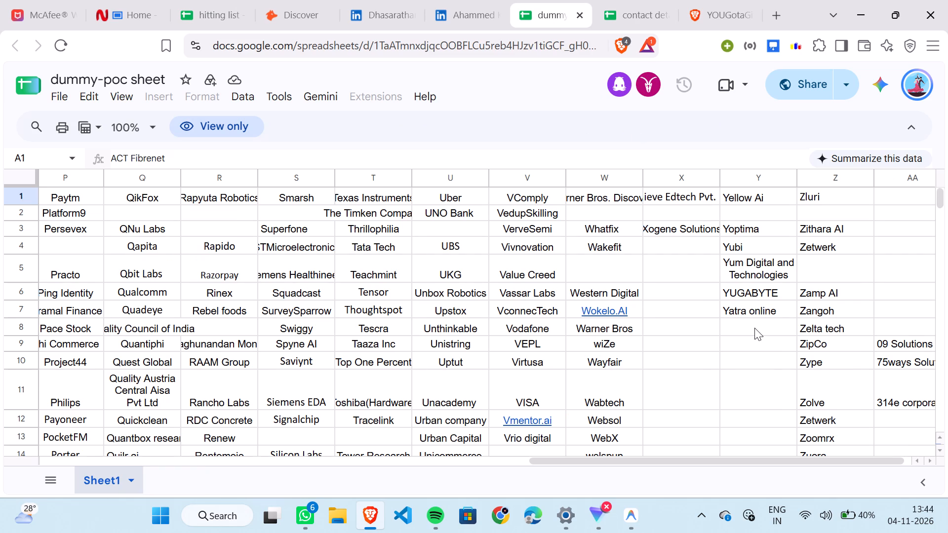
scroll(754, 328, up, 1)
click(197, 23)
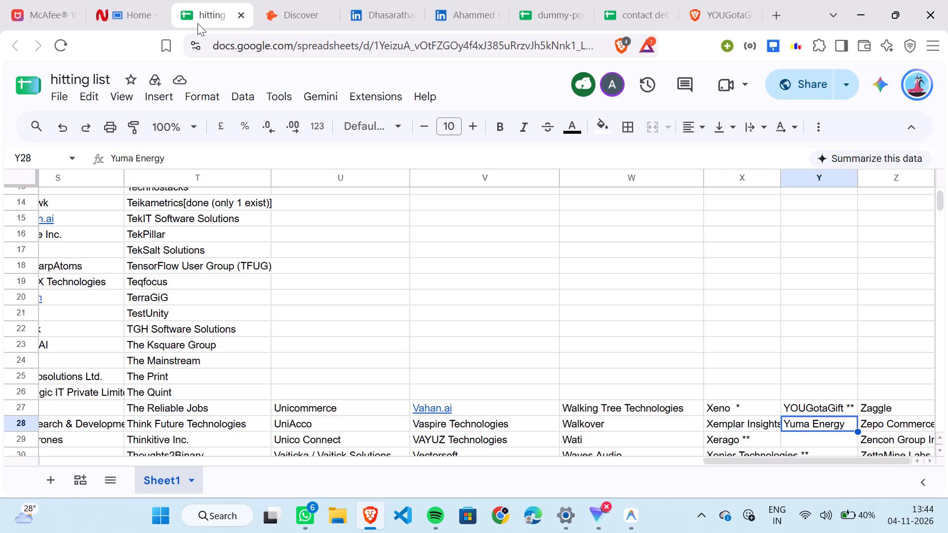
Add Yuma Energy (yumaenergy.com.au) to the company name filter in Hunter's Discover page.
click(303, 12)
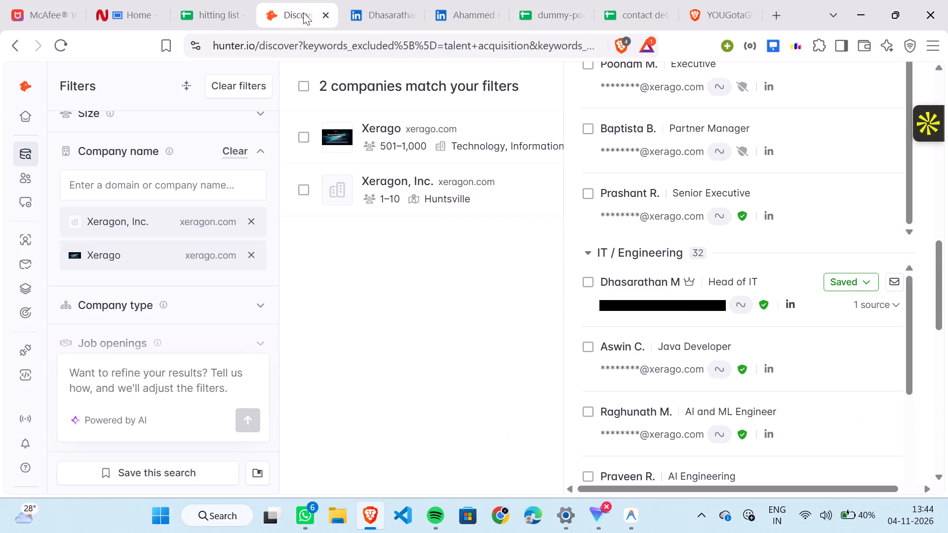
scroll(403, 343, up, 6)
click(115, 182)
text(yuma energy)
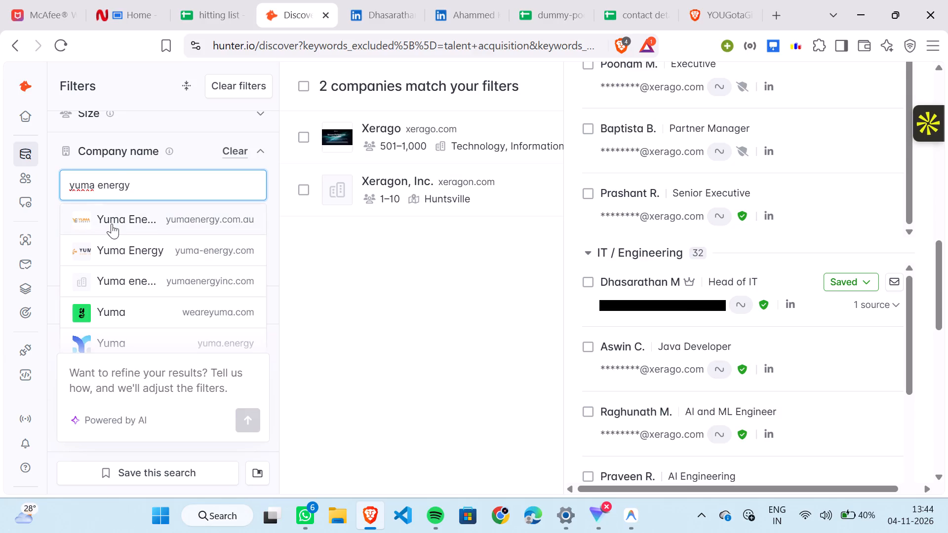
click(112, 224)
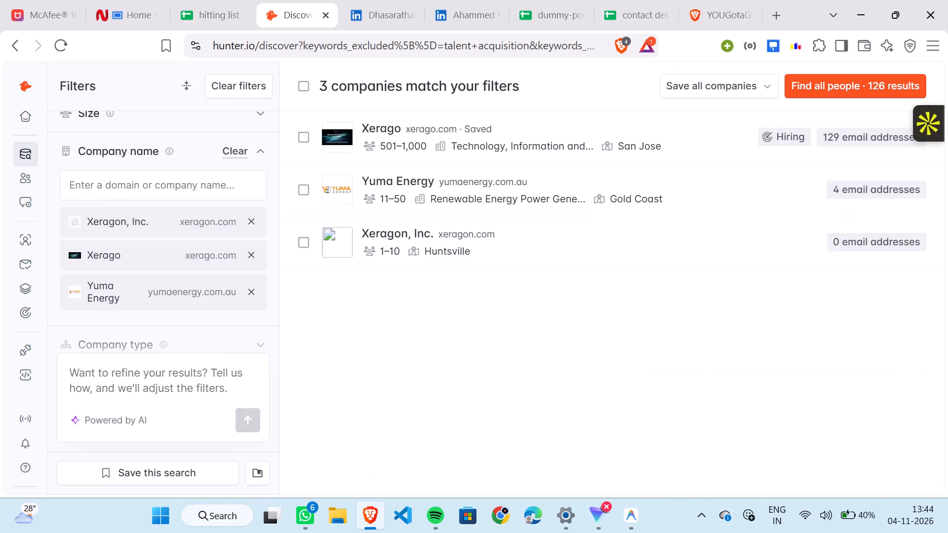
Remove Xerago and Yuma Energy from the company name filter.
click(250, 257)
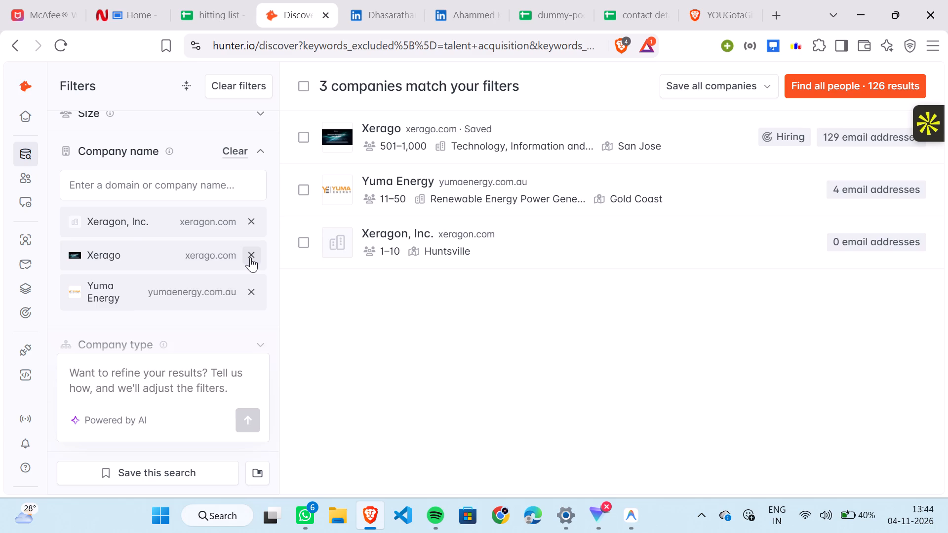
click(250, 257)
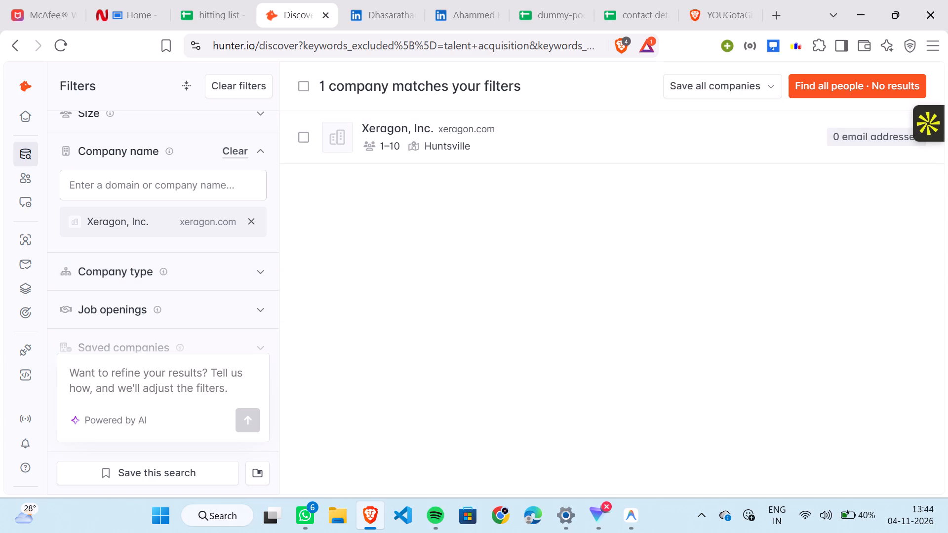
Replace Xeragon, Inc. with Yuma Energy (yumaenergy.com.au) in the company name filter.
click(187, 189)
text(yuma eb)
key(BackSpace)
text(nergu)
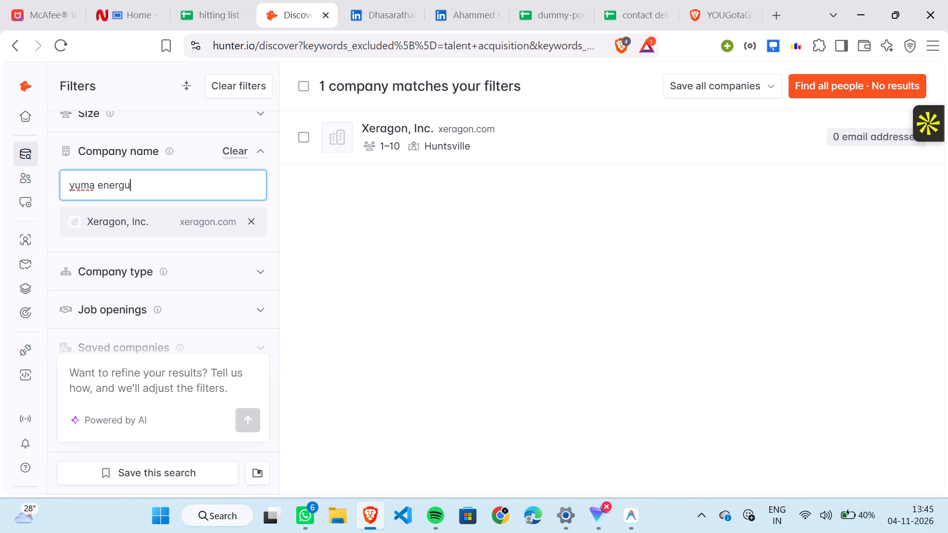
key(BackSpace)
key(BackSpace)
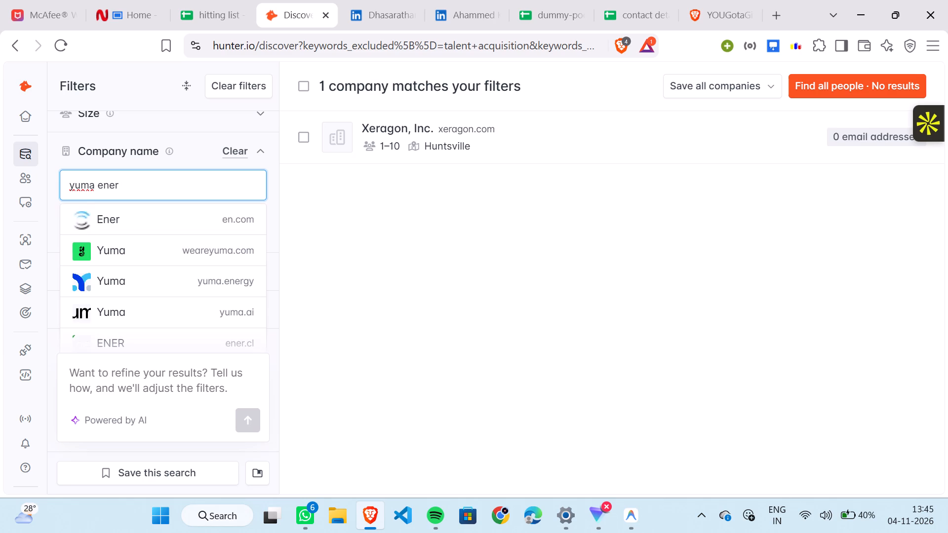
text(gy)
key(Return)
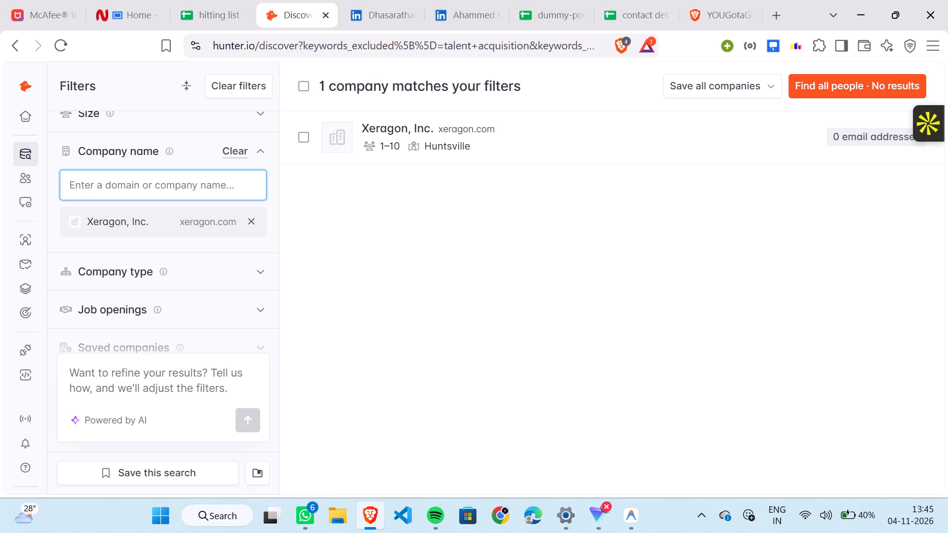
click(128, 188)
text(yuma energy)
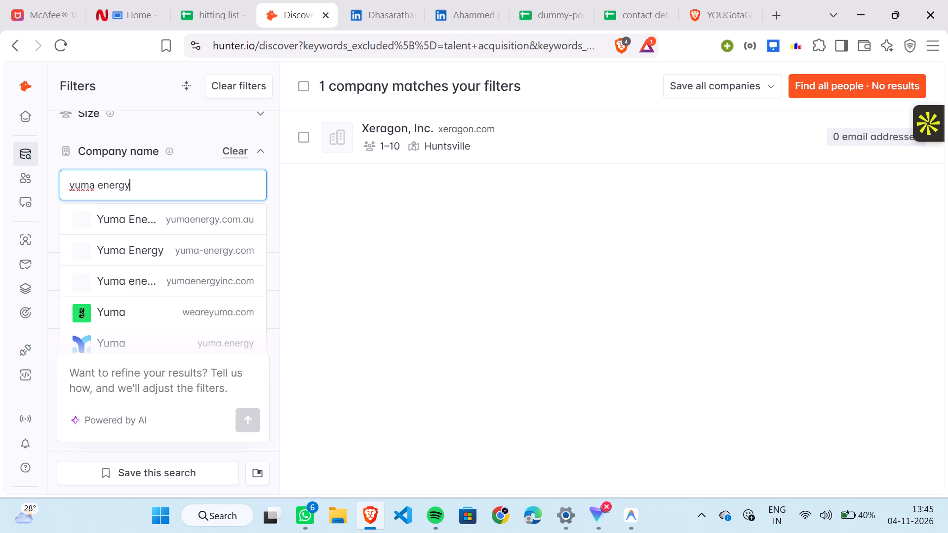
click(128, 217)
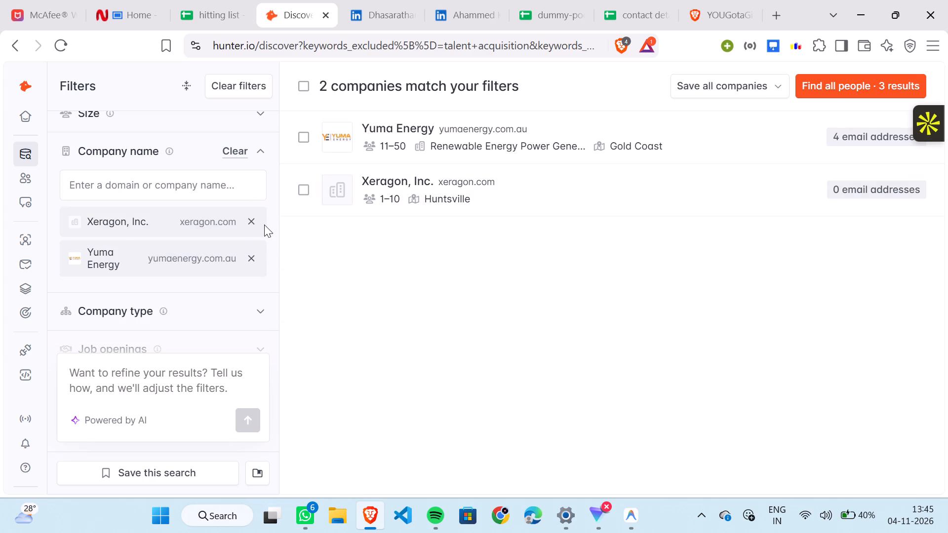
click(254, 224)
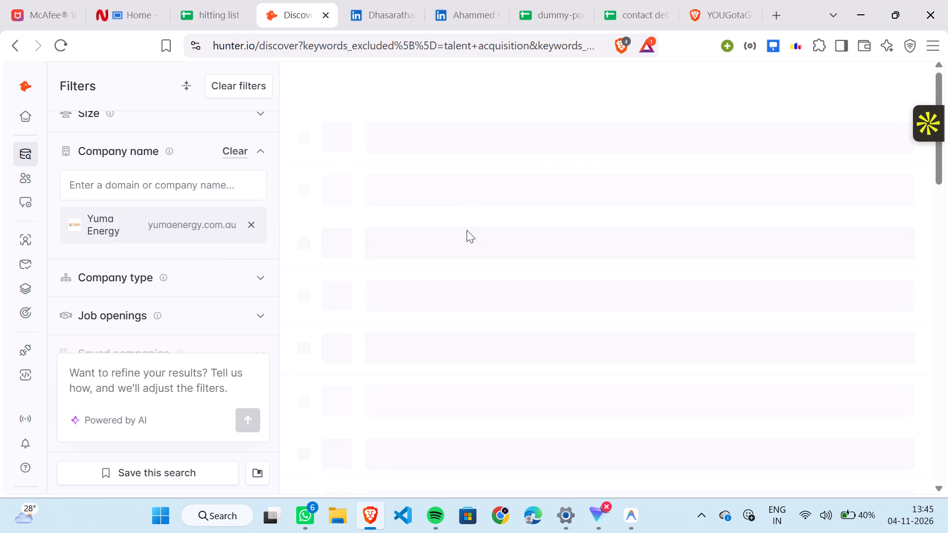
Open Yuma Energy's company details for yumaenergy.com.au and examine the people listed under its email addresses.
double_click(635, 147)
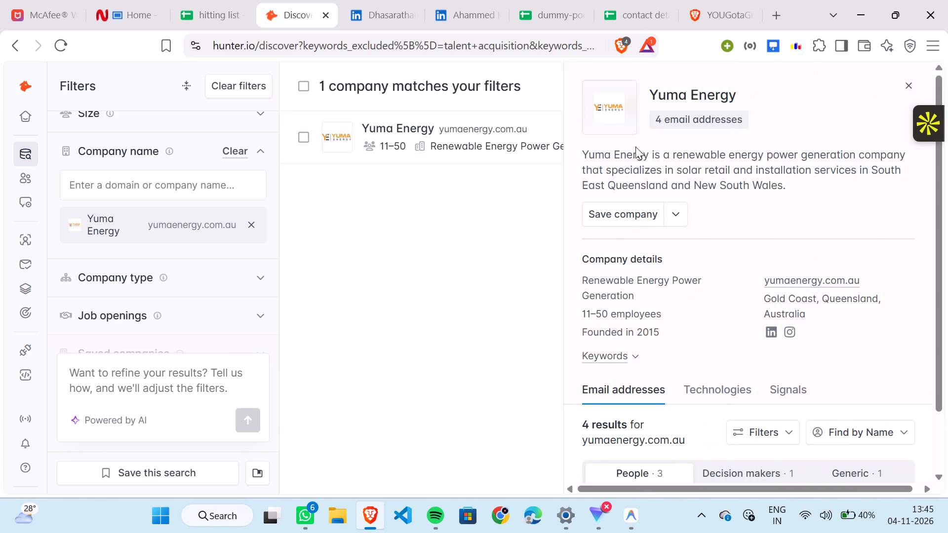
click(171, 187)
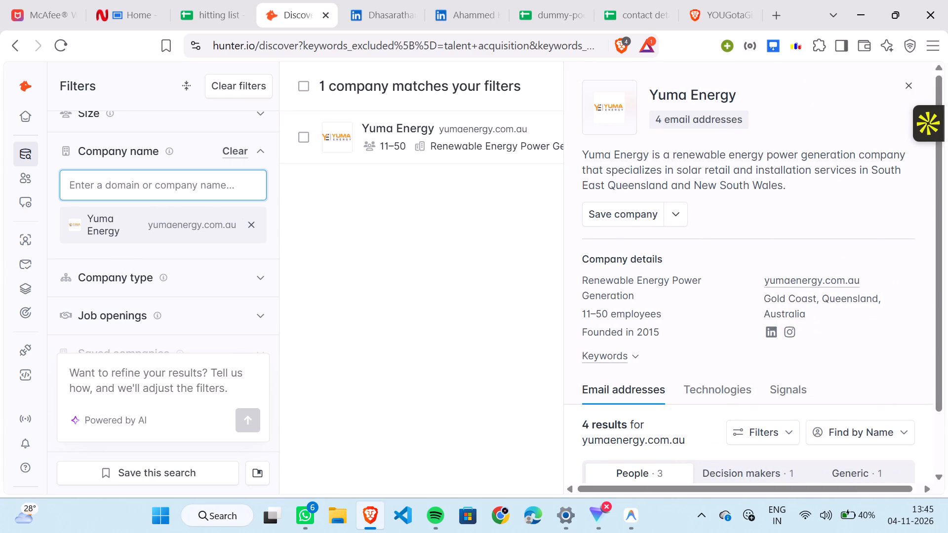
scroll(587, 338, down, 2)
click(587, 338)
scroll(587, 338, down, 1)
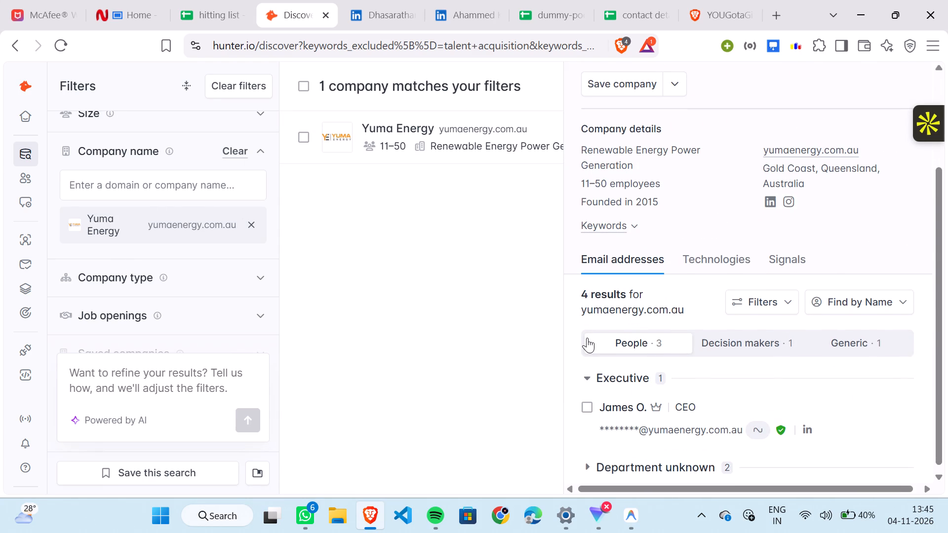
scroll(587, 338, down, 2)
scroll(743, 379, down, 1)
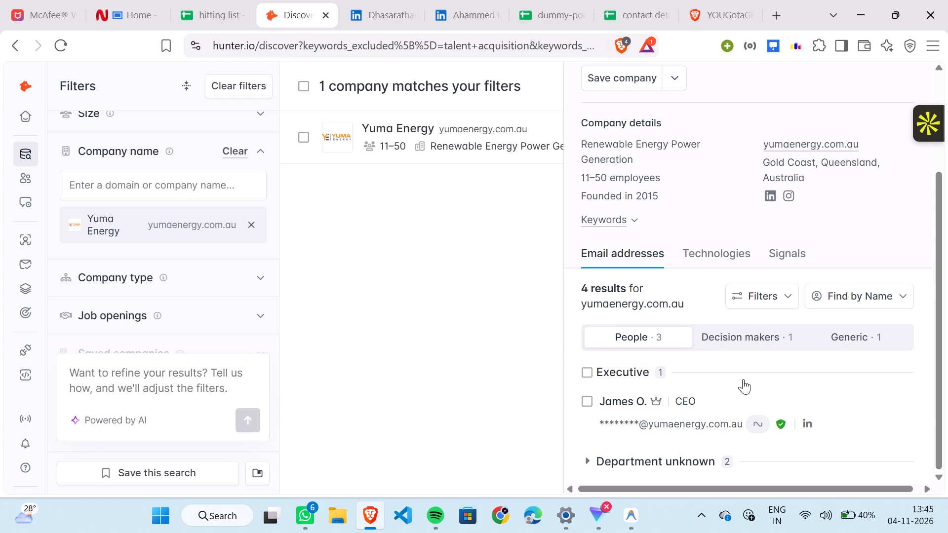
scroll(743, 379, down, 1)
Add Yuma Energy (yuma-energy.com) to the company name filter and check the email addresses in its company details.
click(179, 181)
text(yuma energy)
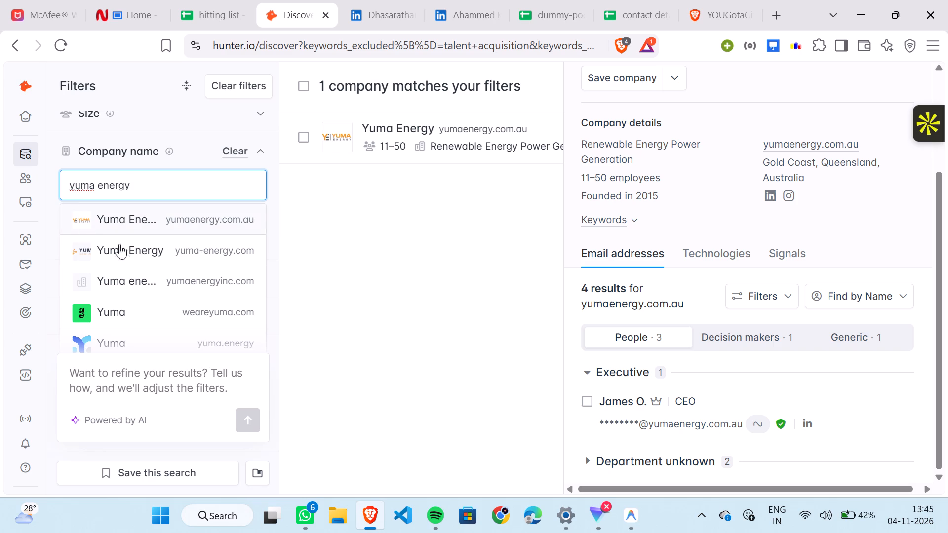
click(140, 258)
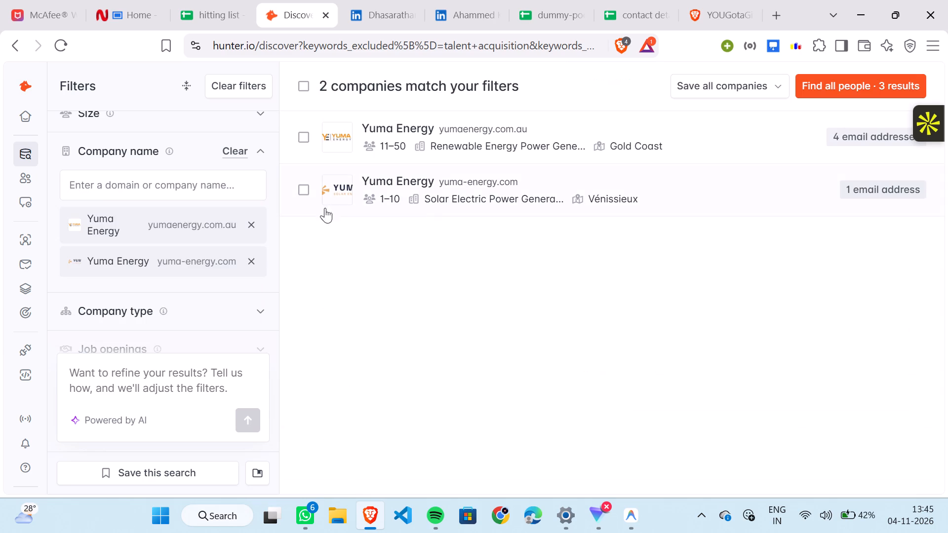
click(417, 188)
scroll(686, 298, down, 3)
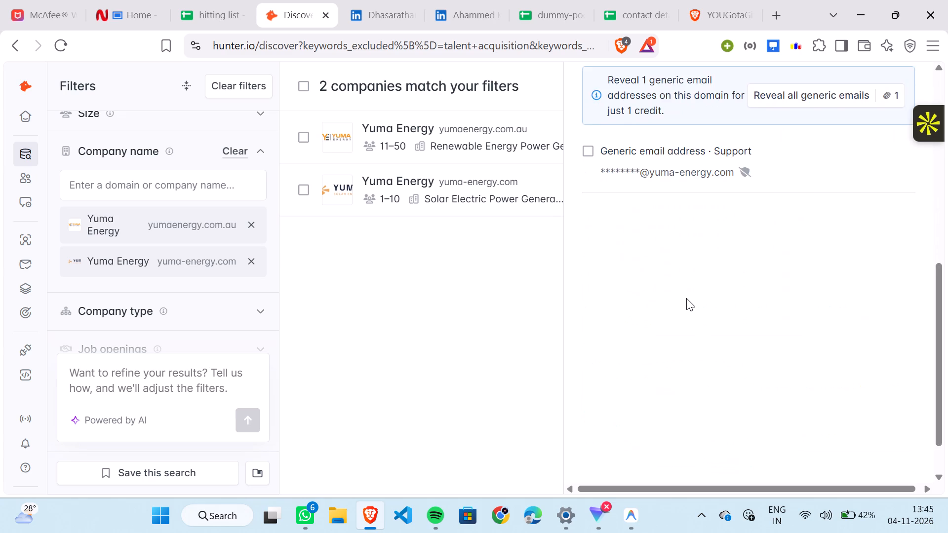
scroll(686, 298, up, 2)
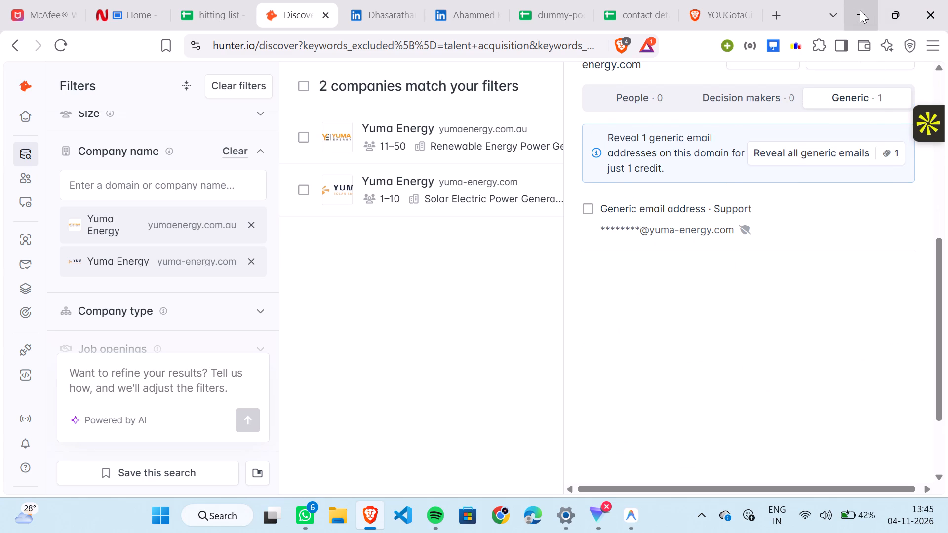
Look through the company name columns of "dummy-poc sheet", including the lower rows.
click(552, 25)
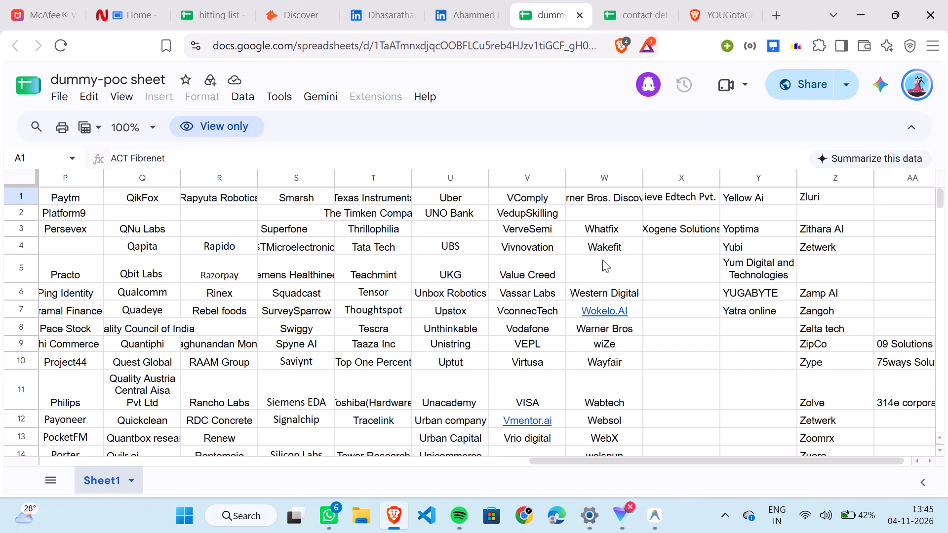
scroll(768, 343, down, 7)
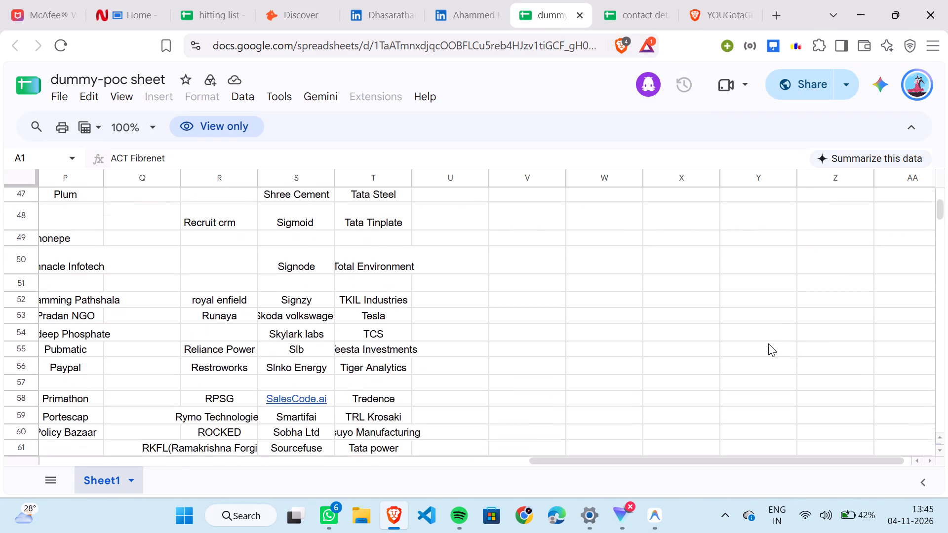
scroll(768, 343, down, 1)
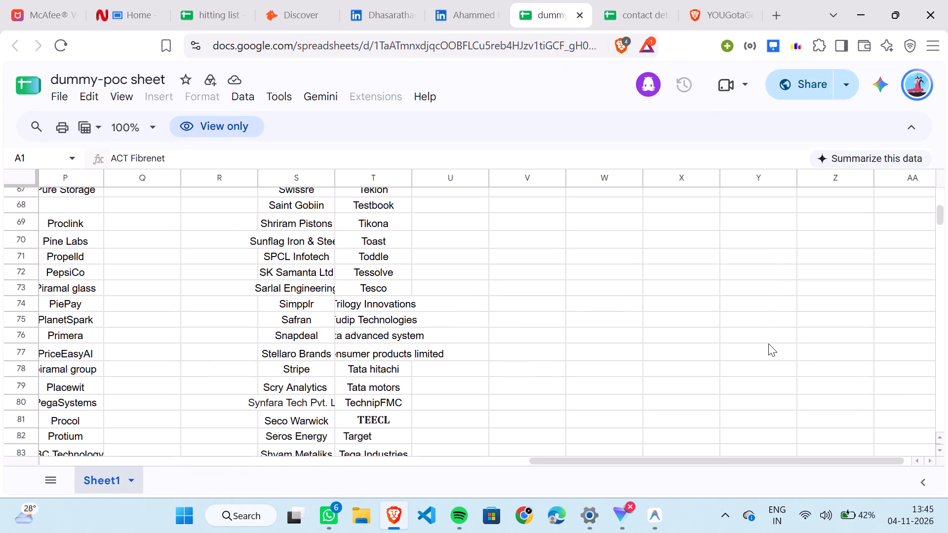
scroll(768, 343, right, 9)
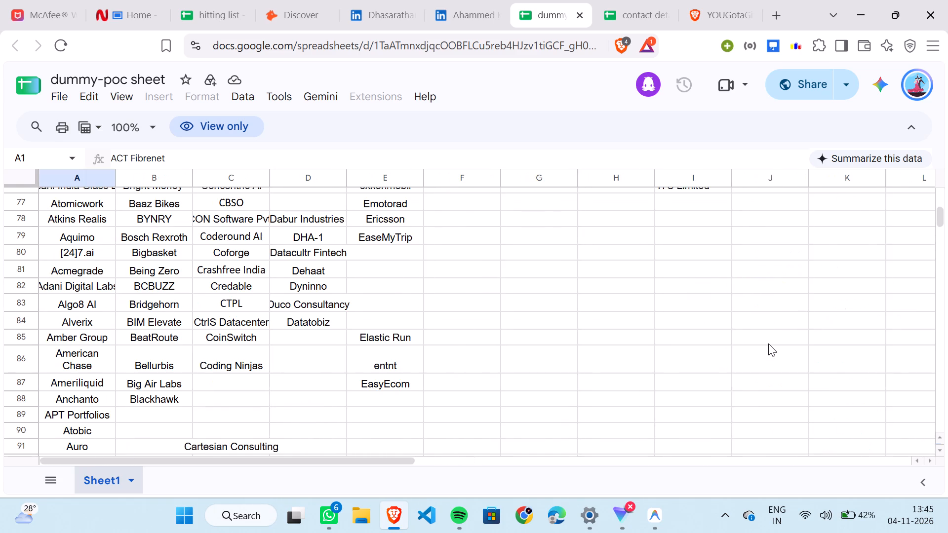
scroll(768, 343, down, 12)
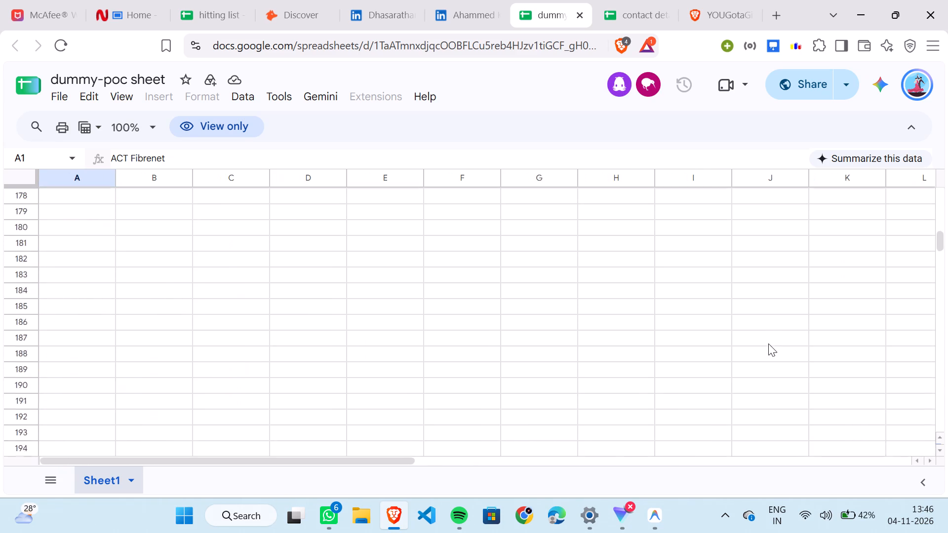
scroll(768, 343, right, 3)
scroll(768, 343, up, 5)
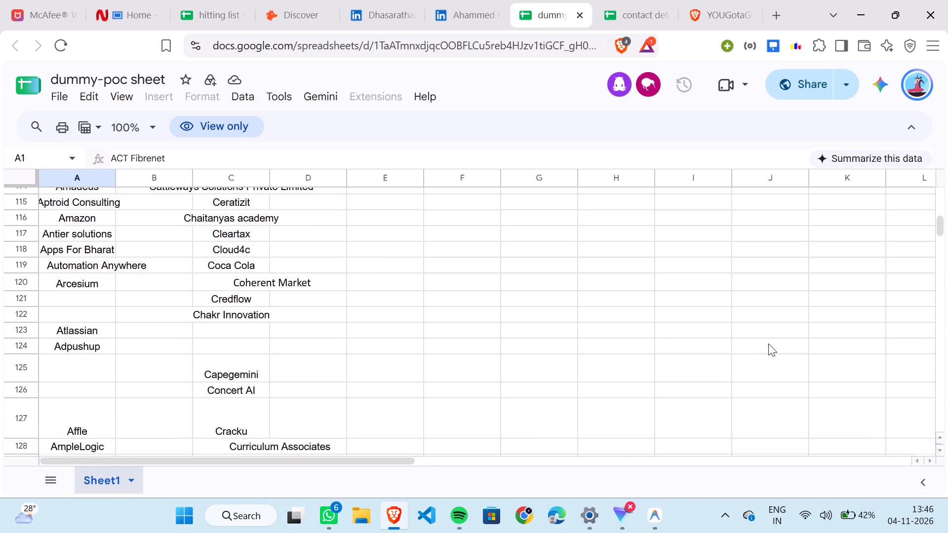
scroll(768, 343, right, 2)
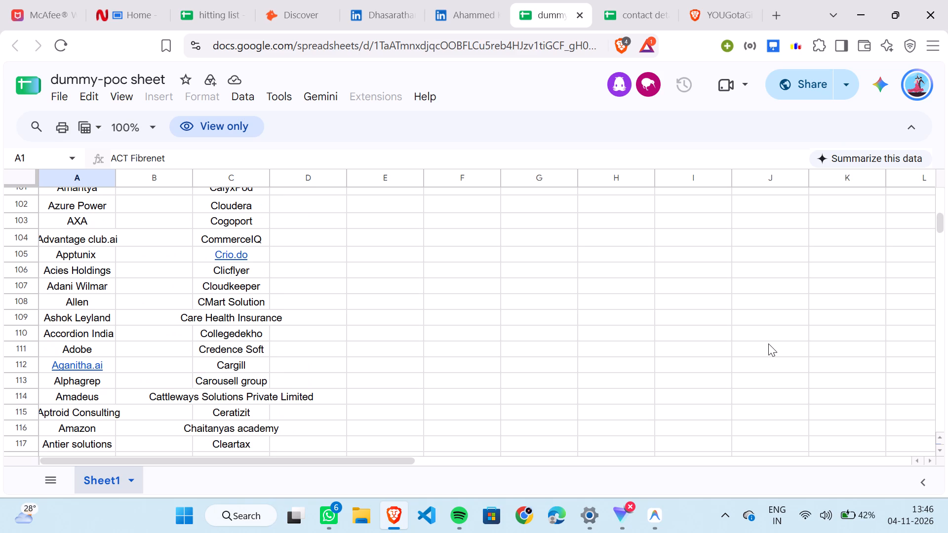
scroll(477, 238, down, 3)
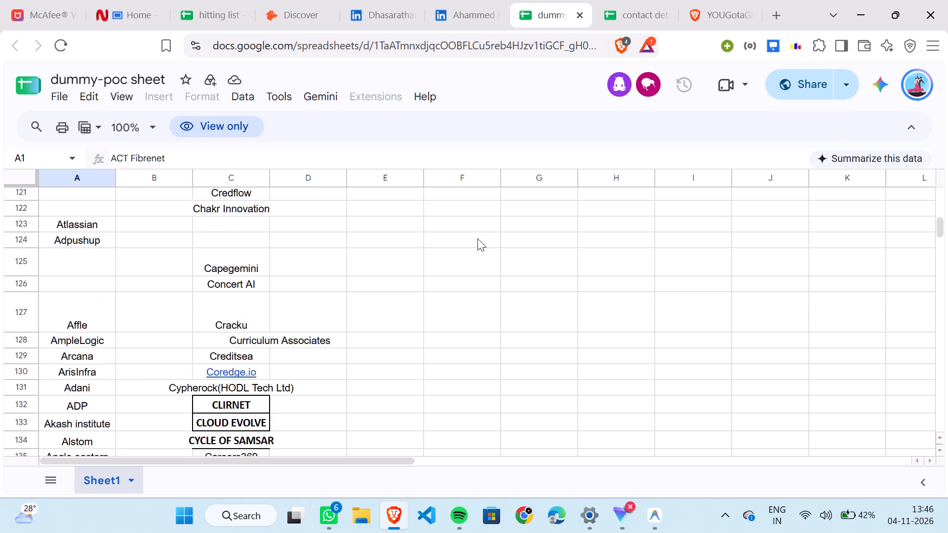
scroll(477, 238, down, 3)
scroll(477, 238, right, 5)
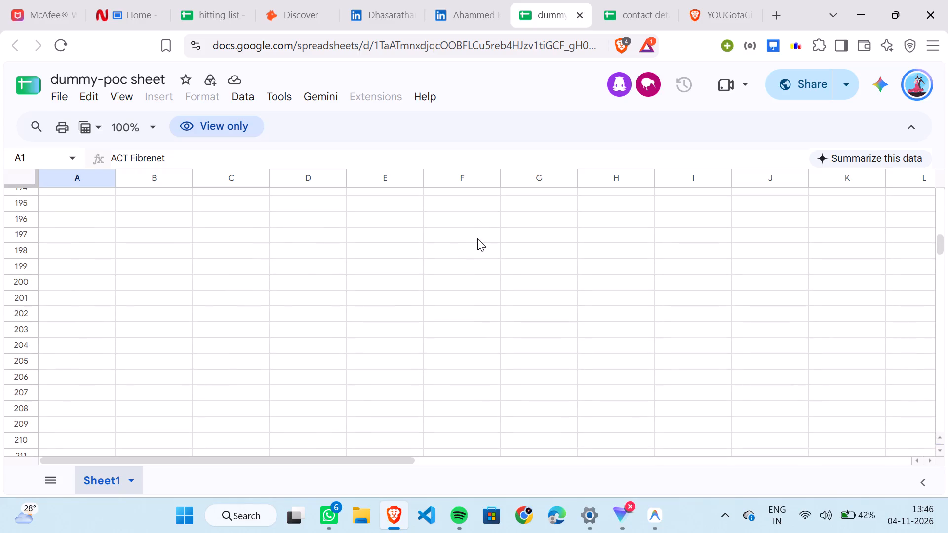
scroll(477, 238, up, 18)
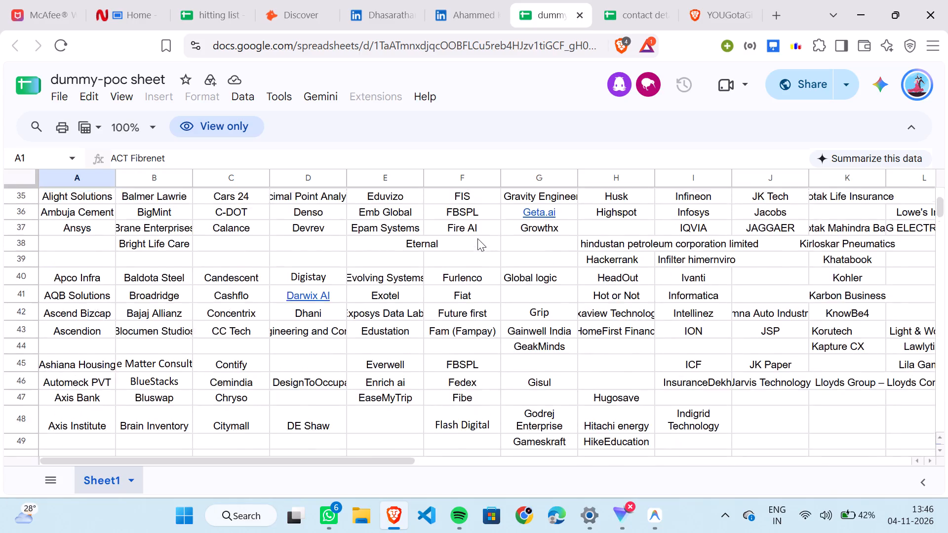
scroll(477, 238, up, 1)
Review the contact rows around row 841 in "contact detail", checking the Xerago contact's email and phone cells.
click(613, 2)
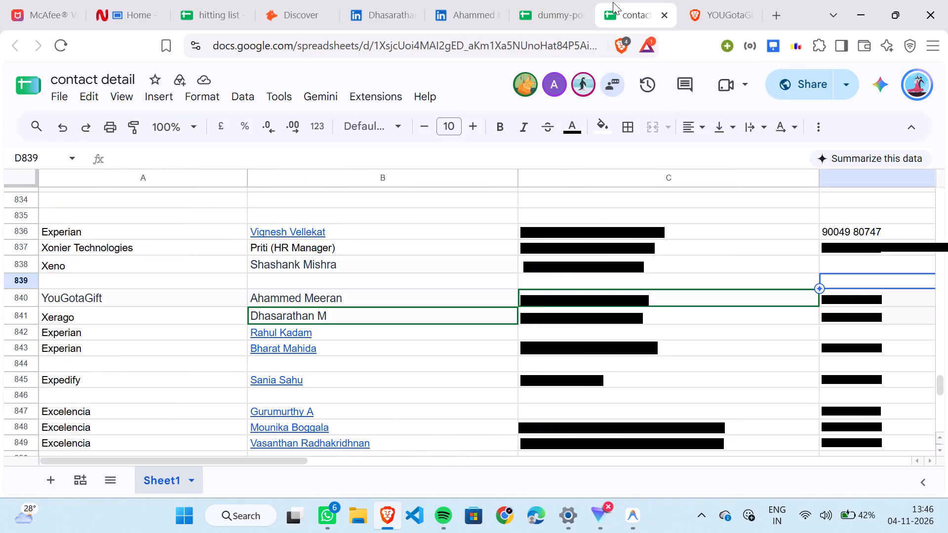
scroll(529, 339, down, 1)
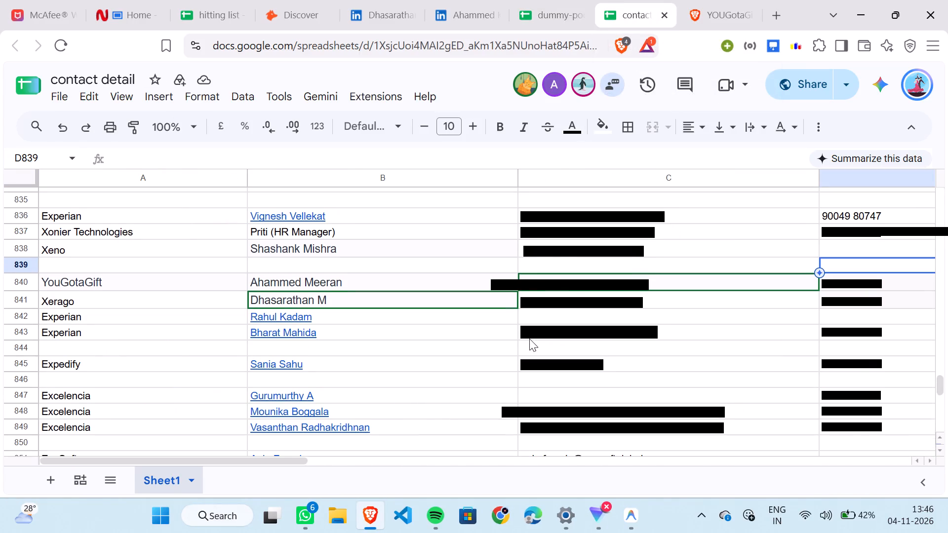
scroll(529, 339, left, 2)
scroll(529, 339, right, 1)
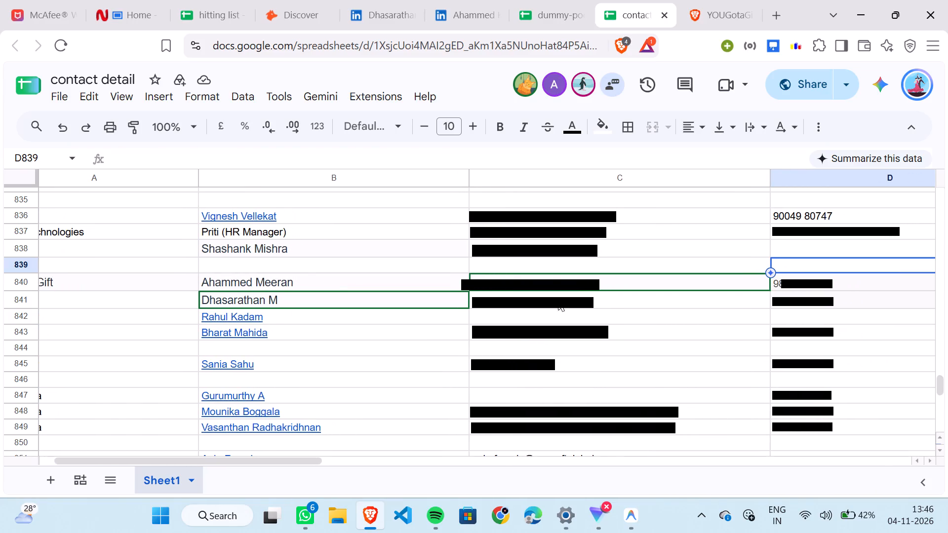
click(723, 306)
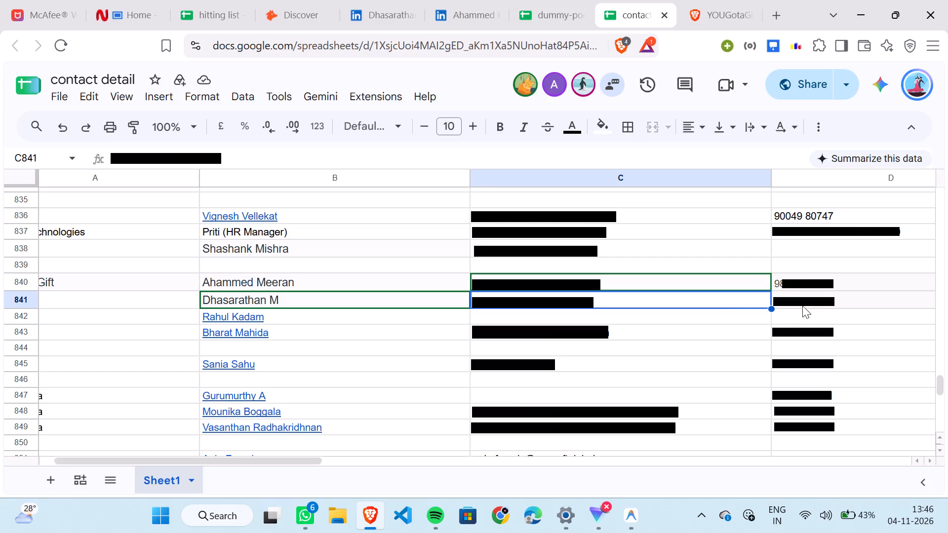
click(806, 307)
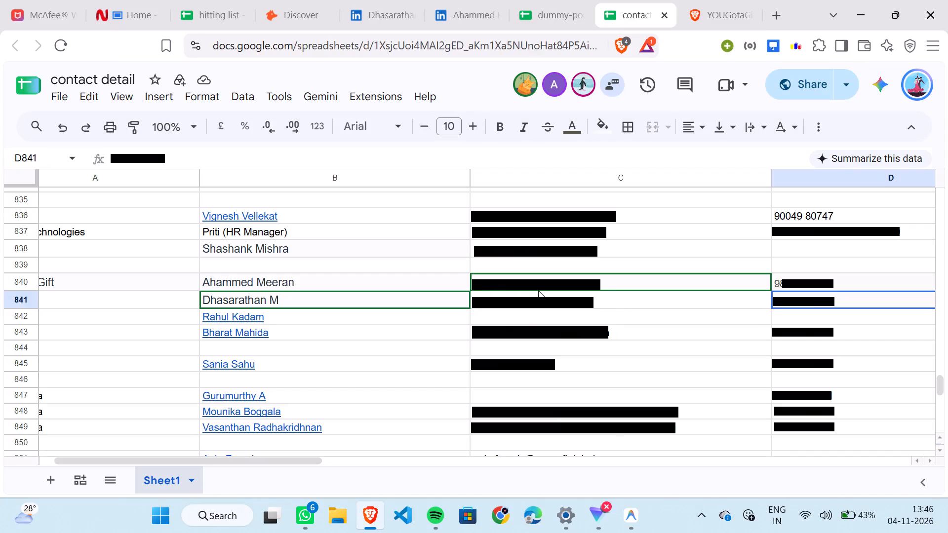
click(606, 295)
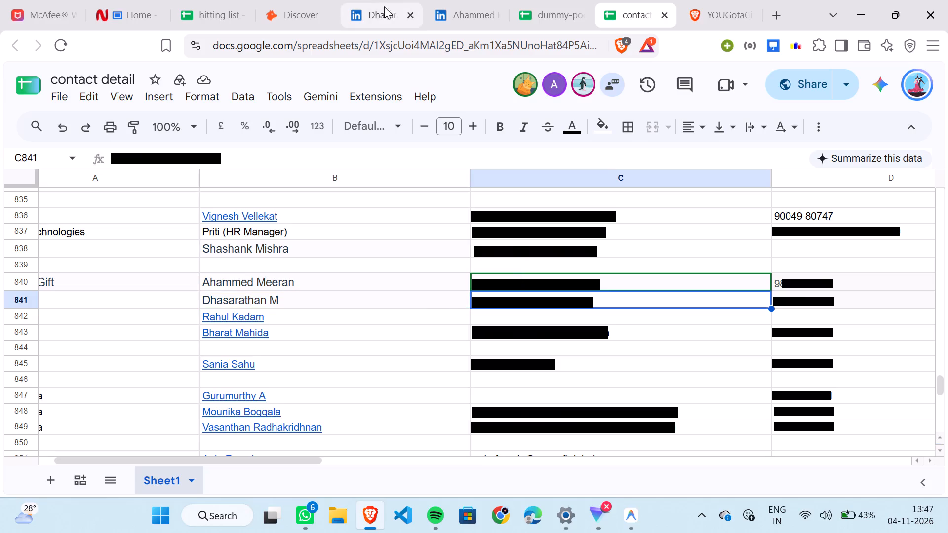
Examine the work experience on the LinkedIn profile of the Xerago contact from row 841.
click(364, 9)
scroll(301, 315, down, 1)
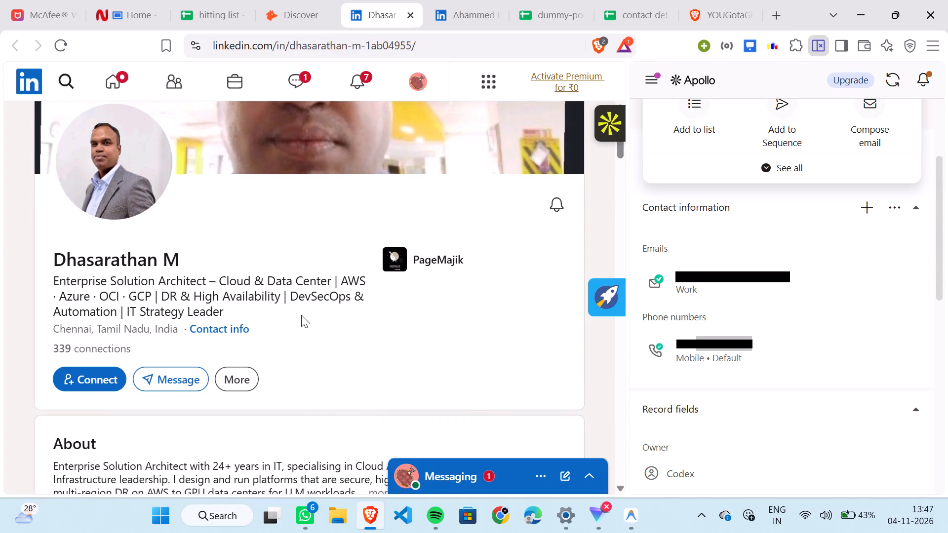
scroll(301, 315, down, 5)
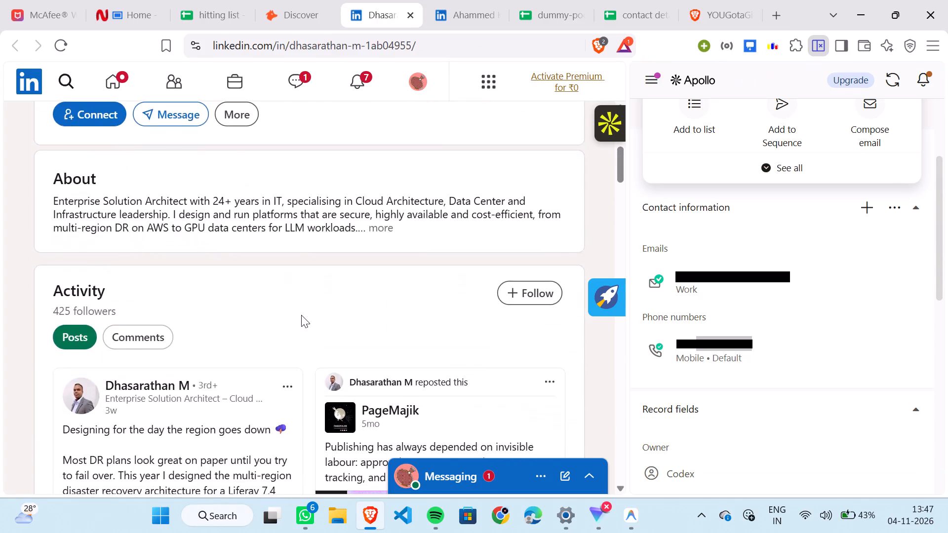
scroll(301, 315, down, 6)
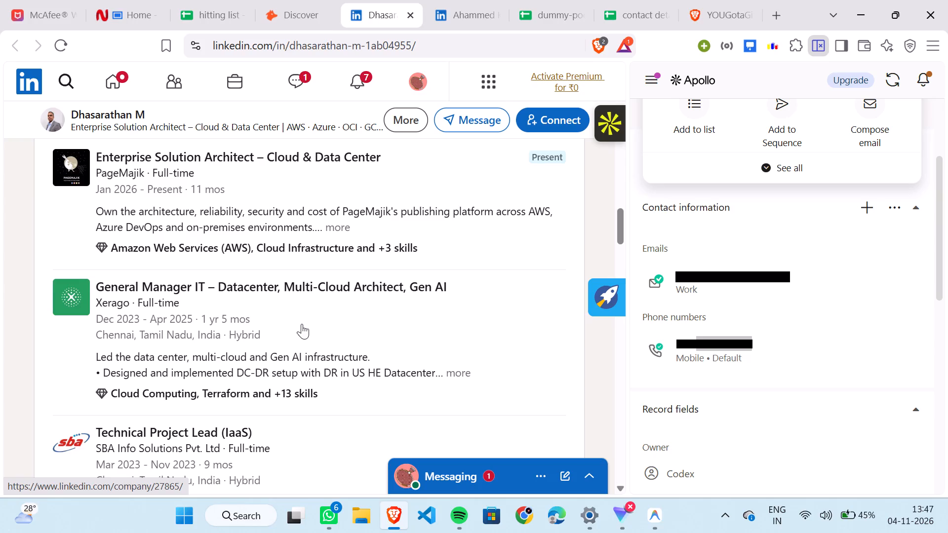
scroll(302, 324, up, 7)
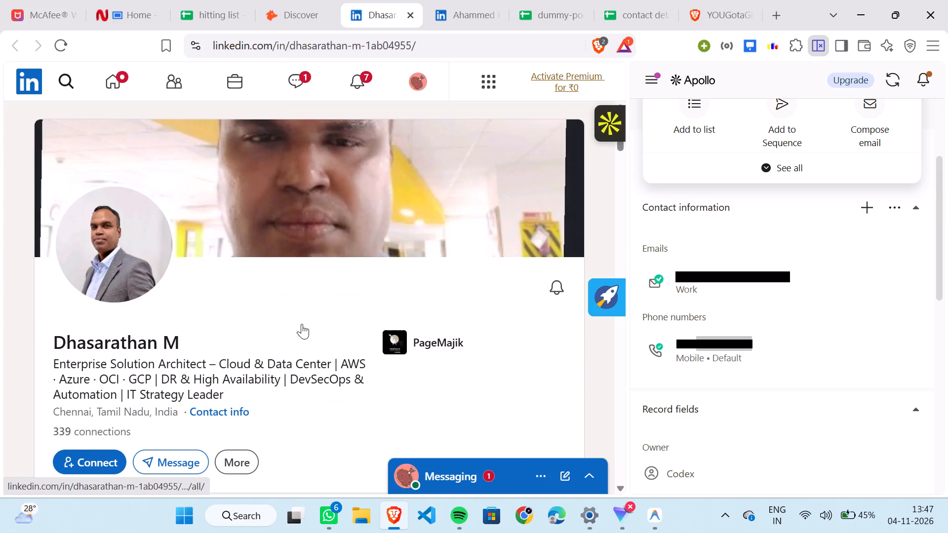
Switch to the Hunter company search and look over its keyword and company name filters for Yuma Energy.
scroll(302, 324, down, 2)
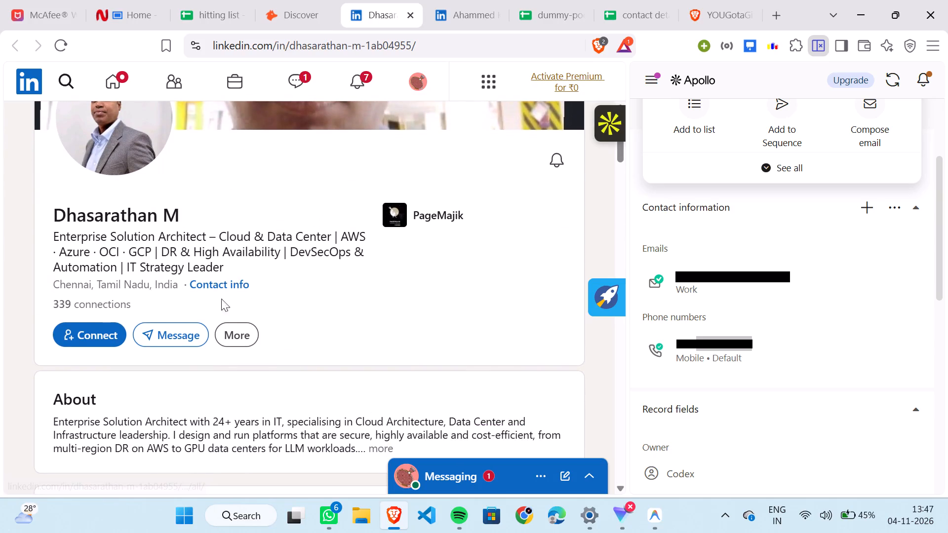
scroll(370, 270, up, 4)
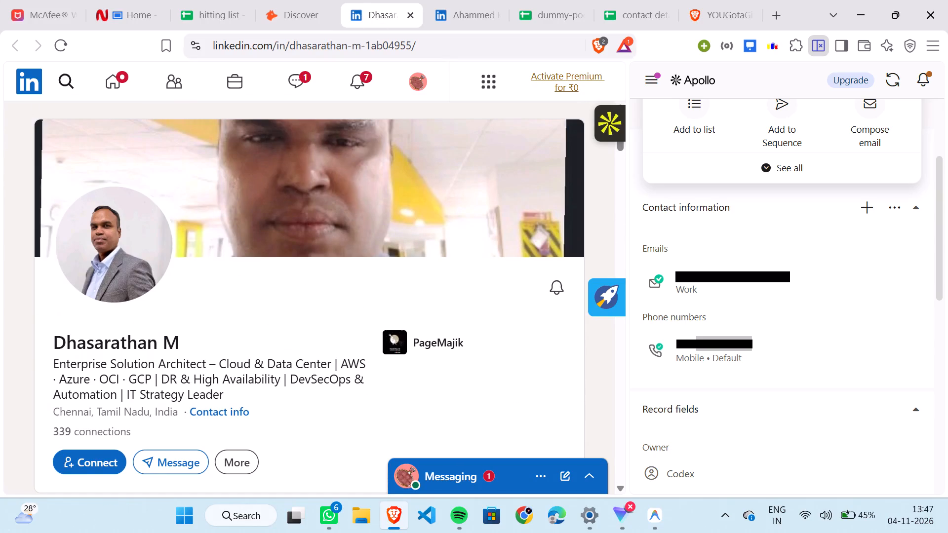
click(282, 6)
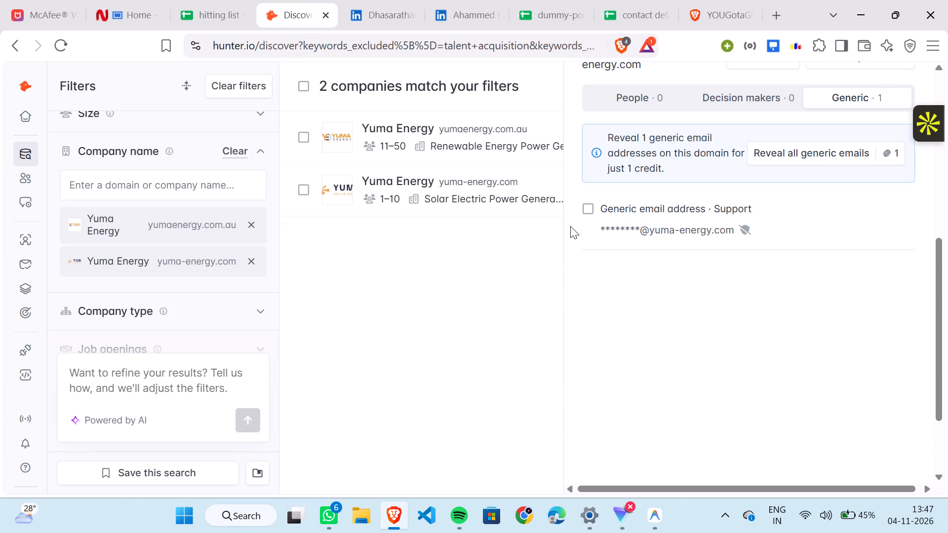
scroll(387, 301, down, 4)
scroll(163, 243, up, 1)
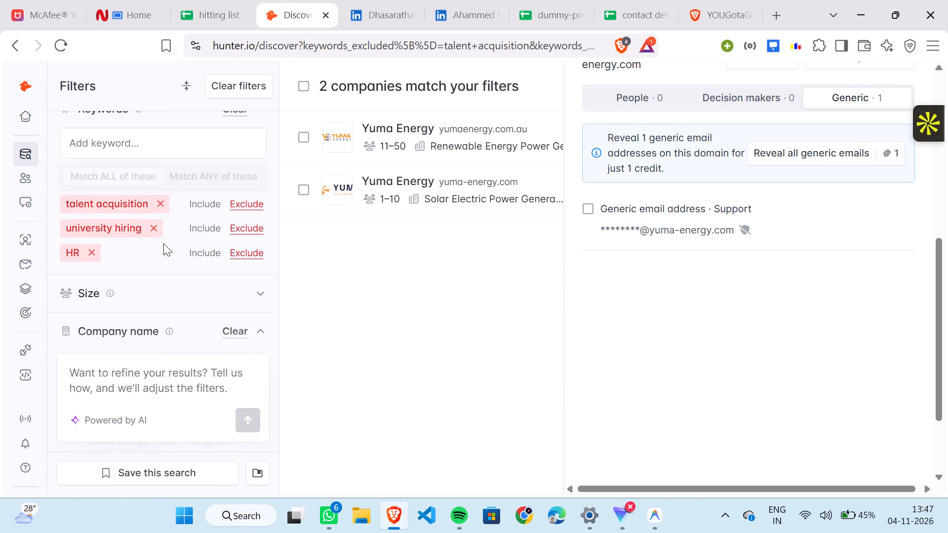
scroll(163, 243, up, 2)
scroll(163, 243, right, 1)
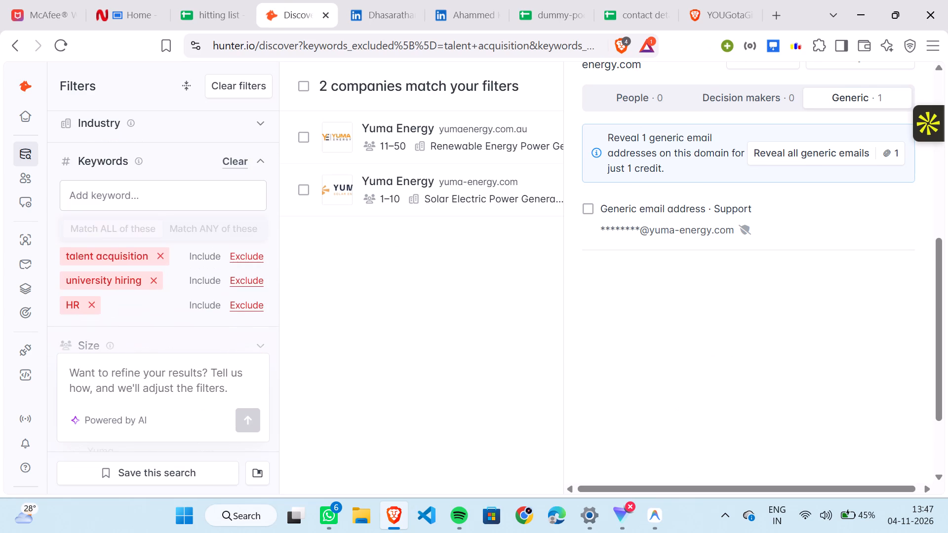
scroll(163, 243, right, 1)
Check the Xerago contact's Apollo details against the LinkedIn profile, then close the Apollo side view and look through the profile's activity.
click(368, 6)
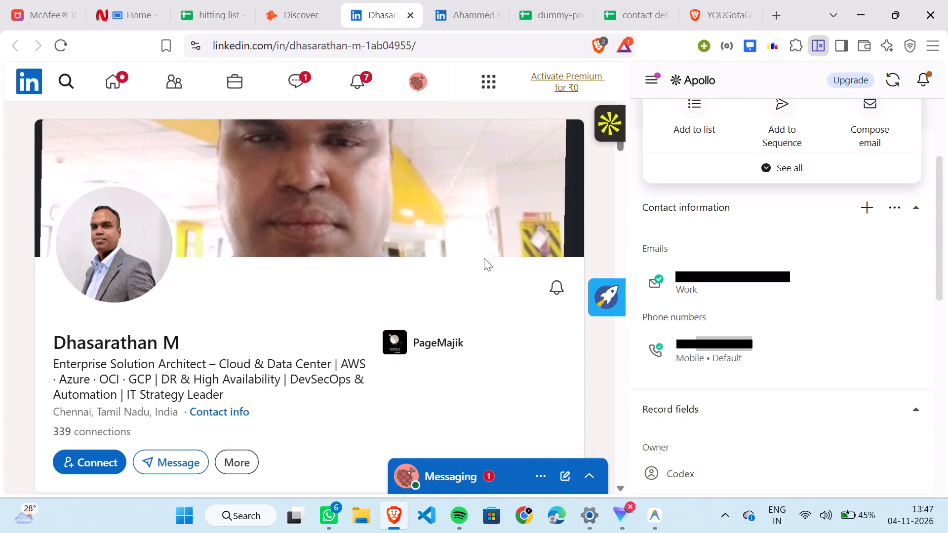
scroll(799, 184, up, 6)
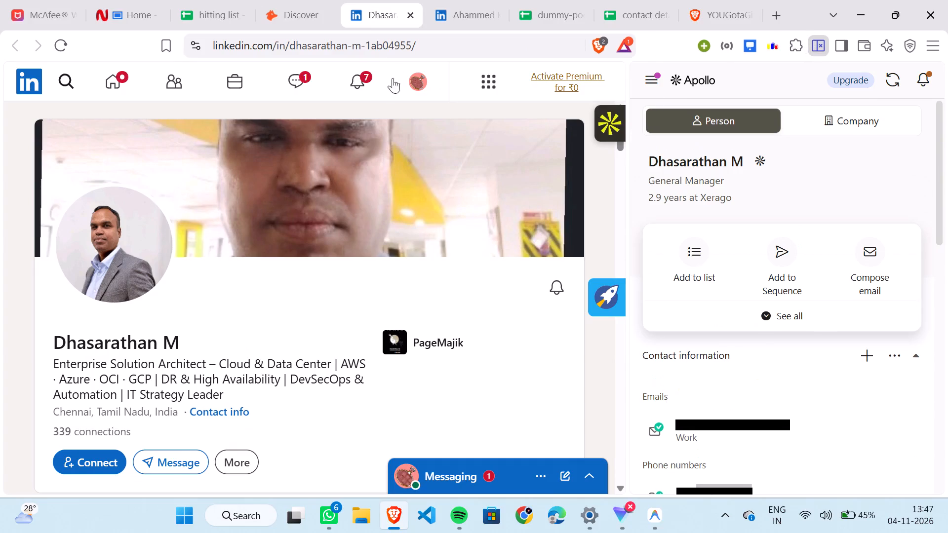
scroll(284, 239, down, 1)
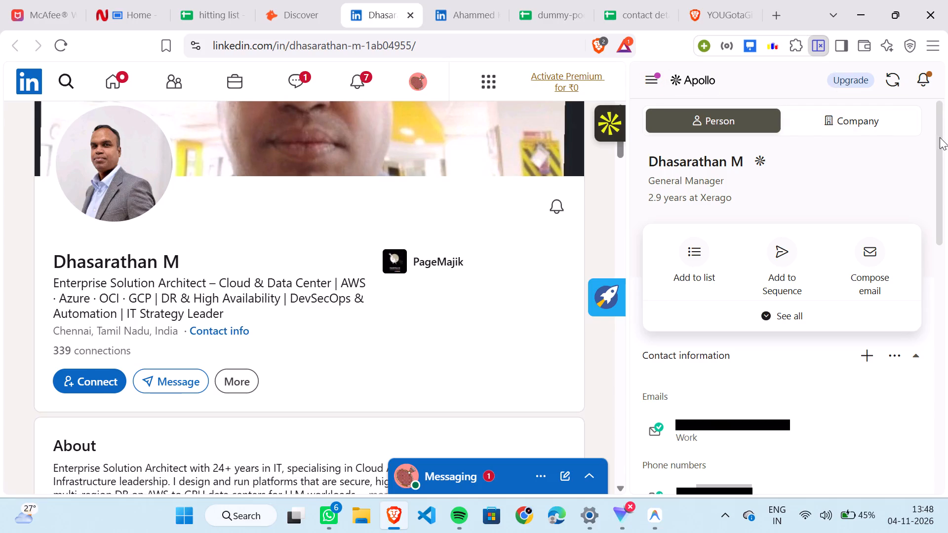
click(605, 124)
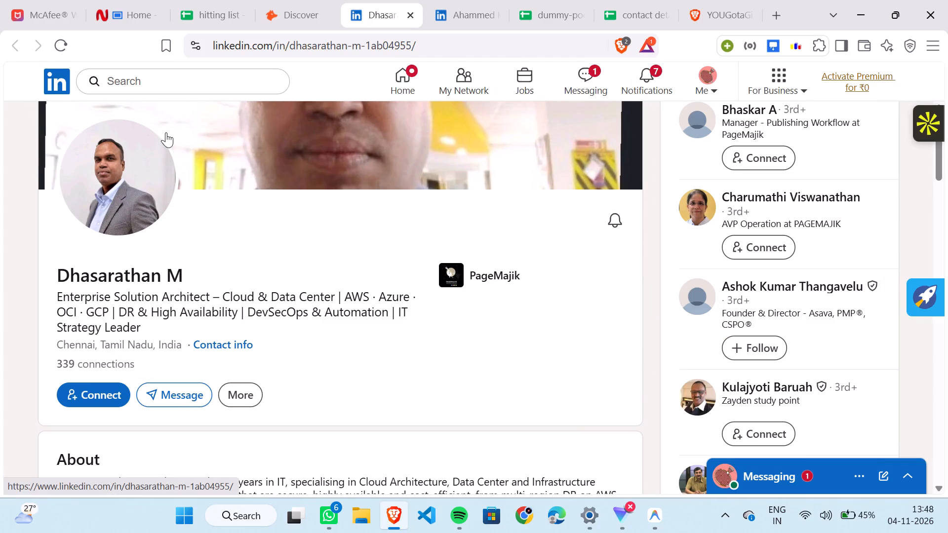
scroll(598, 188, down, 6)
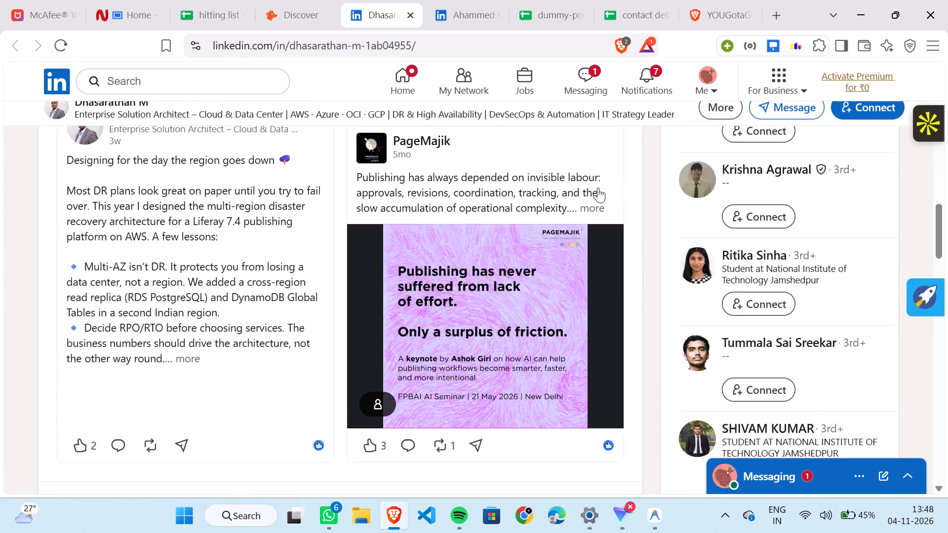
scroll(598, 188, down, 1)
scroll(598, 188, up, 7)
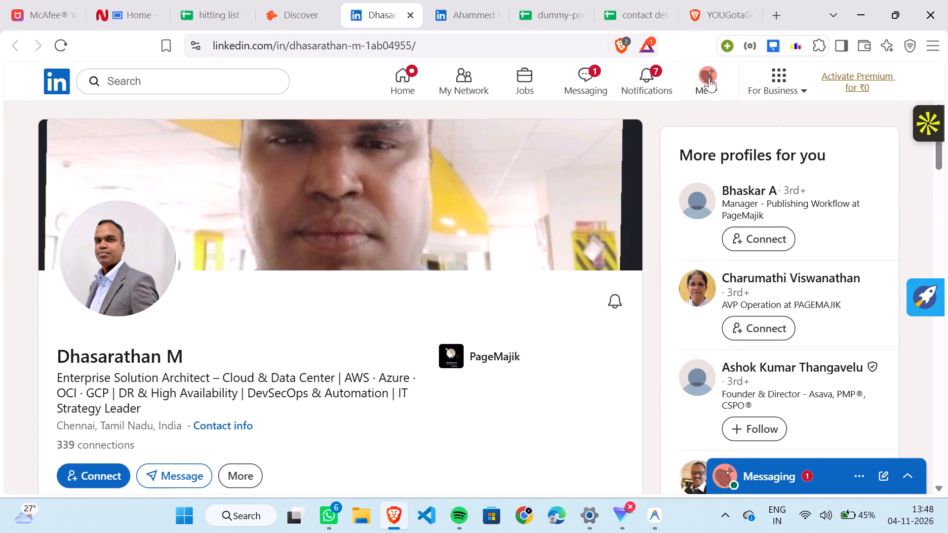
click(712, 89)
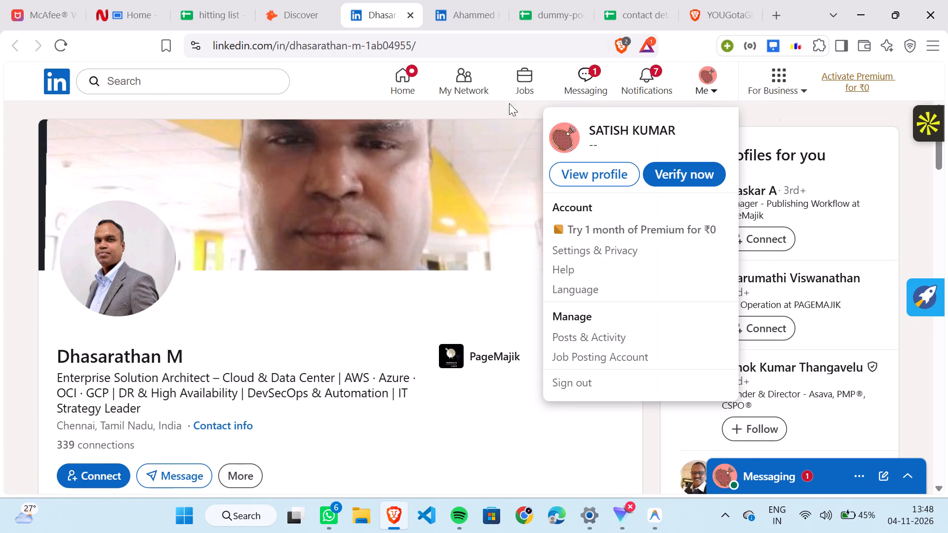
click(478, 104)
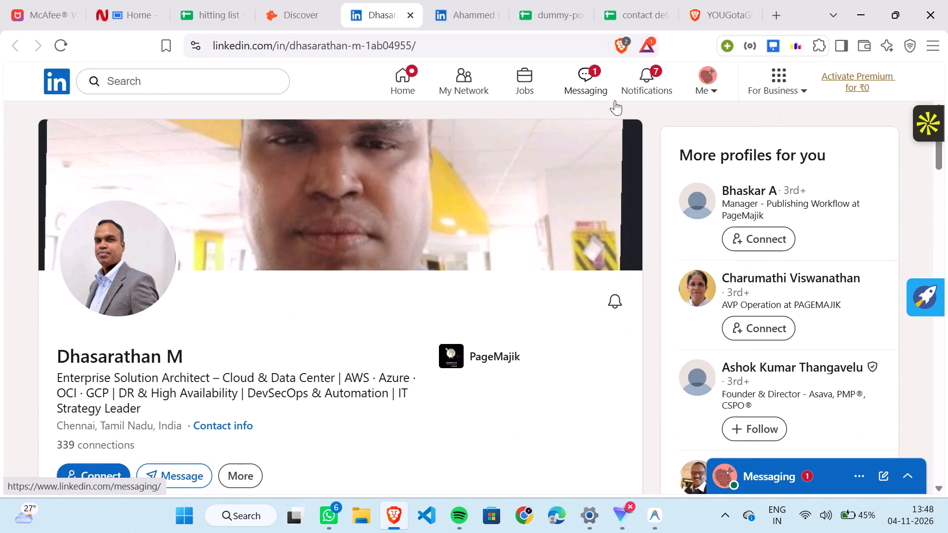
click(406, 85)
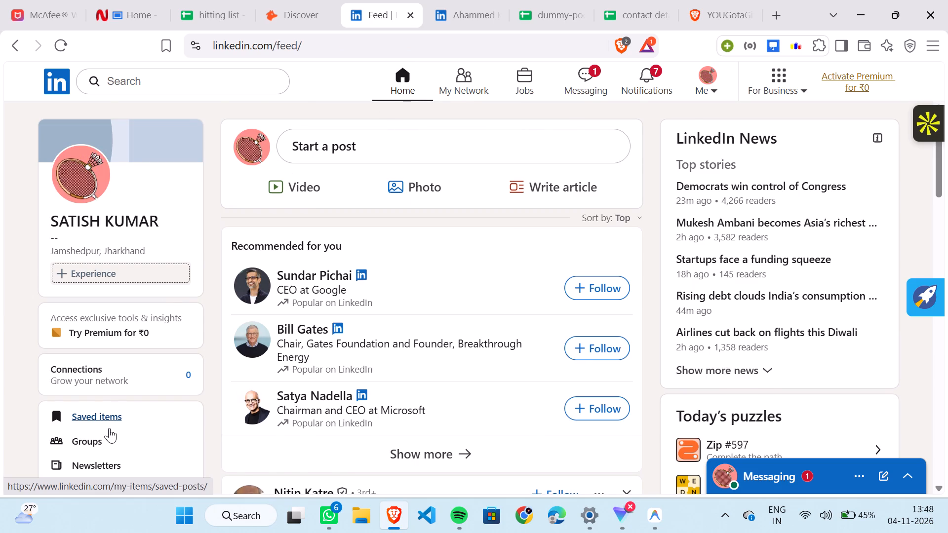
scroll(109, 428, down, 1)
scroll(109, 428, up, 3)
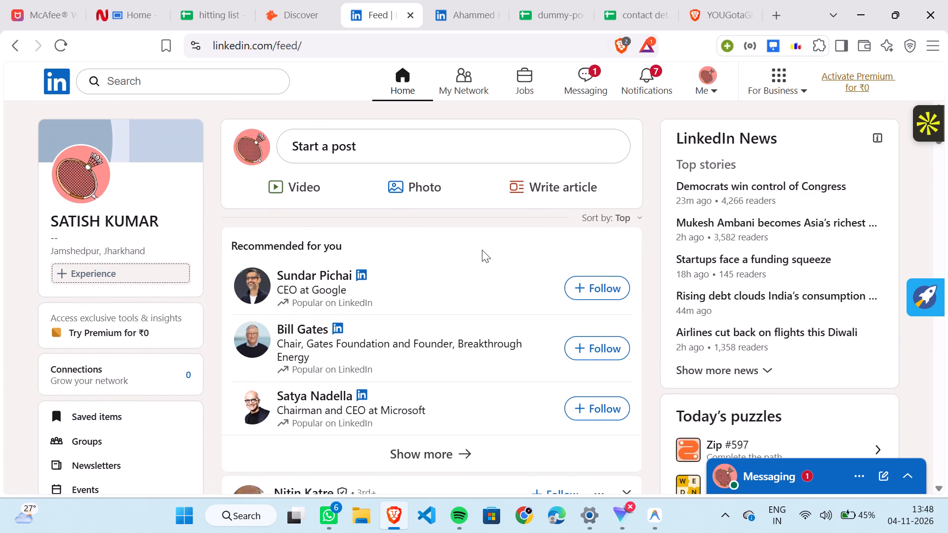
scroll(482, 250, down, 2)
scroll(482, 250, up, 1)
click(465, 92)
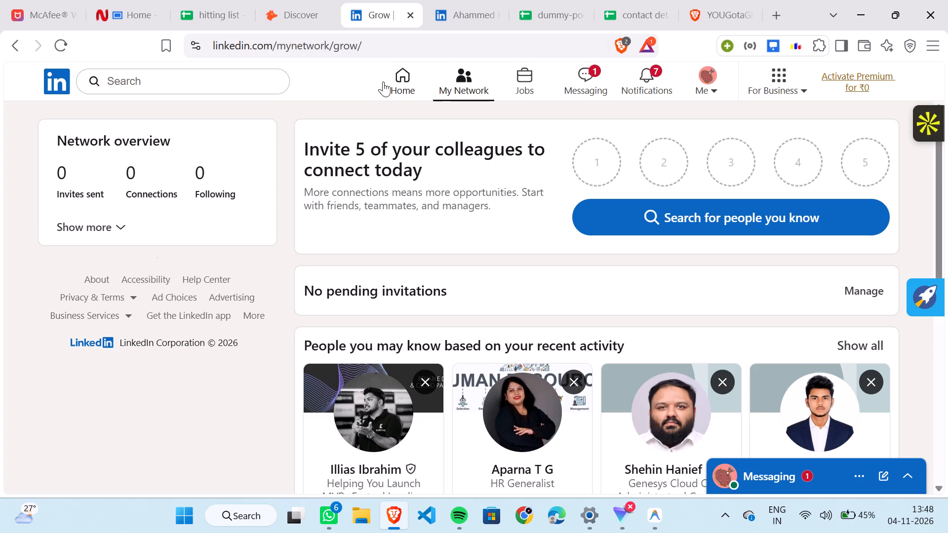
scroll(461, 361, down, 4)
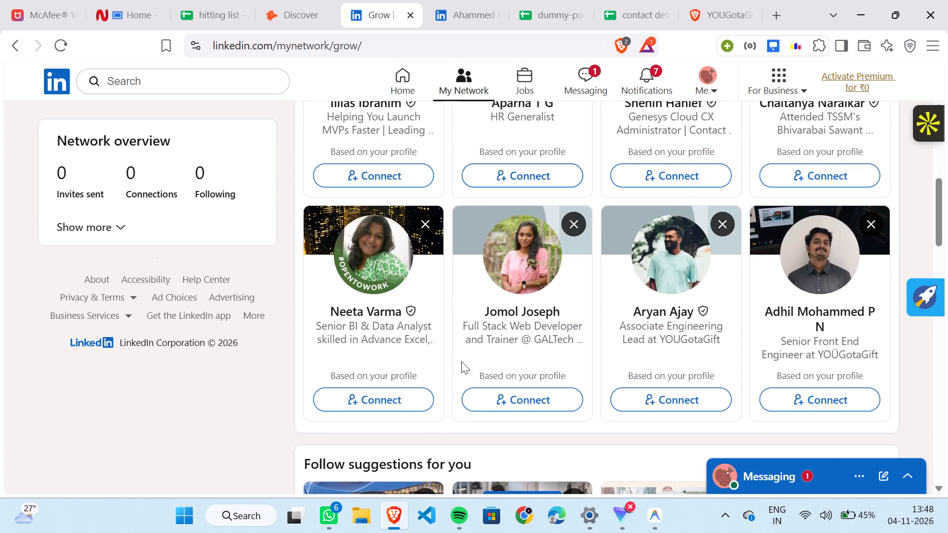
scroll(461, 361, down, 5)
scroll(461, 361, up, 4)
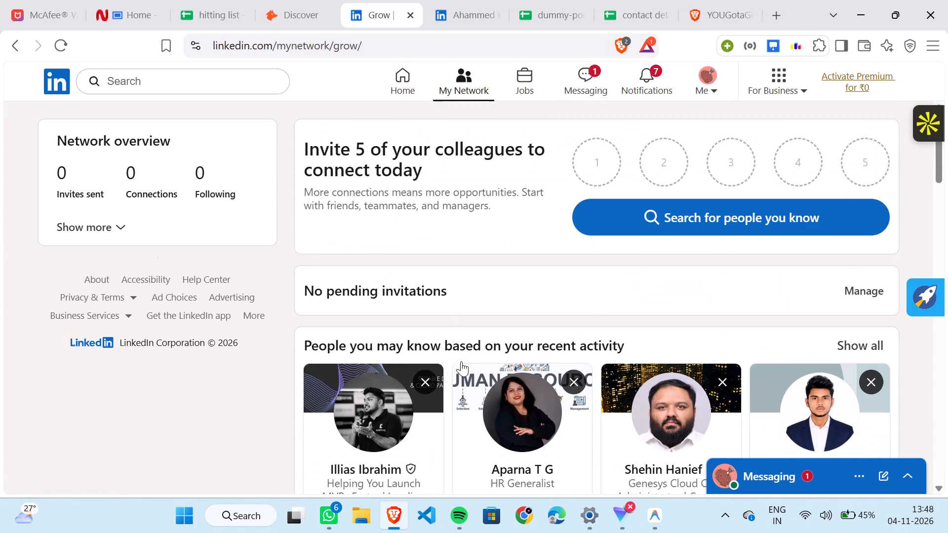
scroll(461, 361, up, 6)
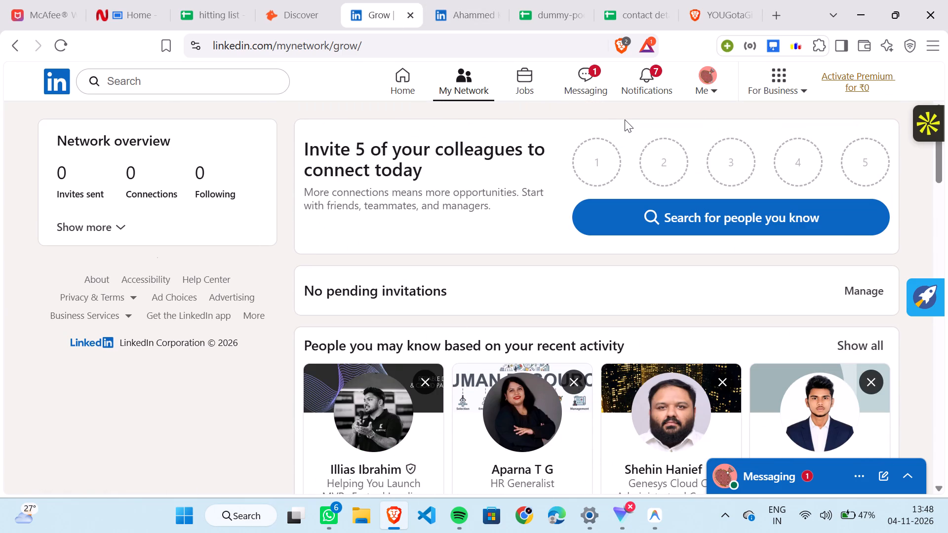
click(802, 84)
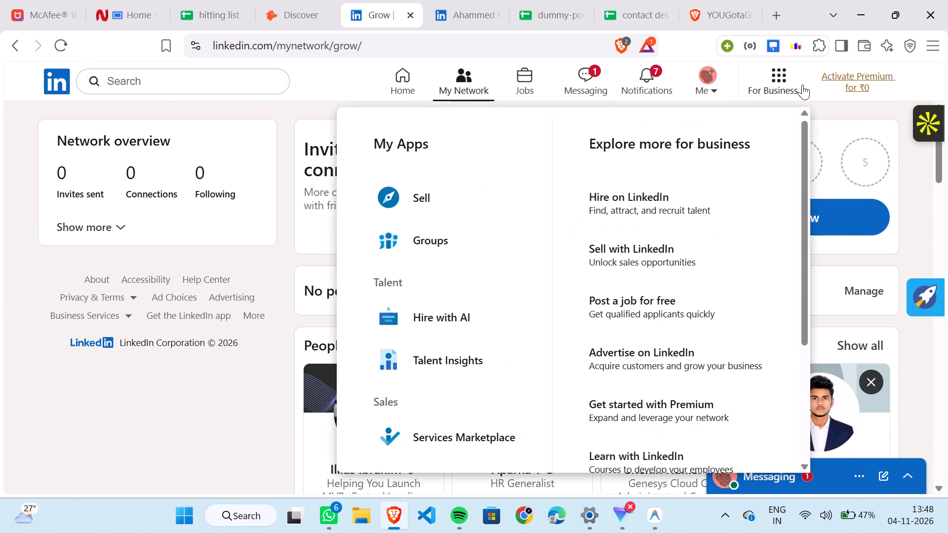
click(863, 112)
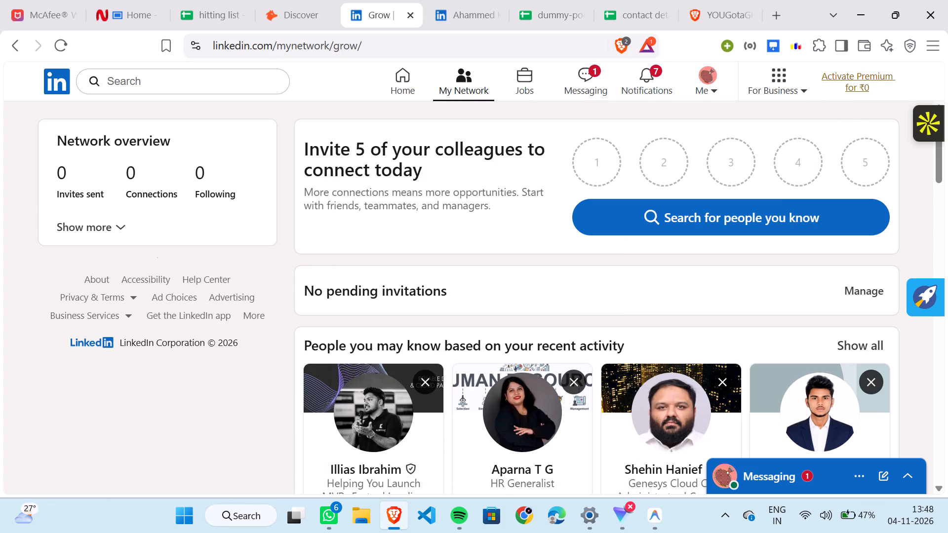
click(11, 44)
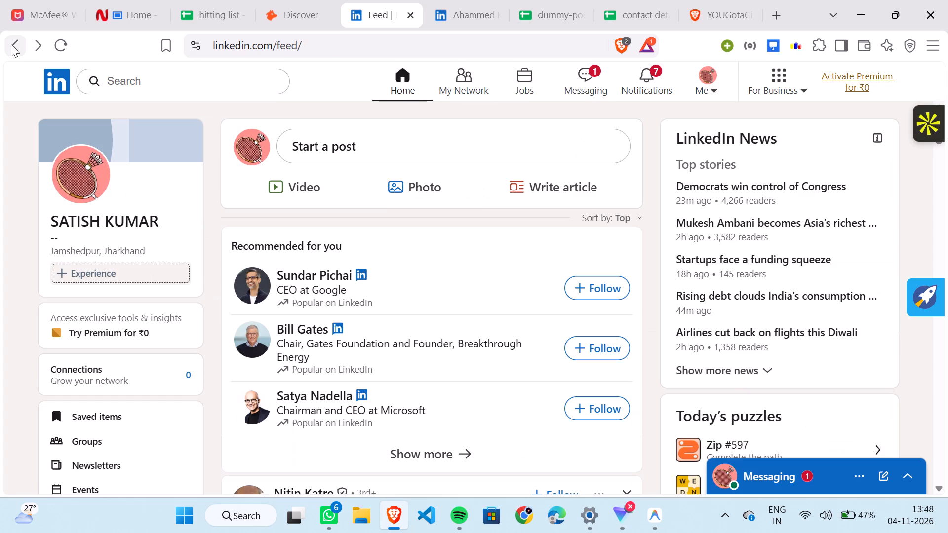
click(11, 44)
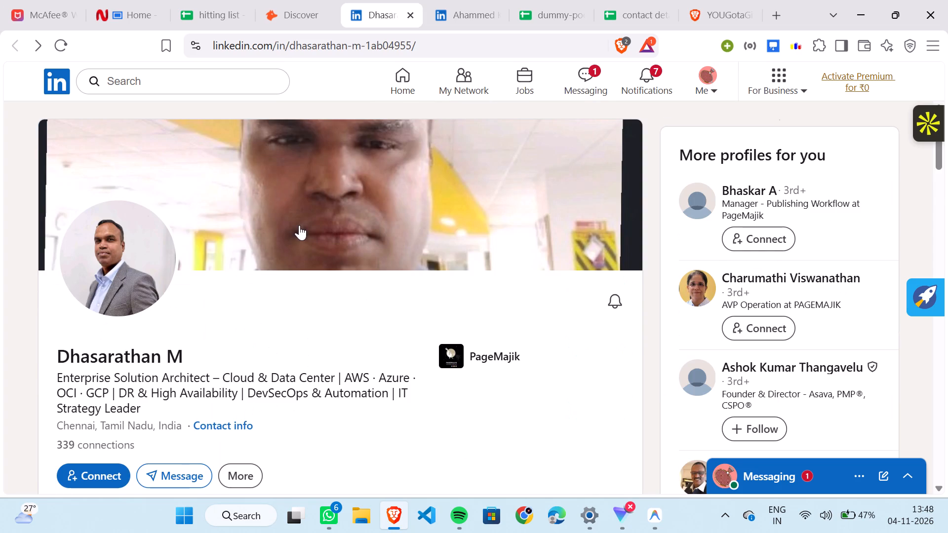
Expand the full About text on the Xerago contact's LinkedIn profile and read through it.
scroll(299, 225, down, 3)
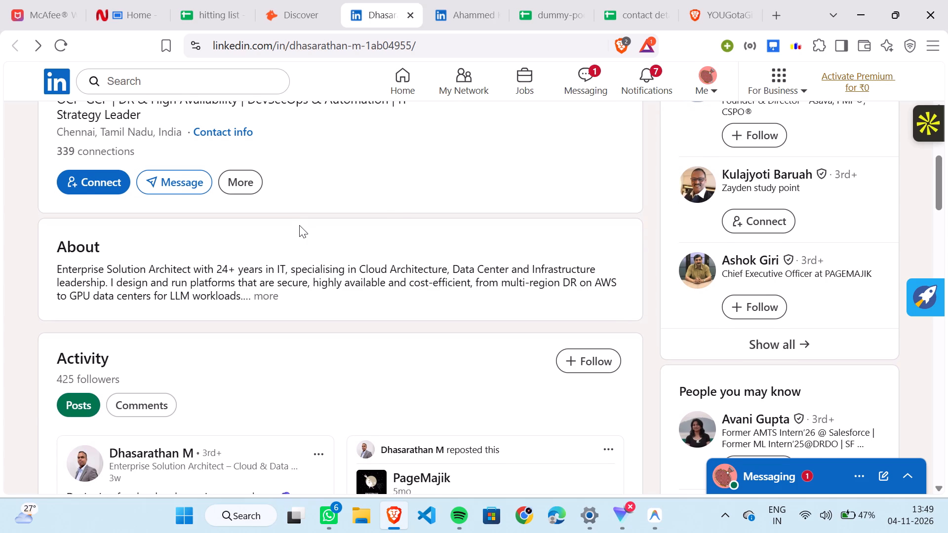
scroll(286, 129, down, 3)
scroll(279, 229, up, 1)
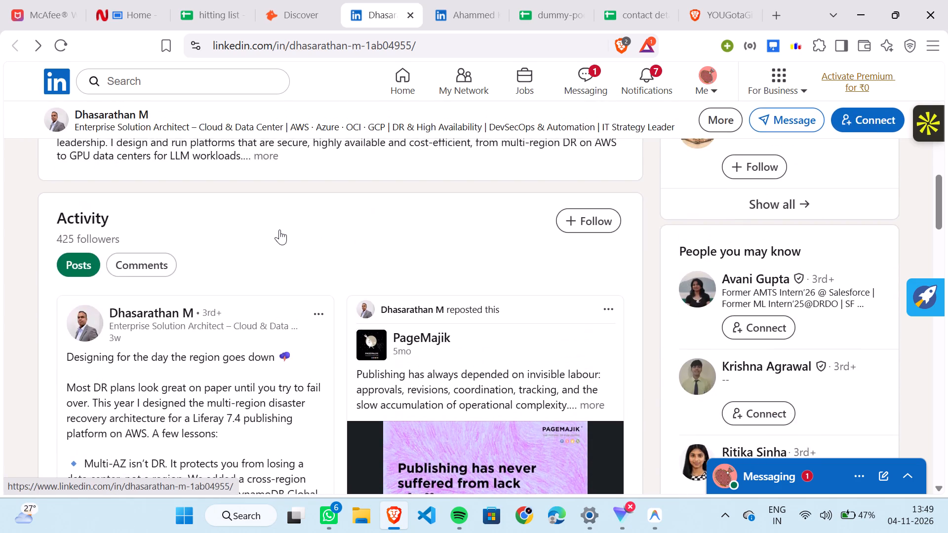
scroll(279, 229, up, 1)
click(268, 305)
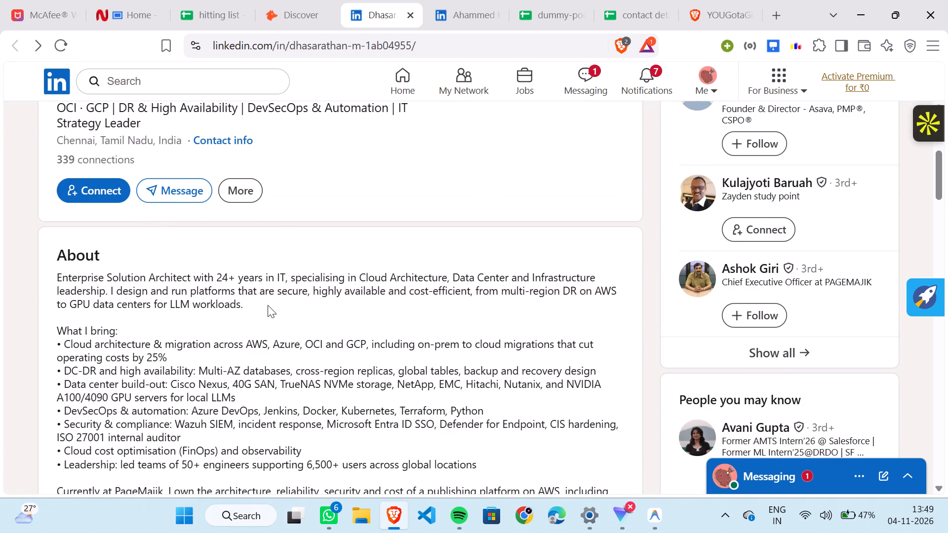
scroll(268, 305, down, 6)
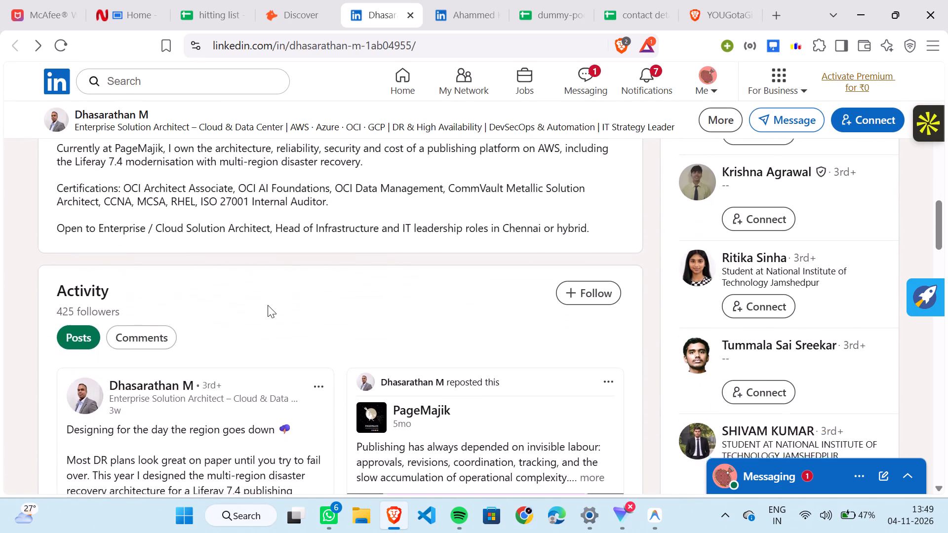
Look through the activity, education, licenses and skills sections of the Xerago contact's LinkedIn profile.
scroll(268, 305, down, 11)
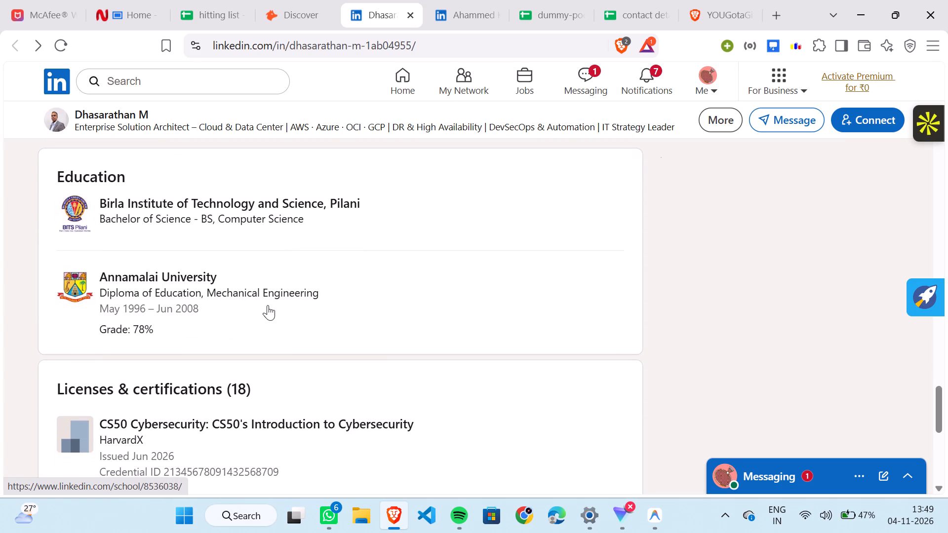
scroll(268, 305, down, 2)
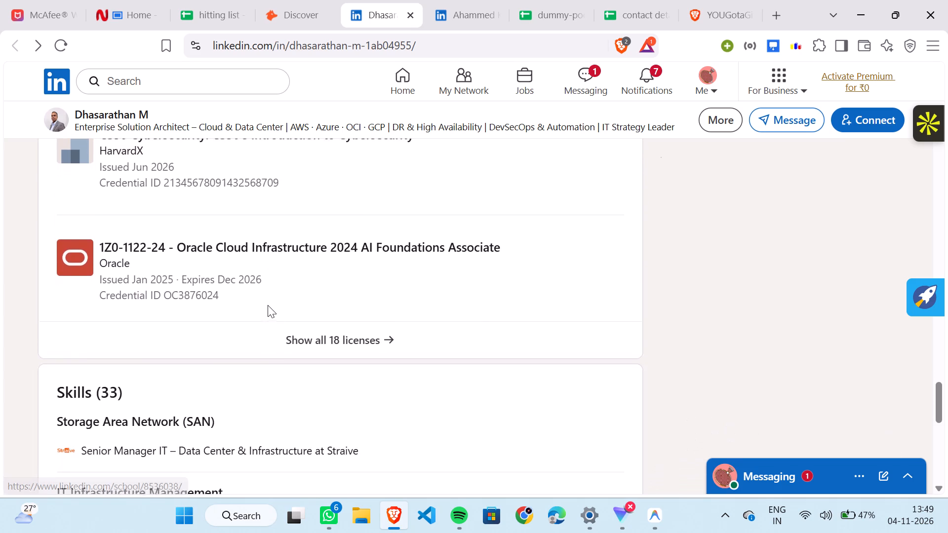
scroll(268, 305, up, 1)
scroll(268, 305, down, 2)
scroll(268, 305, up, 3)
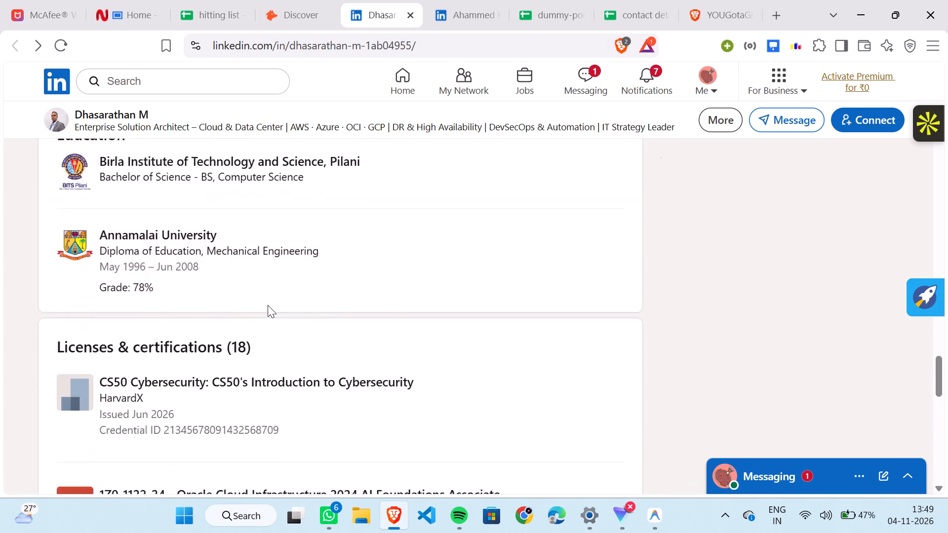
scroll(268, 305, up, 4)
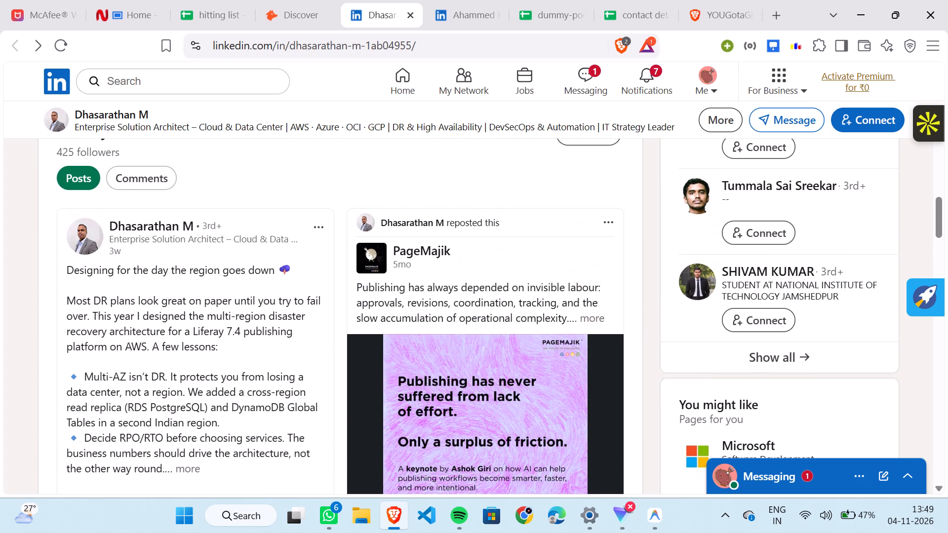
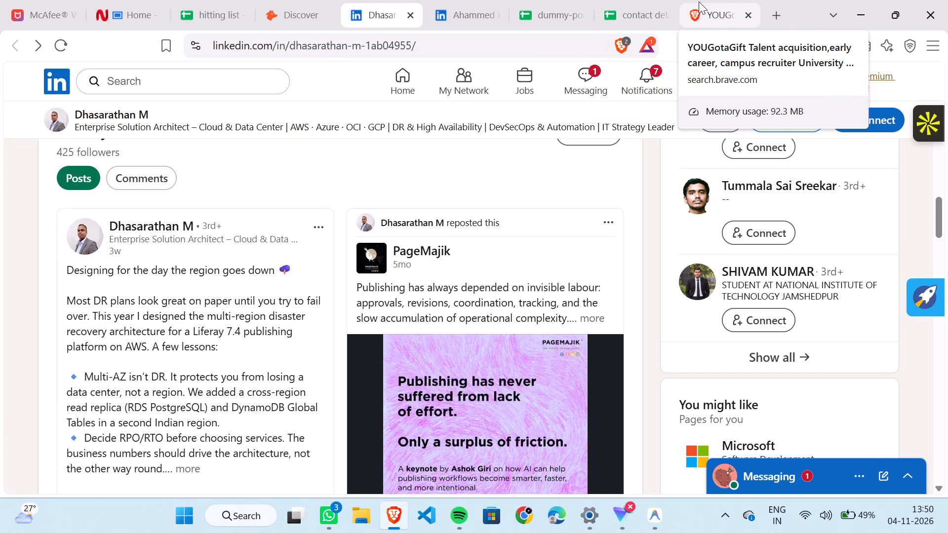
Review the company, contact name, email and phone columns around rows 840 and 841 in the "contact detail" sheet.
click(652, 6)
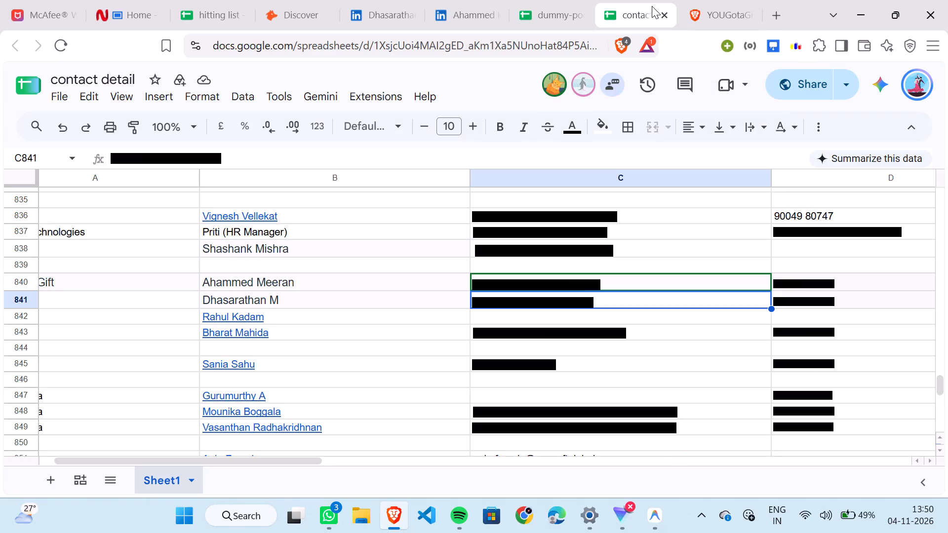
scroll(461, 261, right, 3)
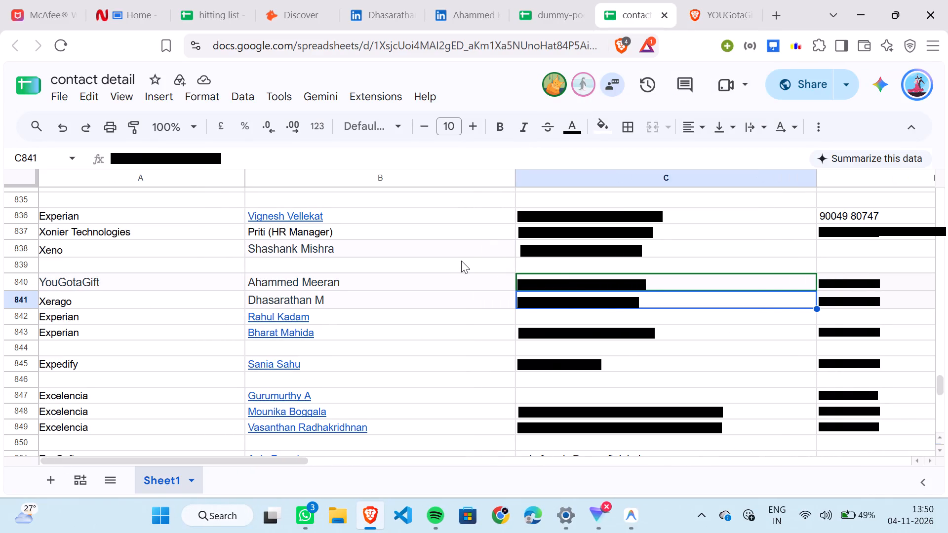
scroll(461, 261, right, 1)
scroll(461, 261, left, 2)
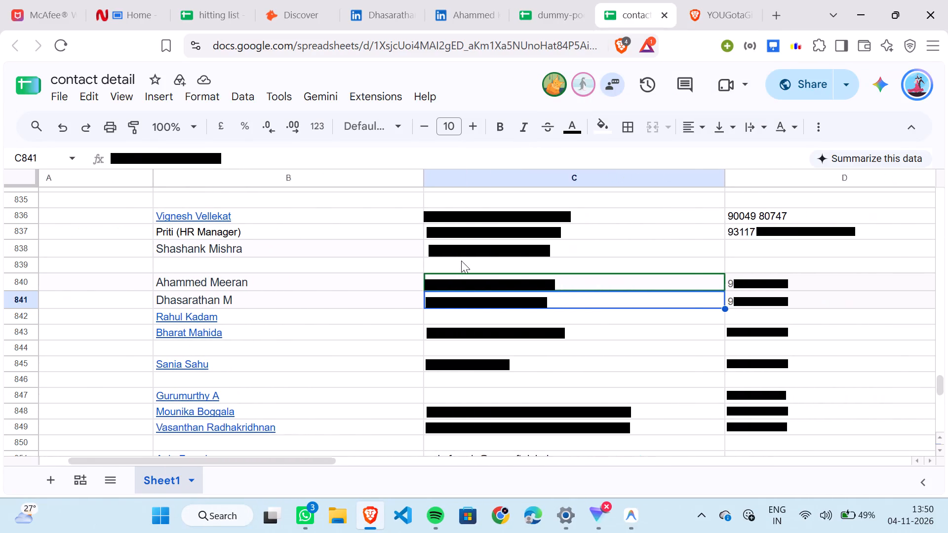
scroll(461, 261, left, 1)
scroll(461, 261, right, 1)
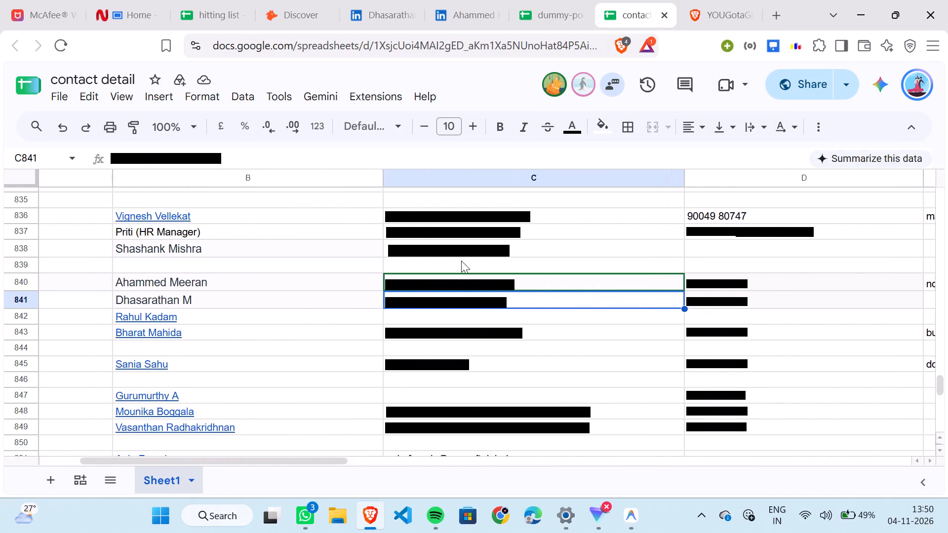
scroll(461, 261, right, 2)
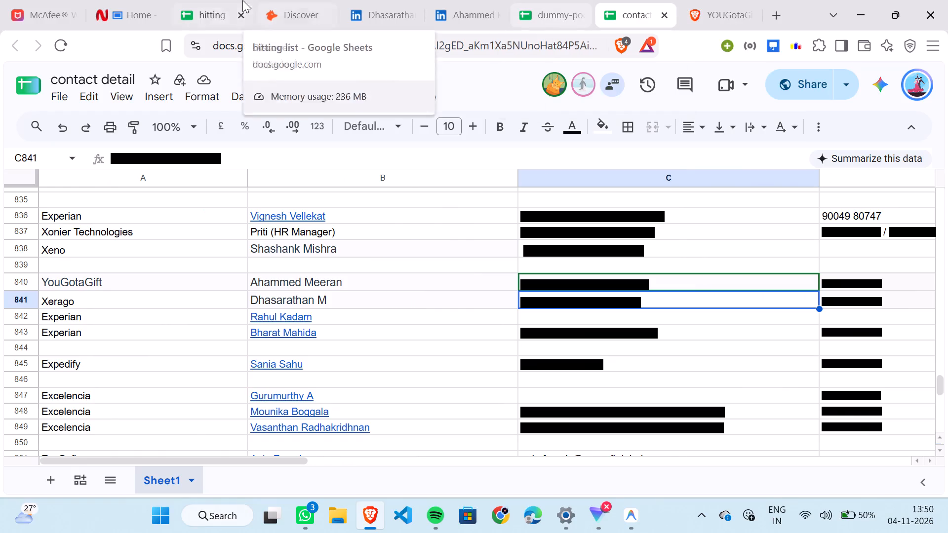
Look over the Y and Z companies in "hitting list" and check them against the company columns of "dummy-poc sheet".
click(210, 4)
scroll(448, 287, left, 3)
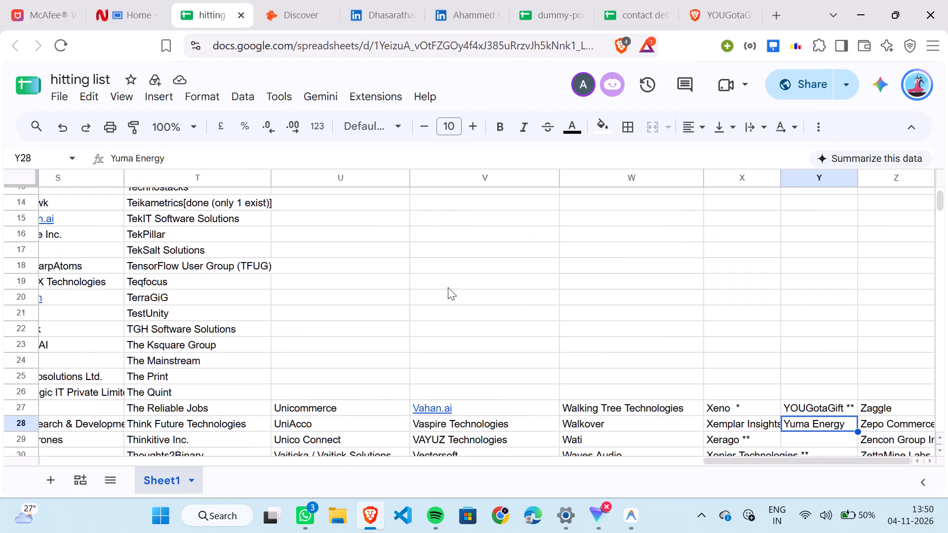
scroll(448, 287, down, 1)
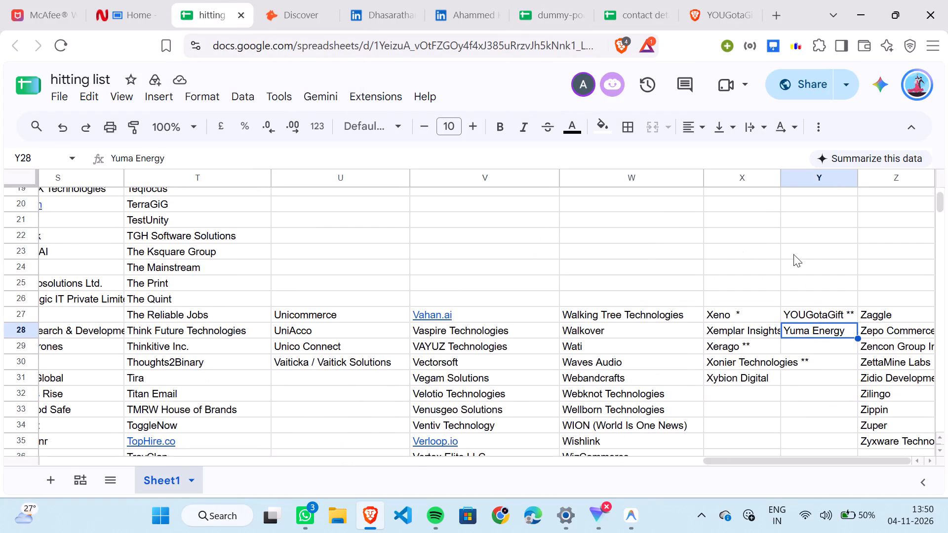
click(533, 10)
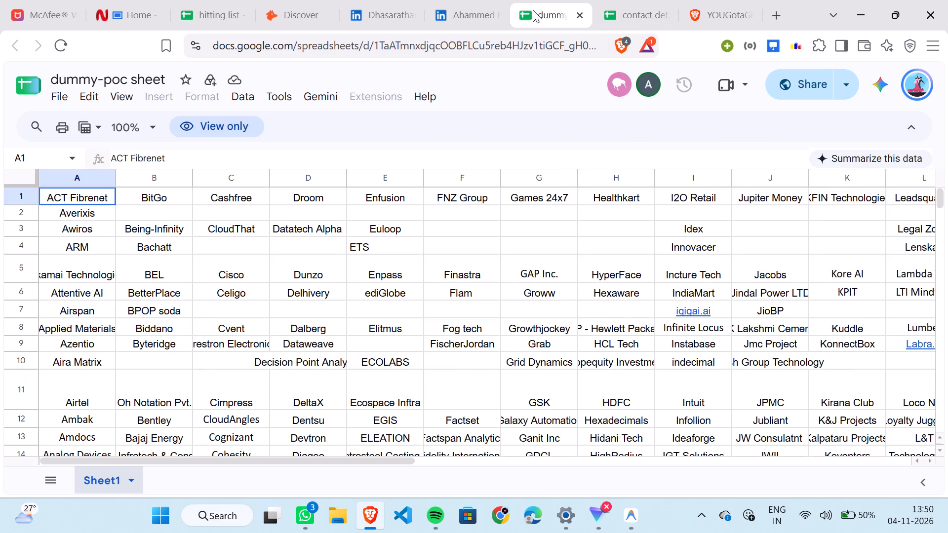
scroll(742, 309, left, 4)
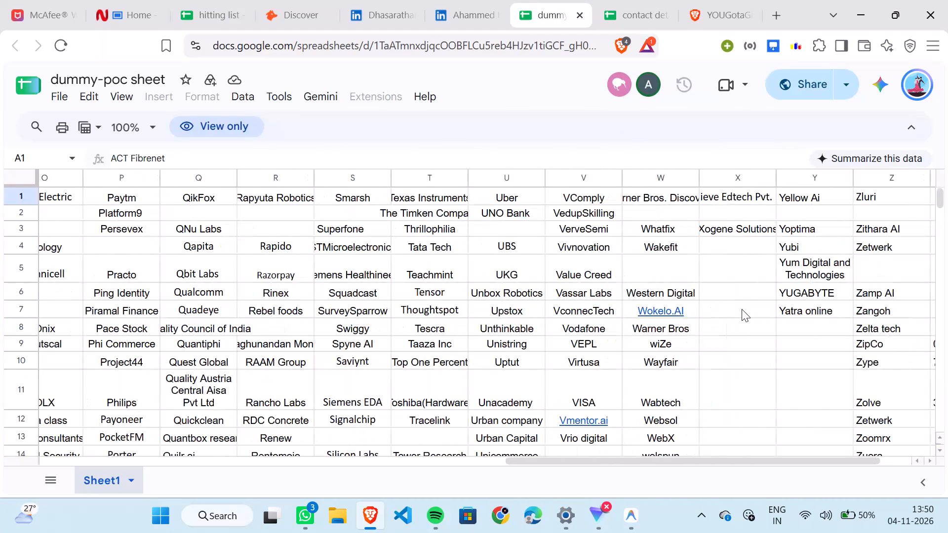
scroll(742, 309, down, 3)
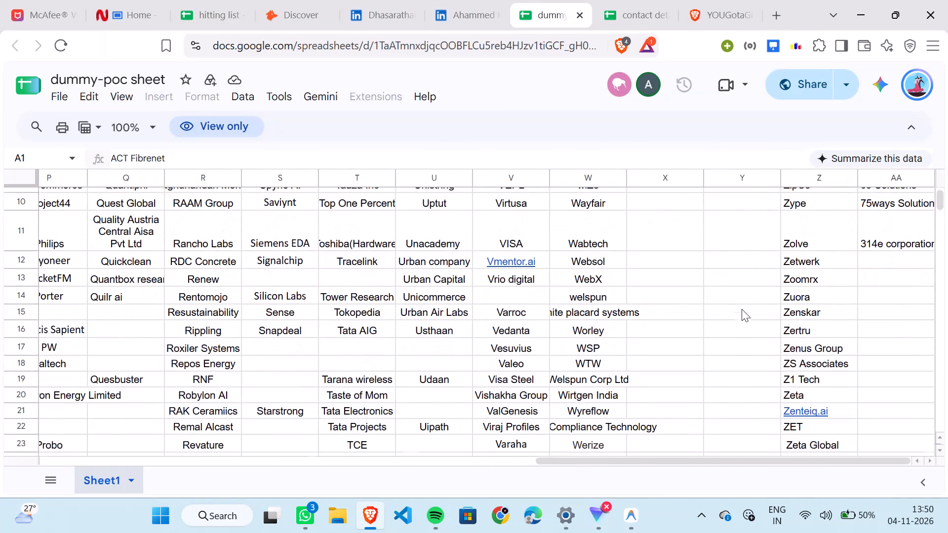
scroll(742, 309, down, 2)
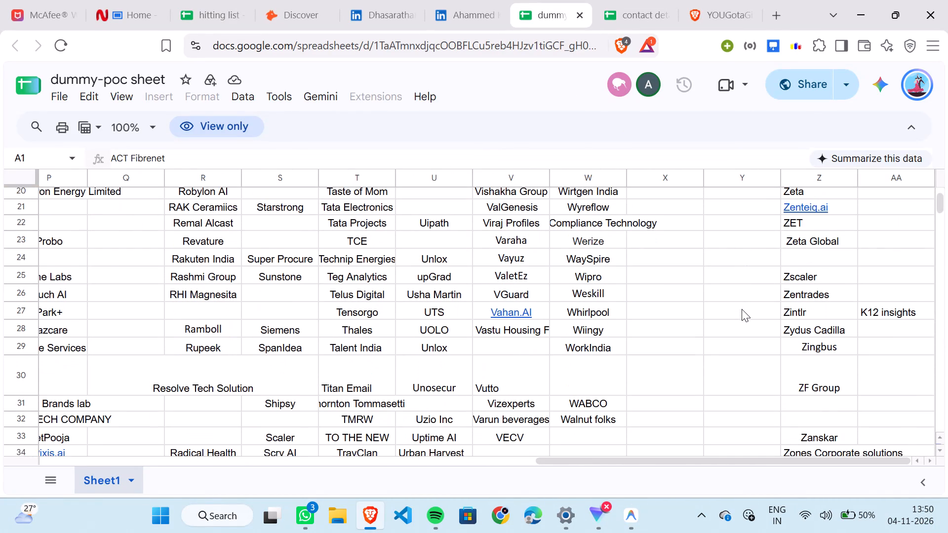
scroll(742, 309, down, 6)
scroll(742, 309, up, 11)
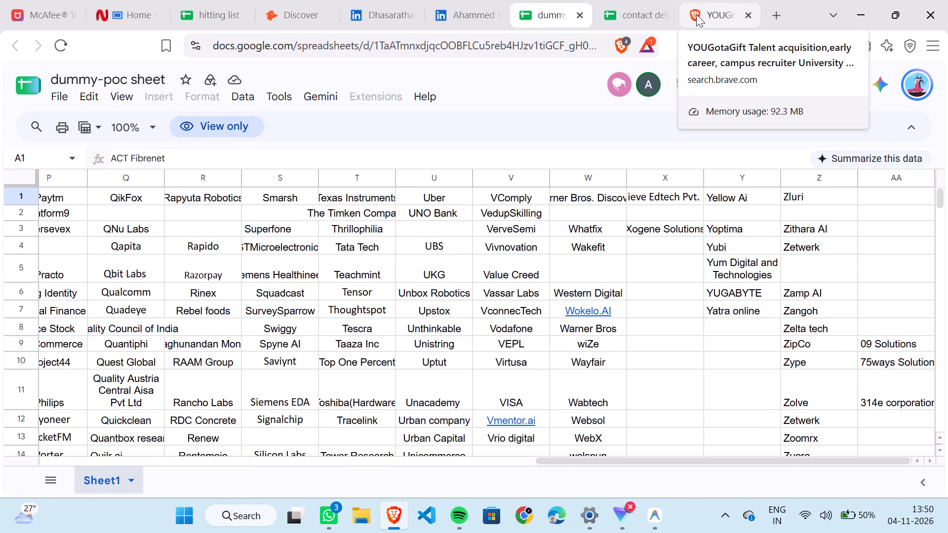
Search the web in a new tab for "zaggle hr ,talent acquisition" and complete the bot verification.
click(772, 16)
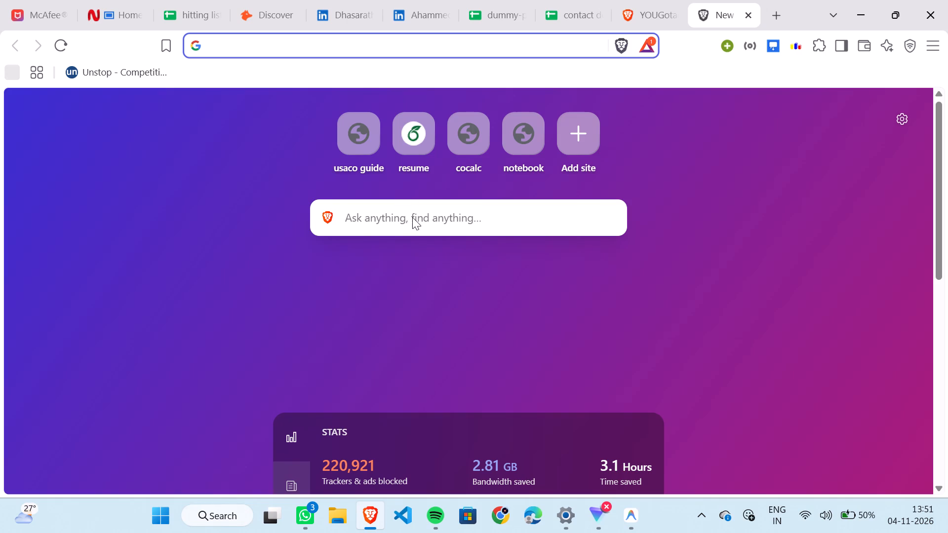
click(412, 217)
text(zaggle)
key(space)
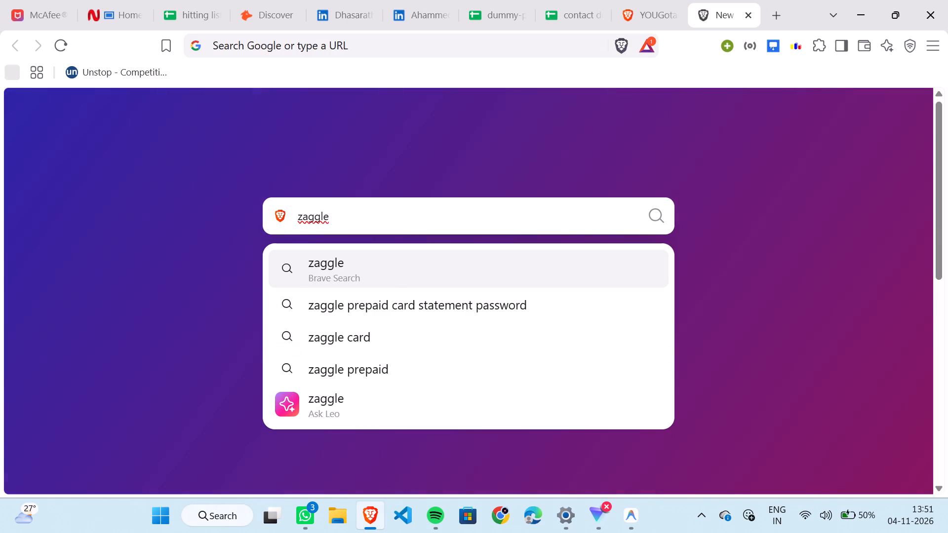
text(hr)
key(space)
text(,talen)
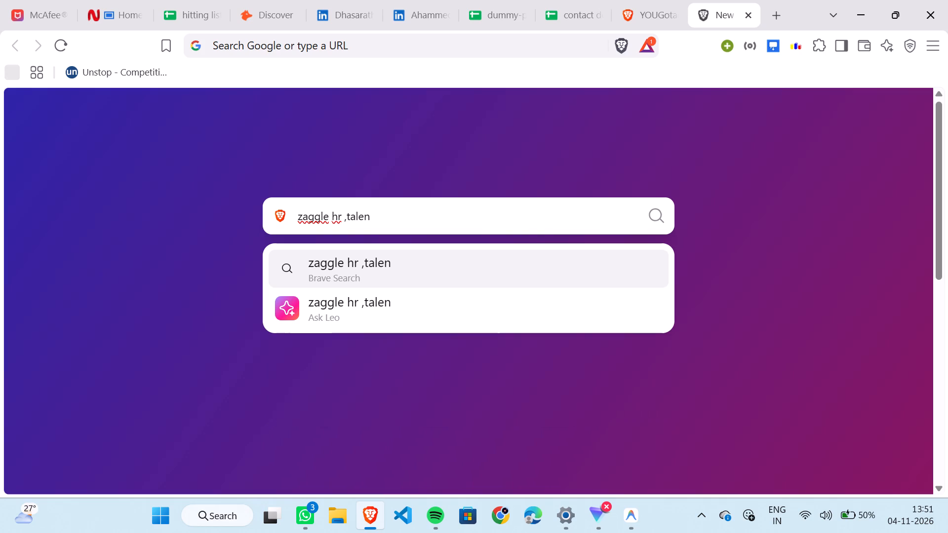
text(t acquisition)
key(Return)
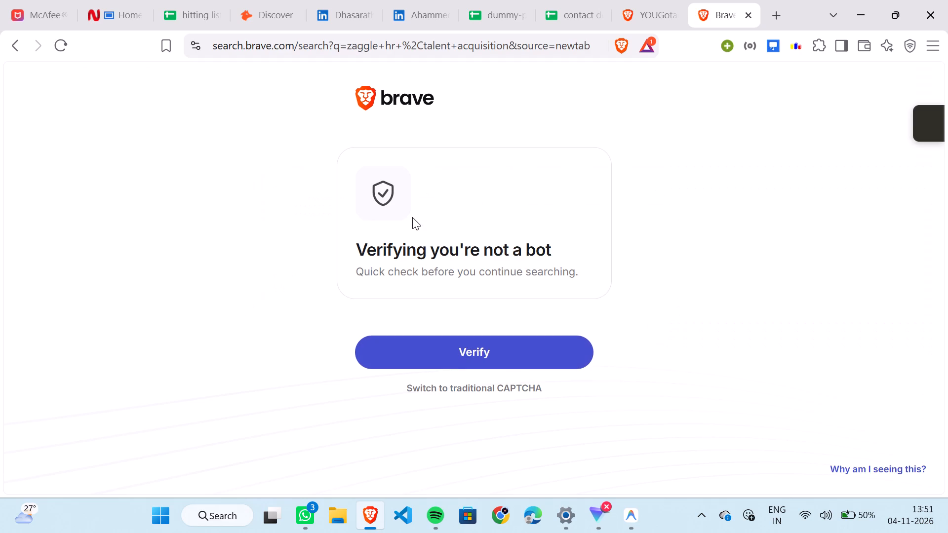
click(455, 364)
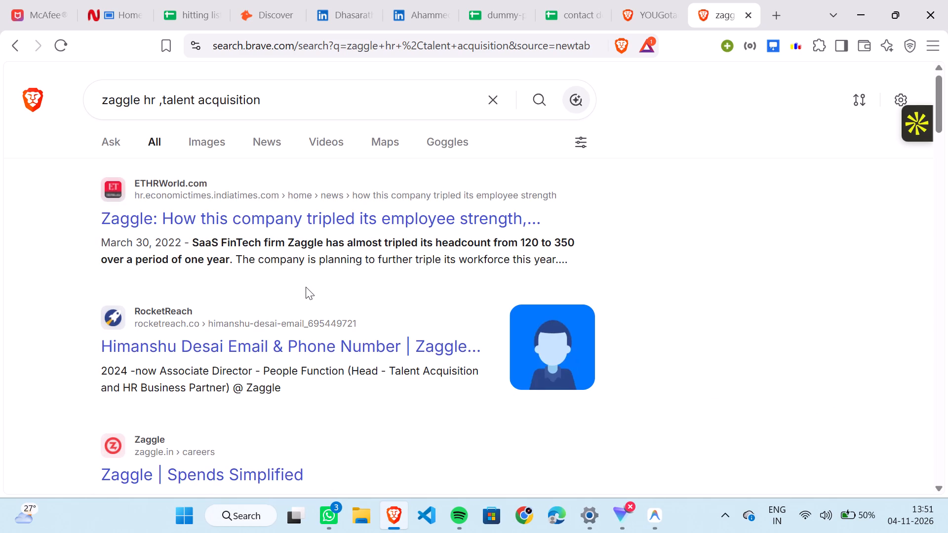
Open the RocketReach result for Zaggle's talent acquisition head, review the work history and reveal the contact info.
click(228, 343)
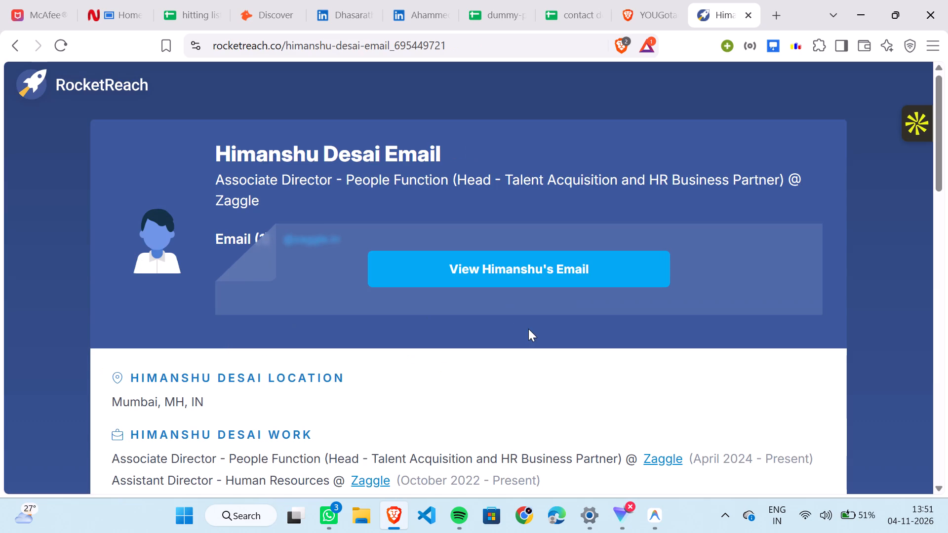
scroll(513, 284, down, 3)
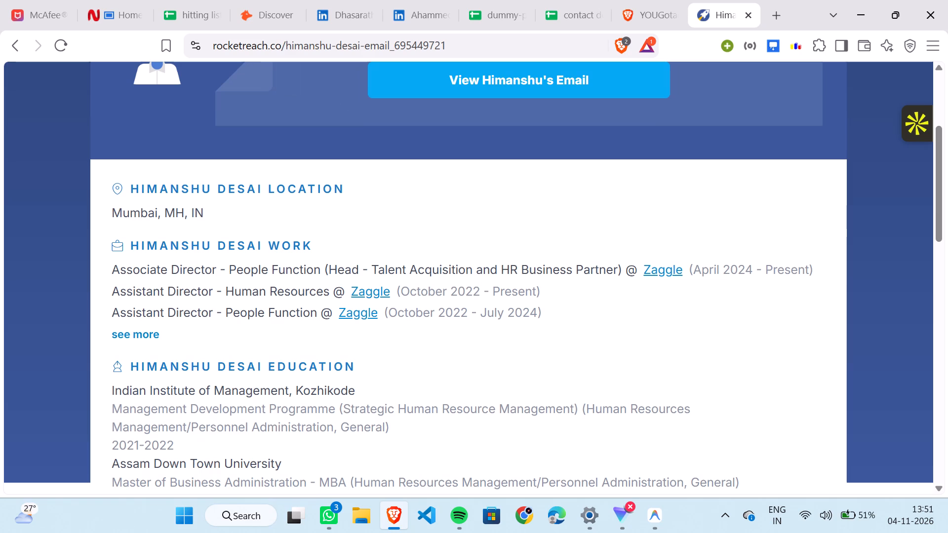
scroll(513, 284, up, 2)
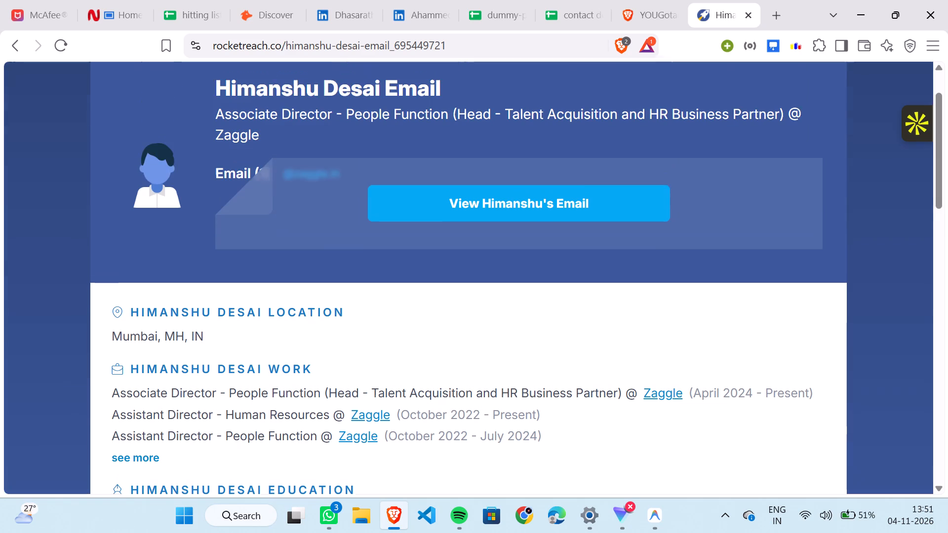
click(495, 232)
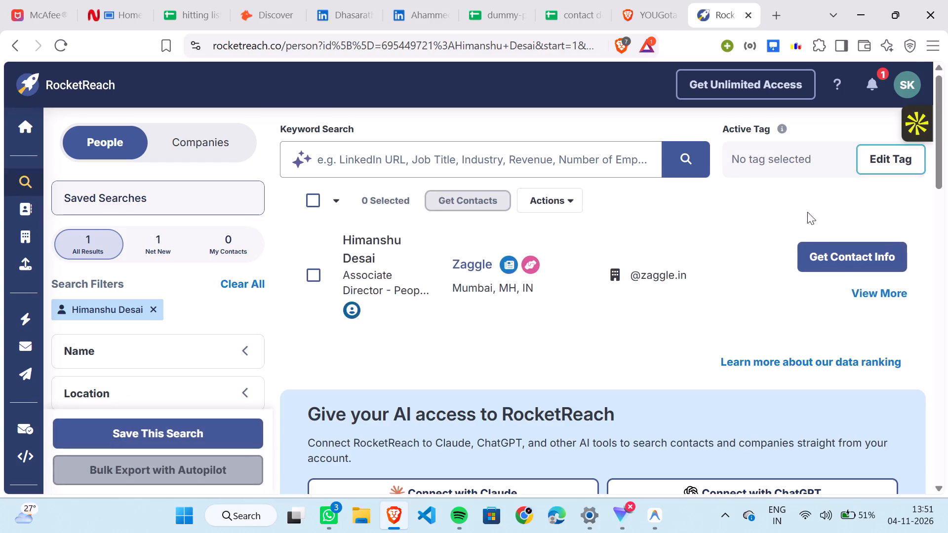
click(841, 248)
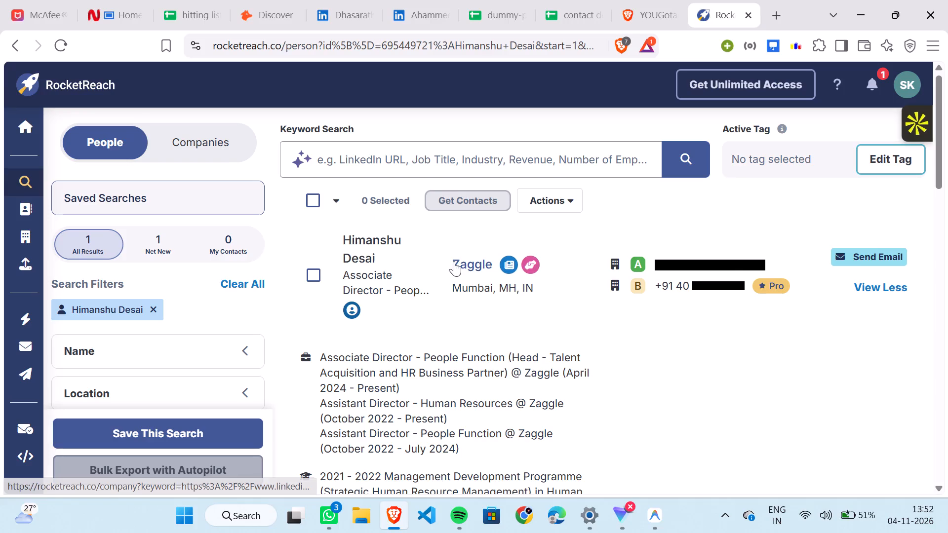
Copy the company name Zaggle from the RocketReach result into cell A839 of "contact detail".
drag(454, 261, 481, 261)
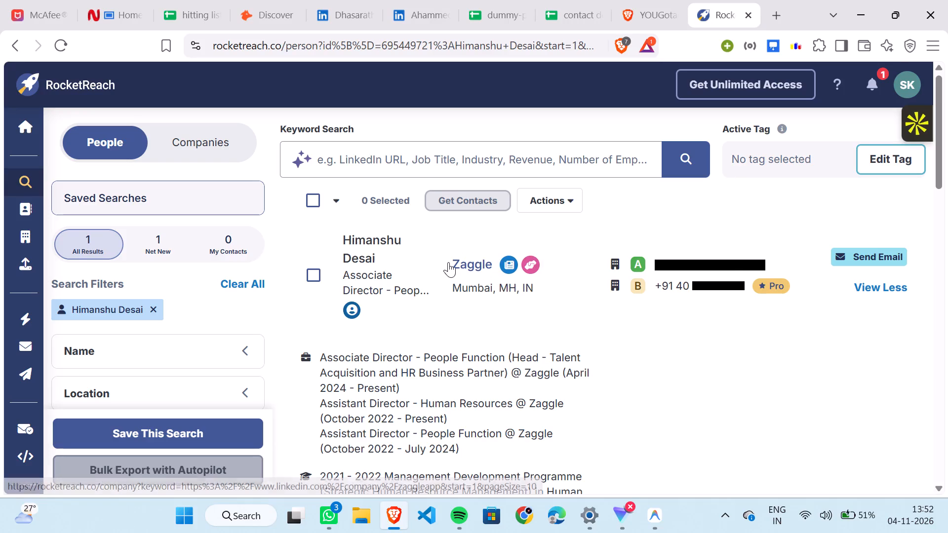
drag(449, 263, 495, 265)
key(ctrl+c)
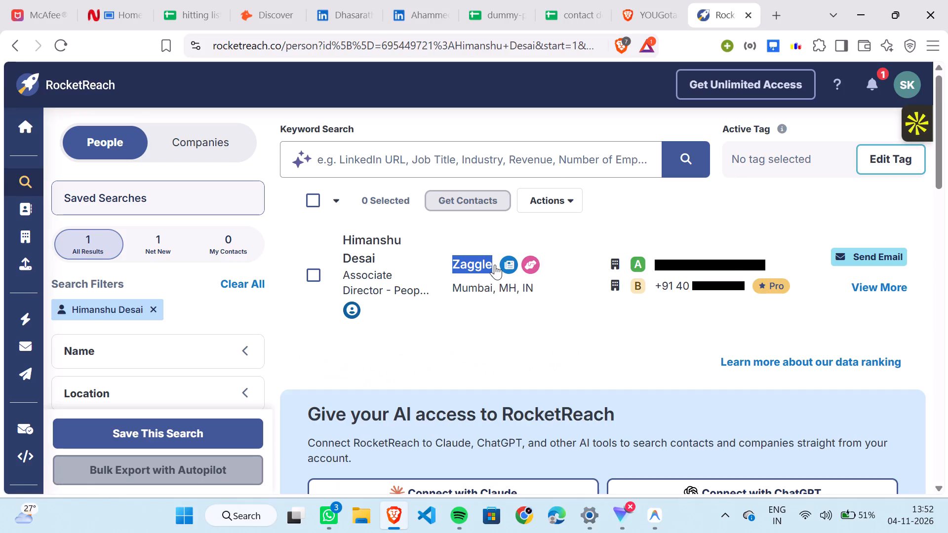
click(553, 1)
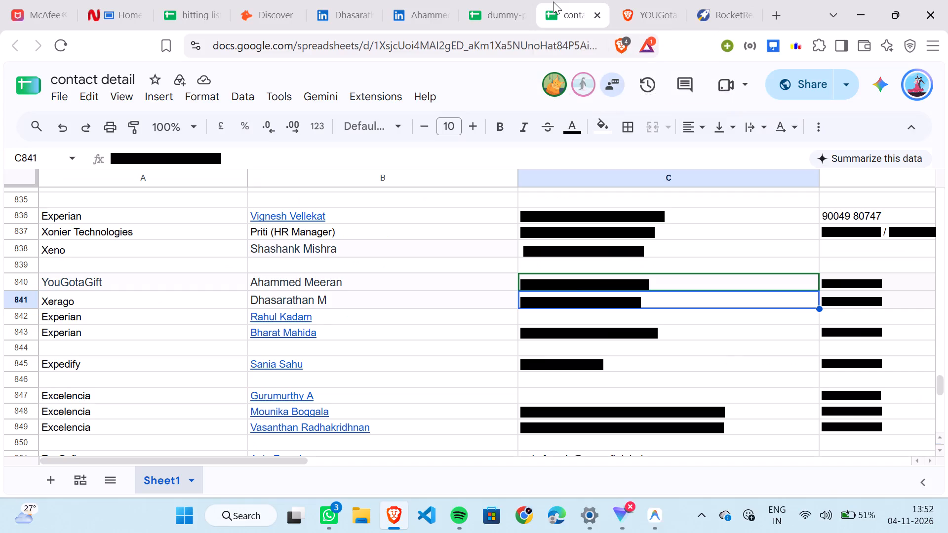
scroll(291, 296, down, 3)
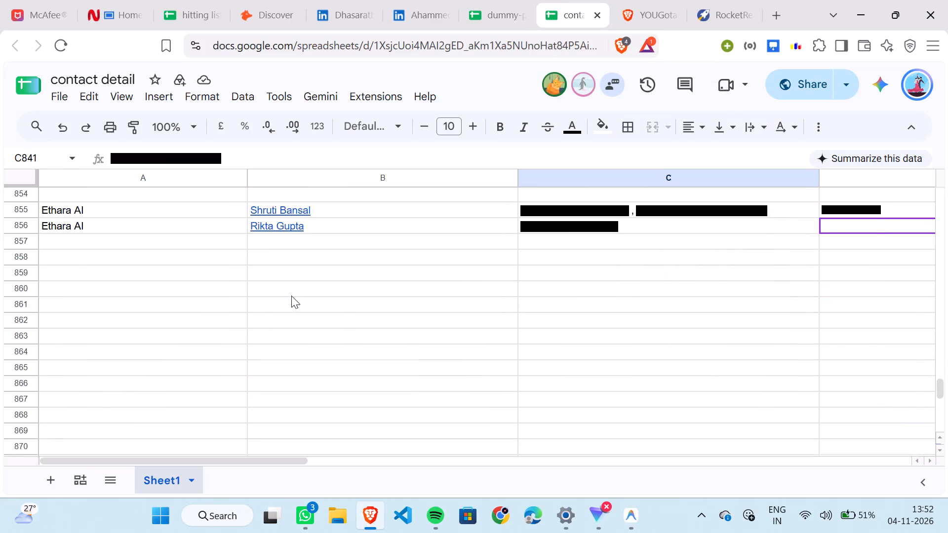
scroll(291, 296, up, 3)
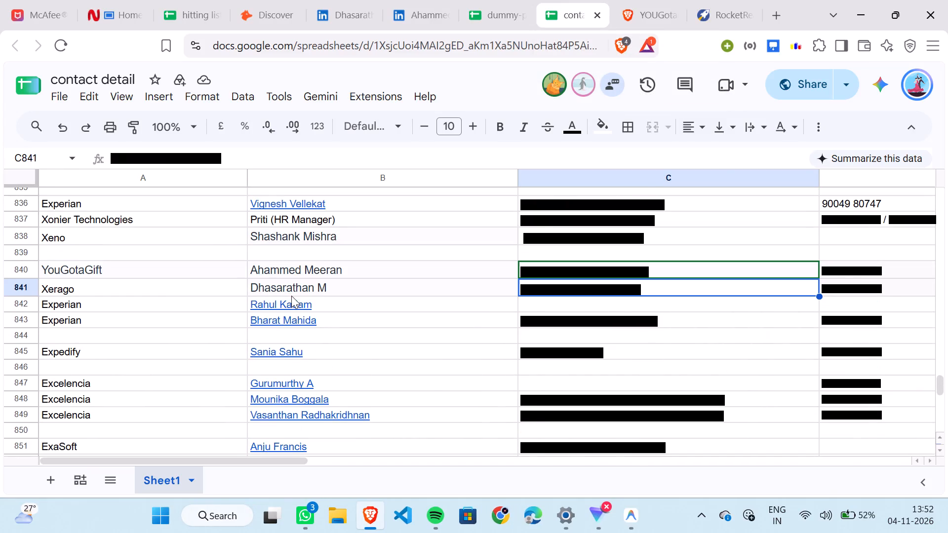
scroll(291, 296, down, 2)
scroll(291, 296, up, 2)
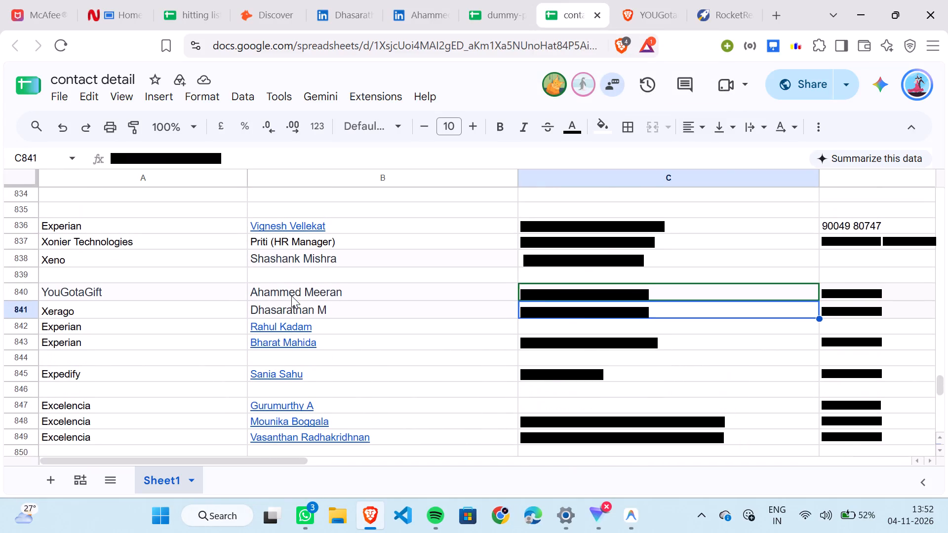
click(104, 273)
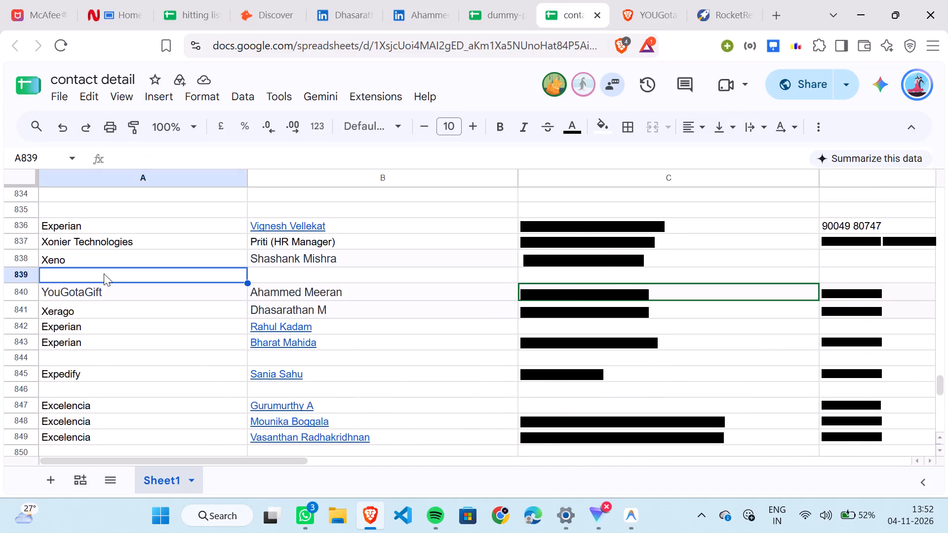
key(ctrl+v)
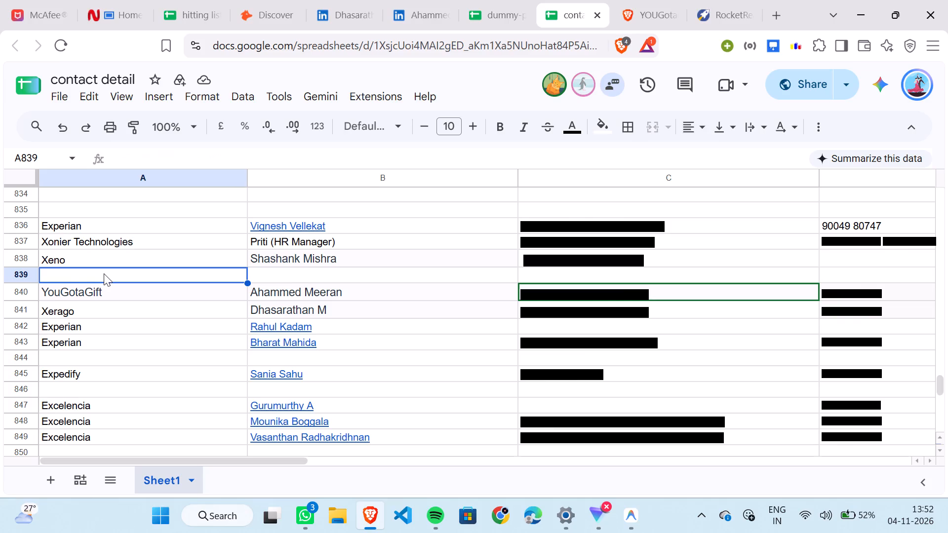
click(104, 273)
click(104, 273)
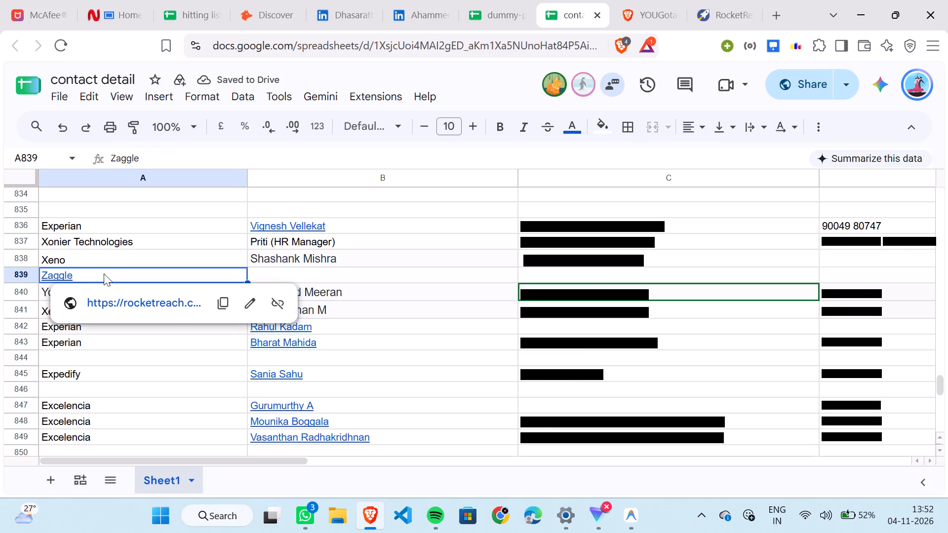
Replace the linked company name in cell A839 with plain text "Zaggle".
double_click(78, 273)
click(78, 273)
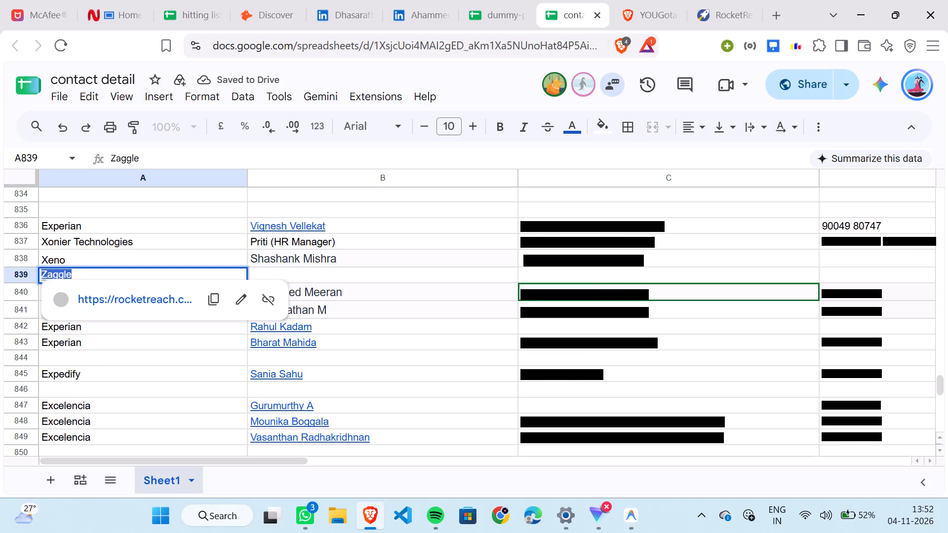
key(BackSpace)
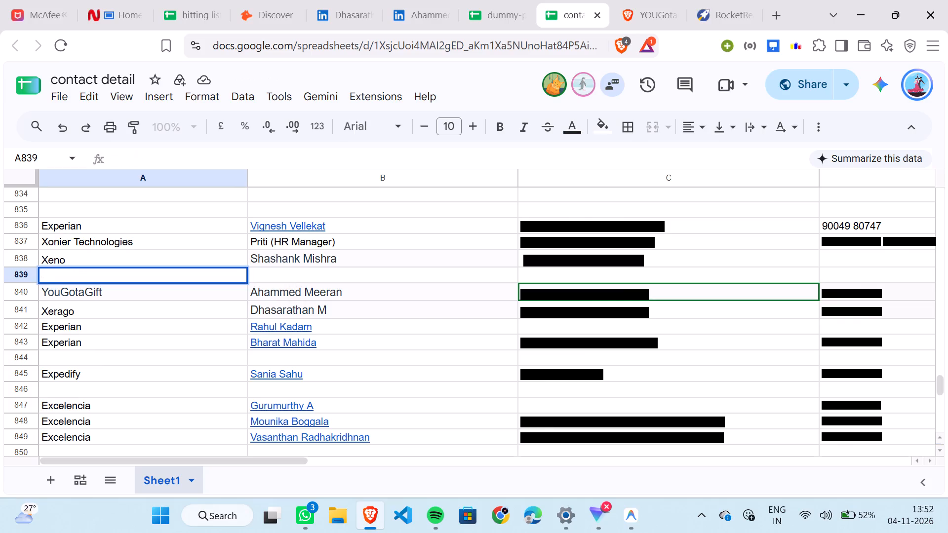
text(Zaggle)
key(Return)
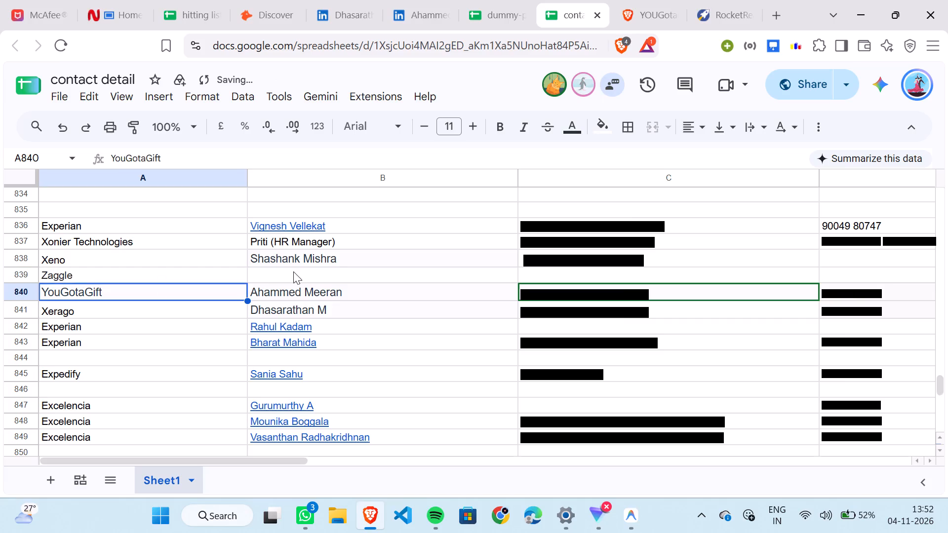
Copy the Zaggle talent acquisition head's name from the RocketReach result into cell B839 of "contact detail".
click(293, 271)
click(708, 10)
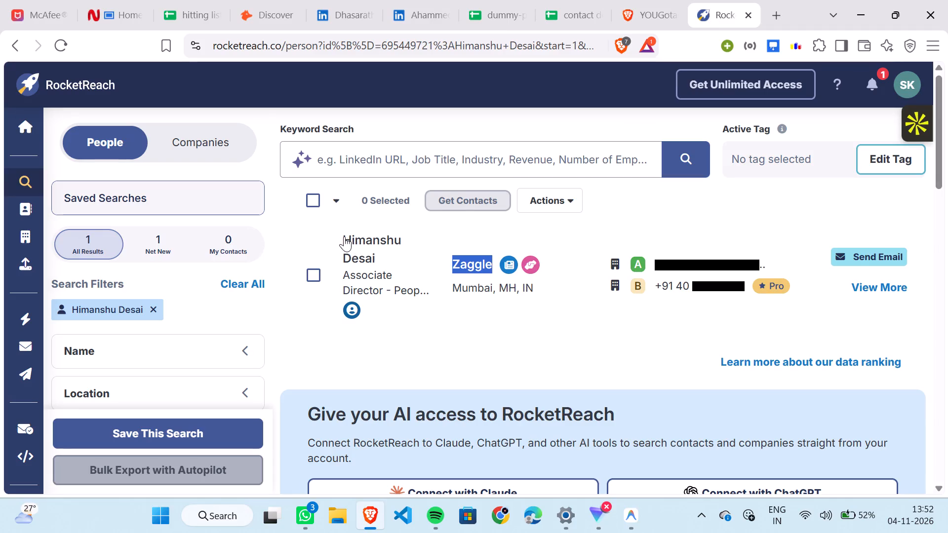
drag(344, 236, 380, 256)
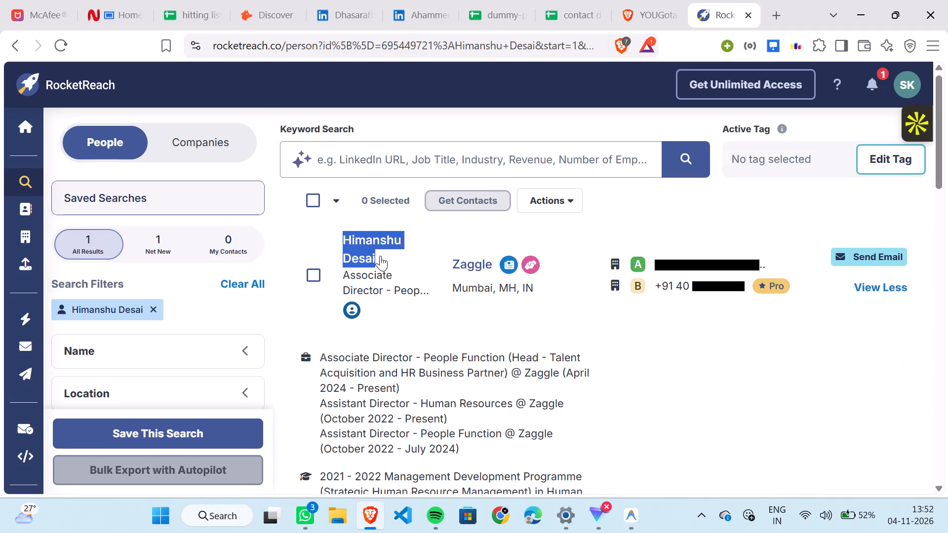
key(ctrl+c)
click(552, 8)
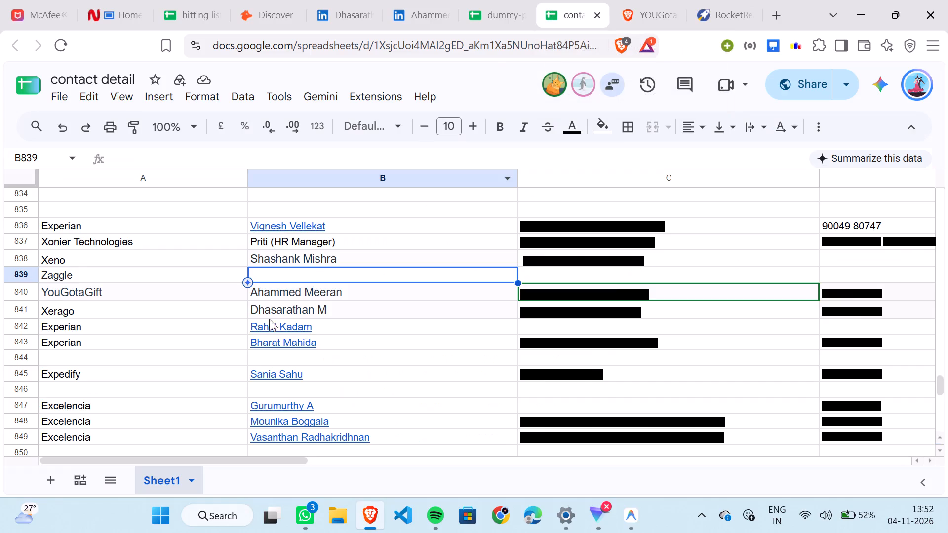
click(301, 281)
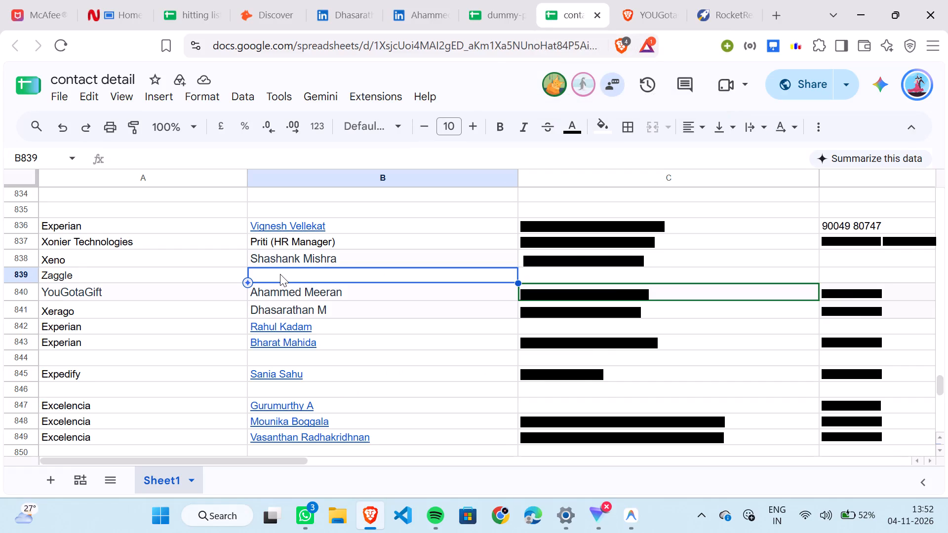
click(280, 274)
key(ctrl+v)
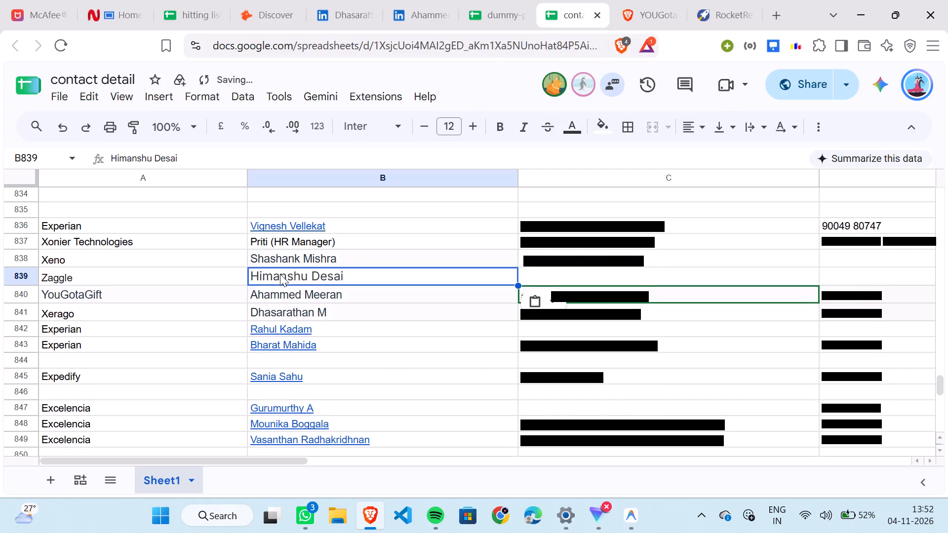
key(Return)
Copy the Zaggle contact's email address from the RocketReach result into cell C839 of "contact detail".
click(591, 272)
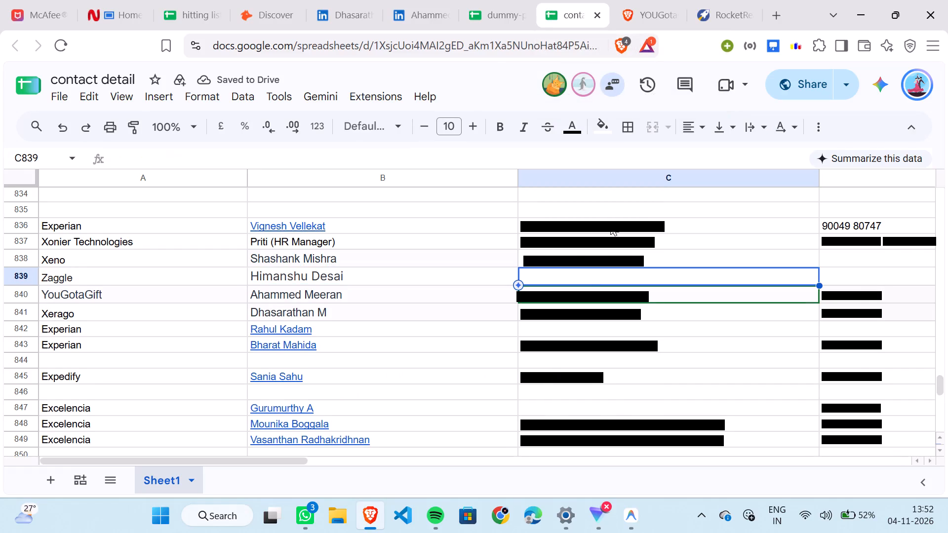
click(702, 7)
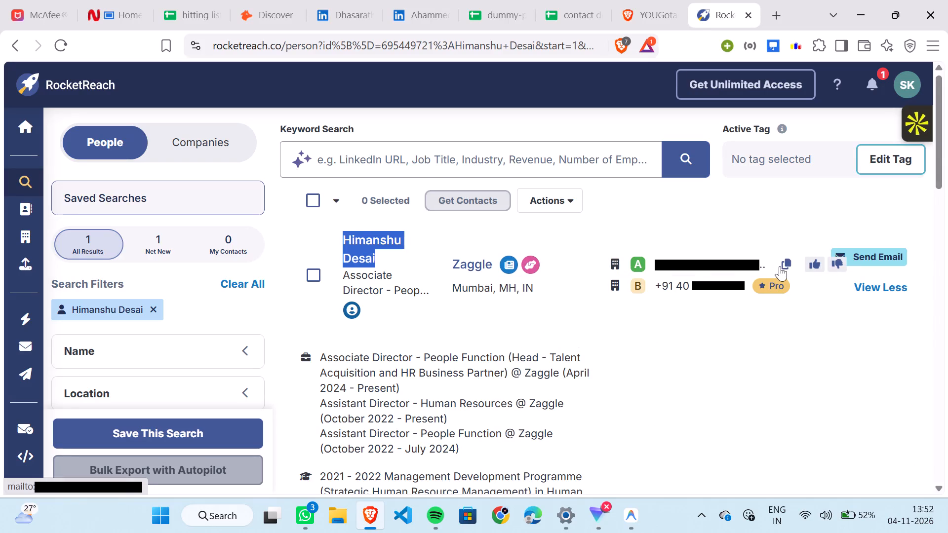
click(782, 266)
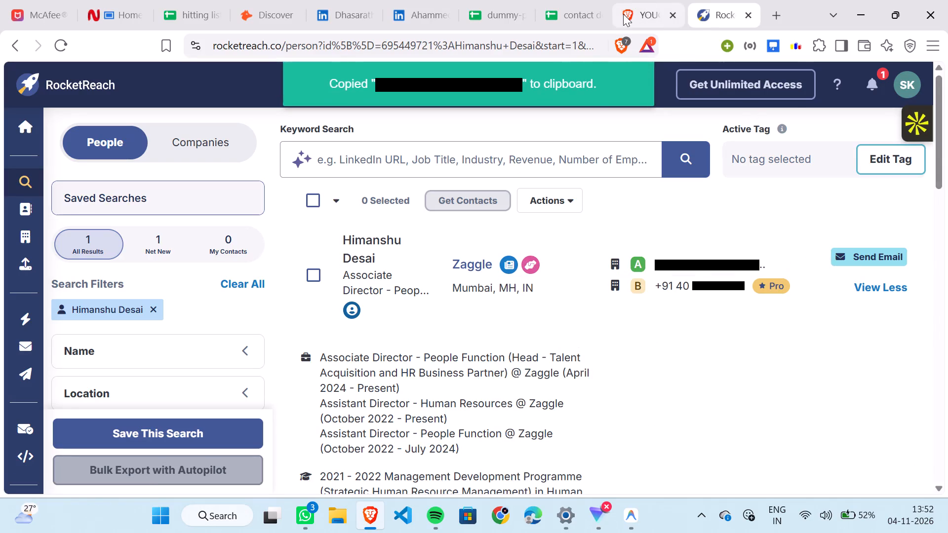
click(564, 16)
click(538, 275)
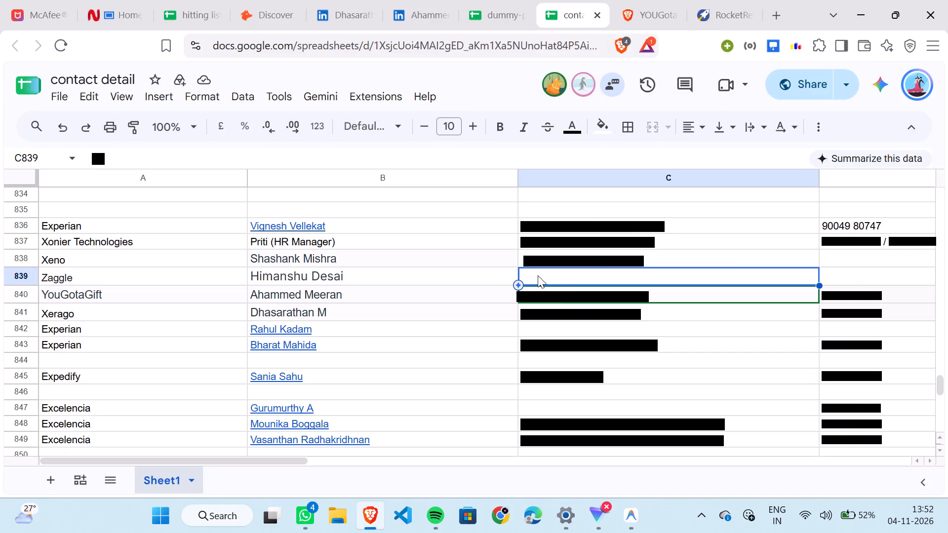
key(ctrl+v)
key(Return)
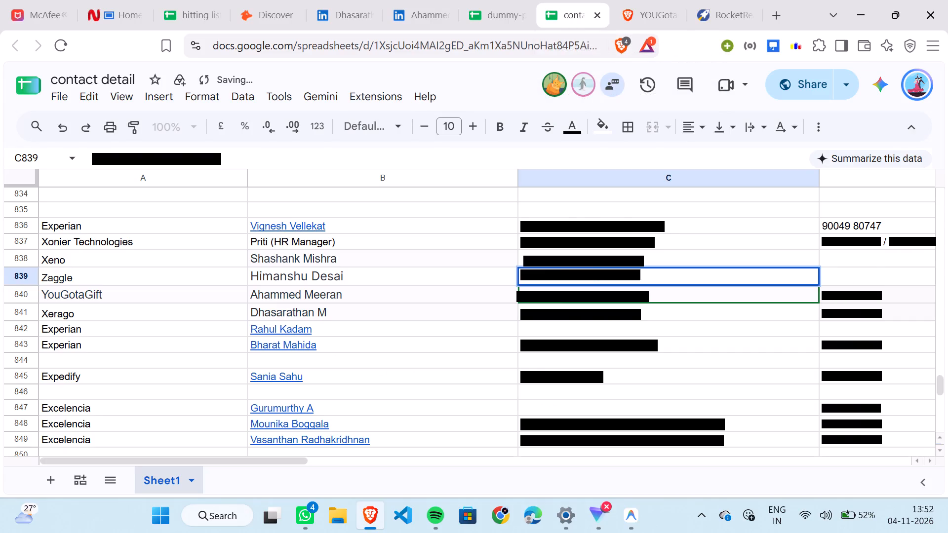
Copy the Zaggle contact's phone number from the RocketReach result into cell D839 of "contact detail".
click(865, 277)
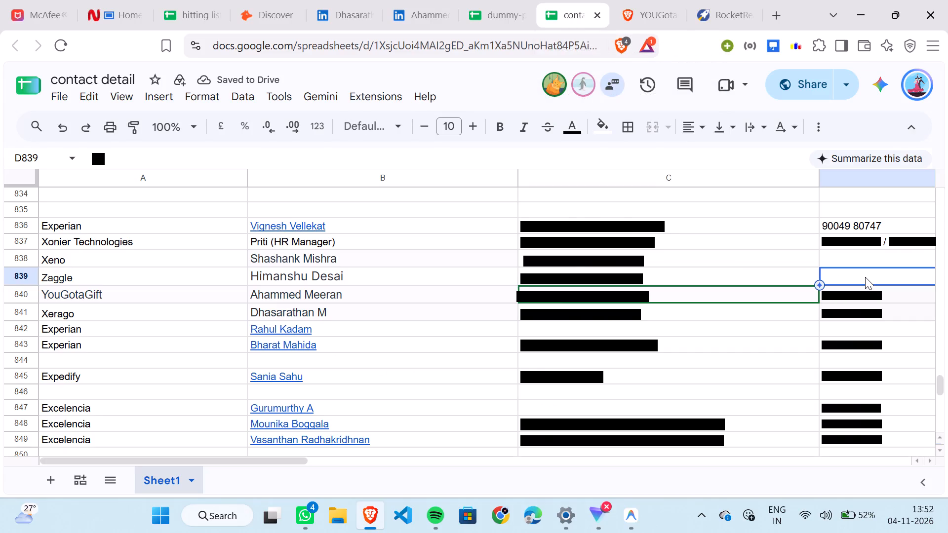
click(724, 24)
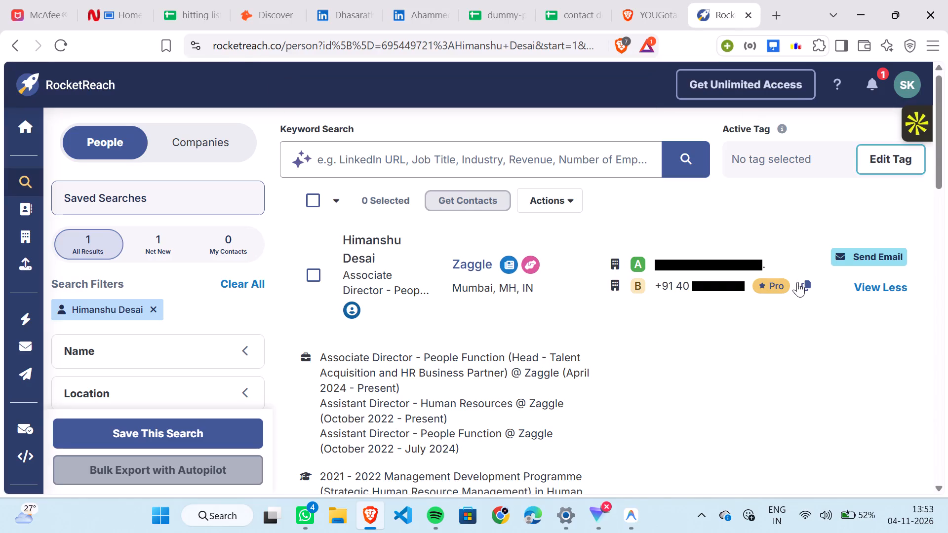
click(804, 287)
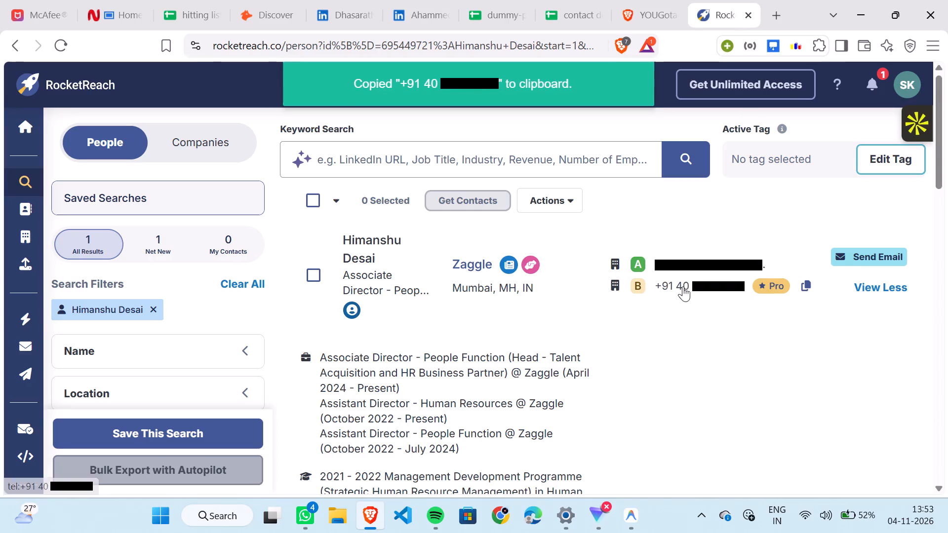
drag(678, 286, 731, 289)
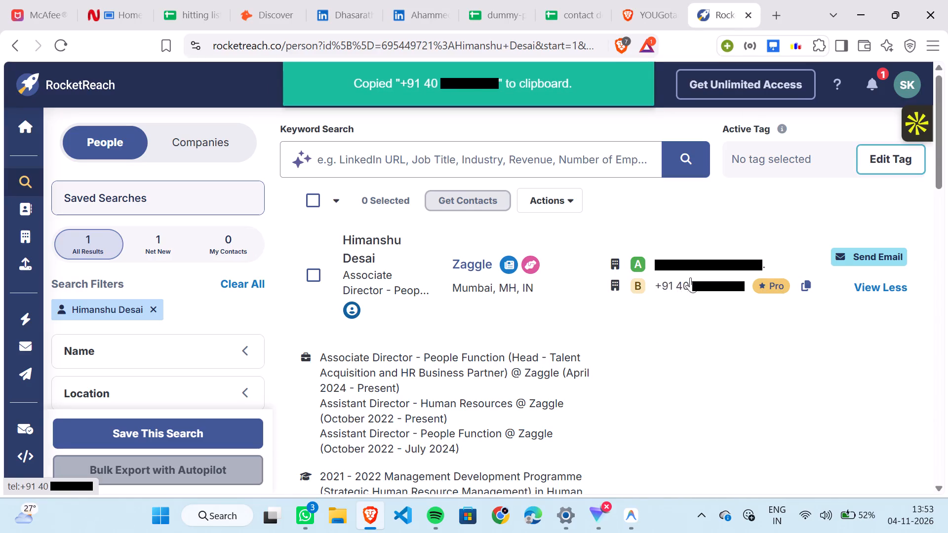
drag(676, 281, 721, 283)
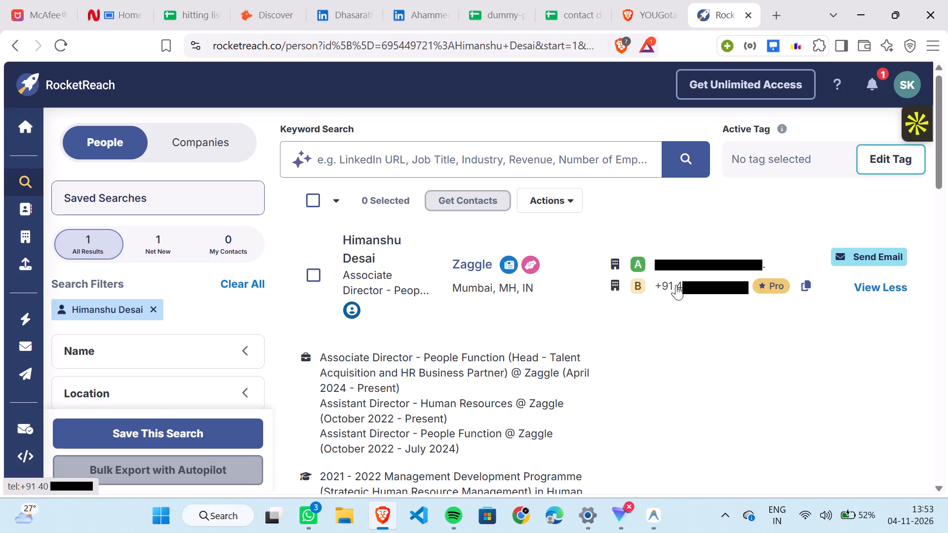
drag(676, 285, 749, 278)
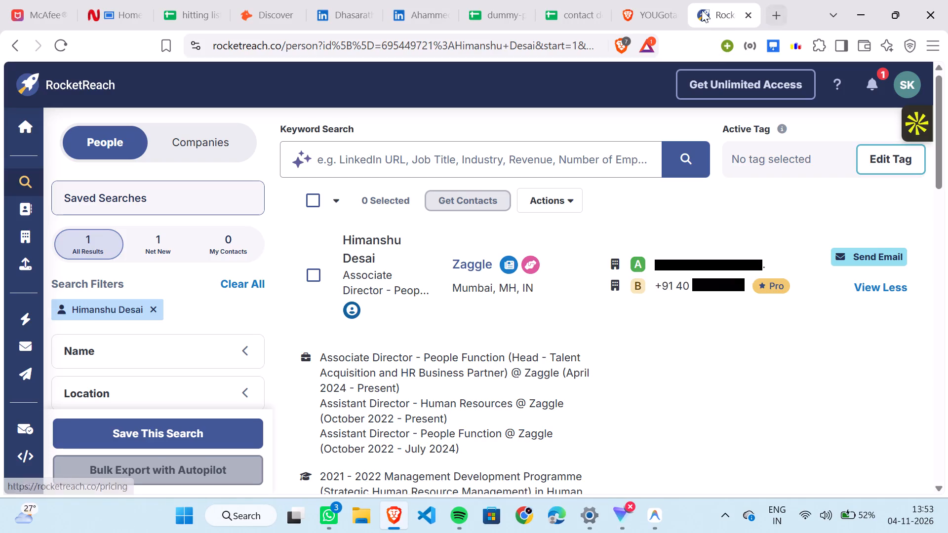
click(651, 13)
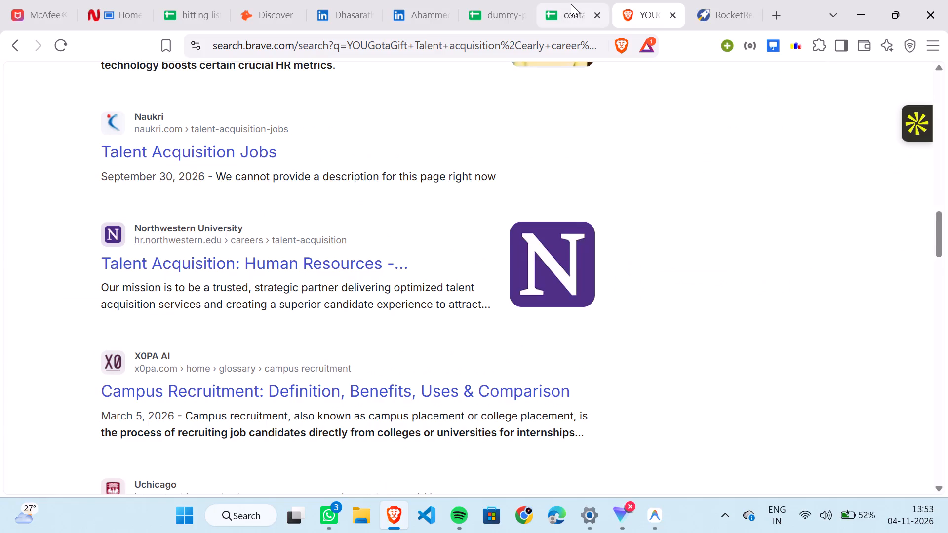
click(571, 4)
click(850, 270)
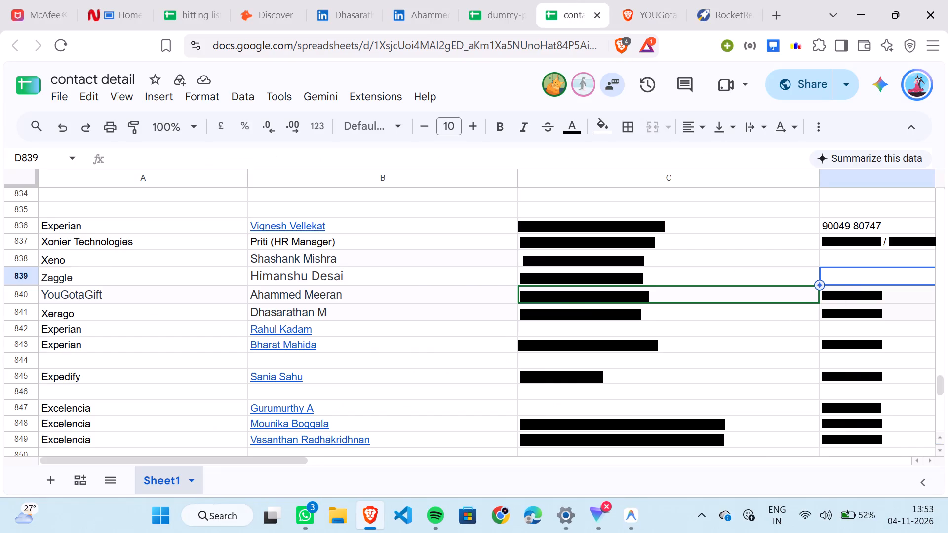
key(ctrl+v)
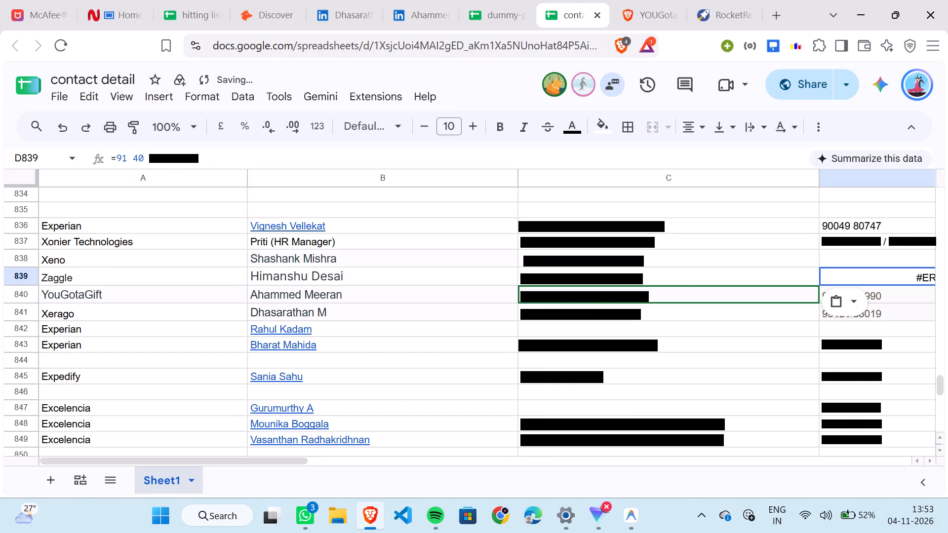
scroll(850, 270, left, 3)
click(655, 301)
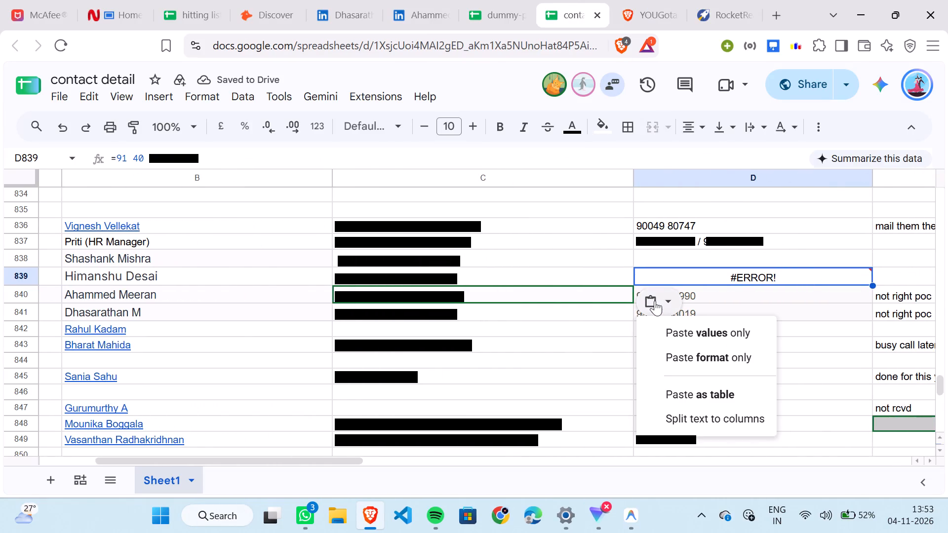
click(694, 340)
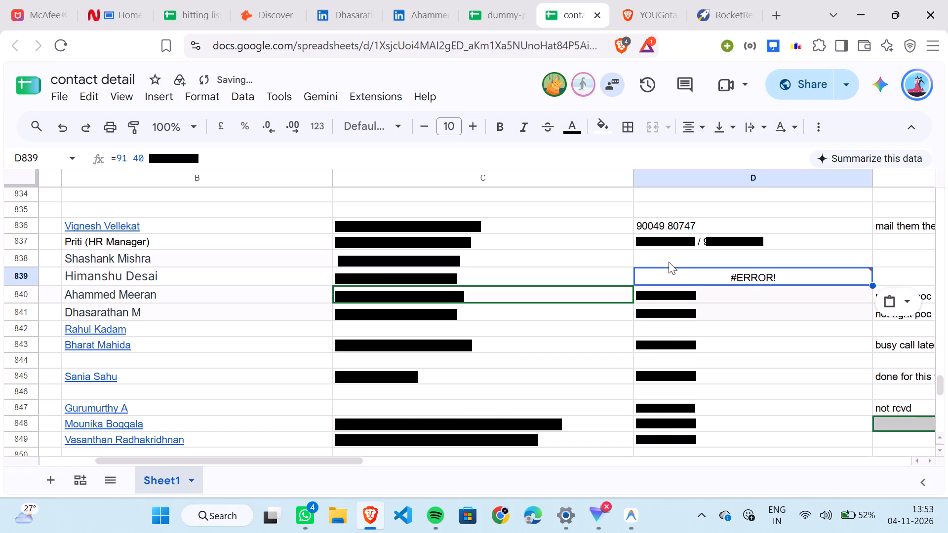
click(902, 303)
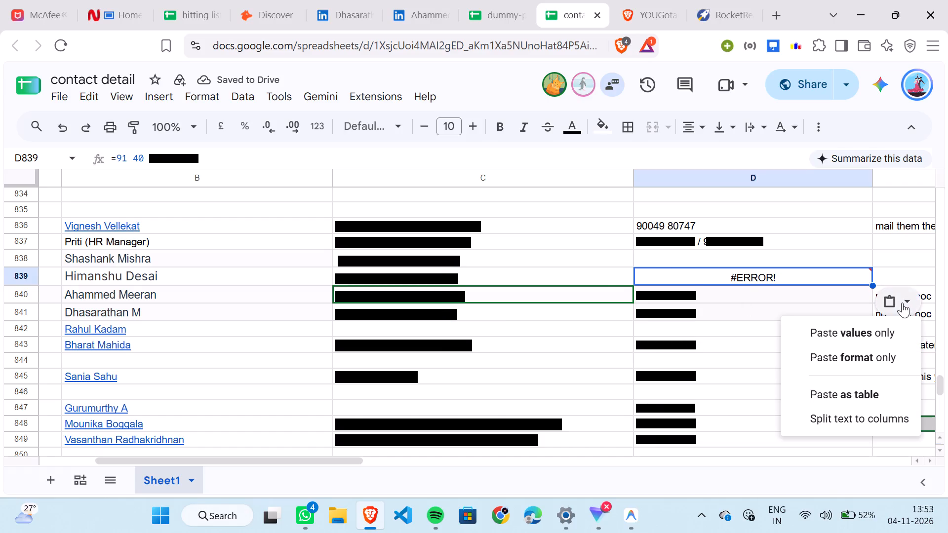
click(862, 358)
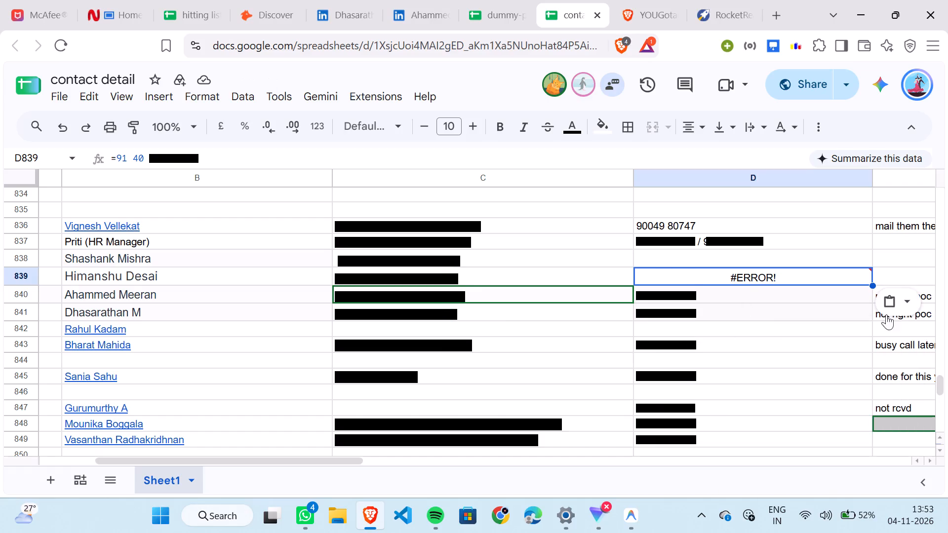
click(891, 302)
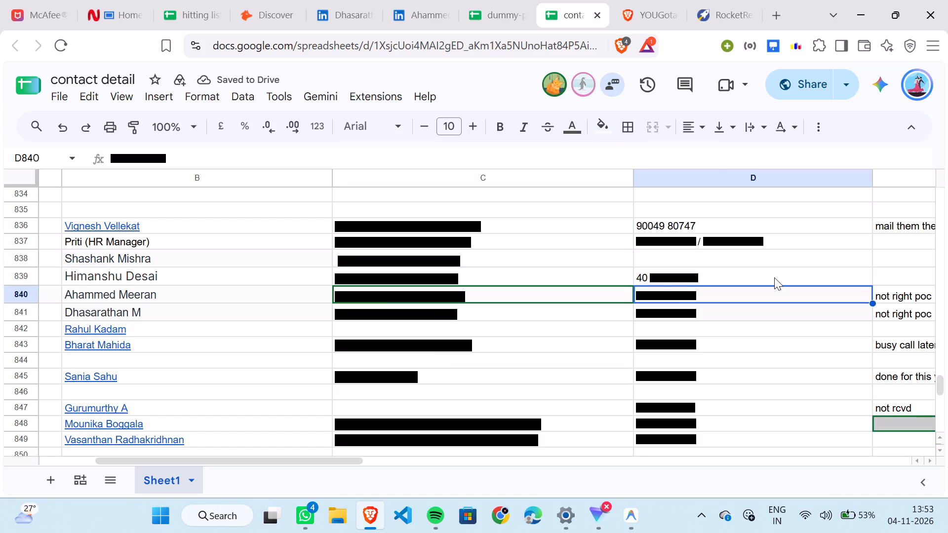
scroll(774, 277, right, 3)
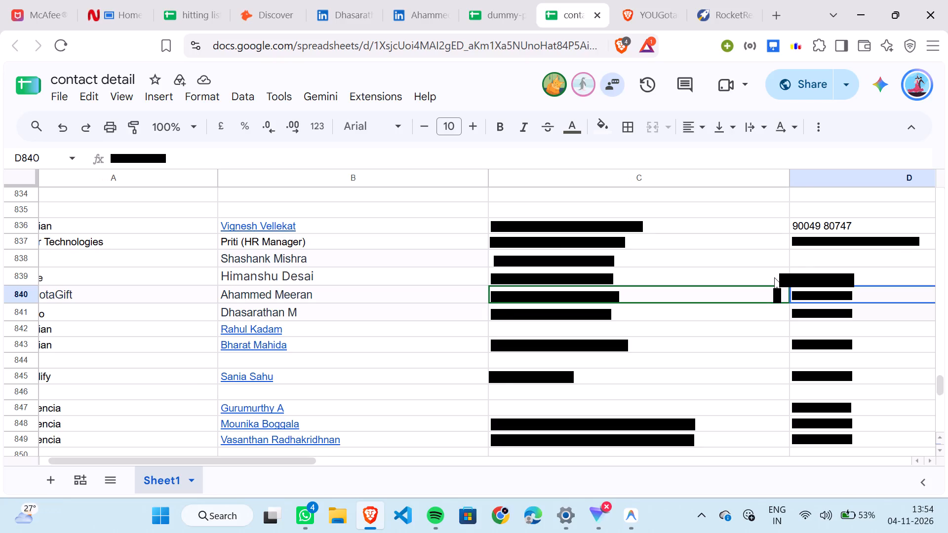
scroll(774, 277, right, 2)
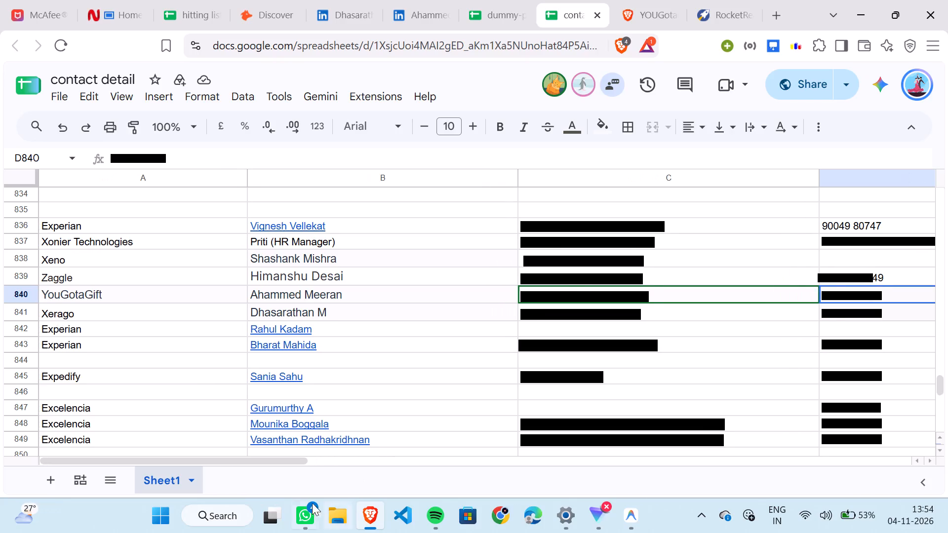
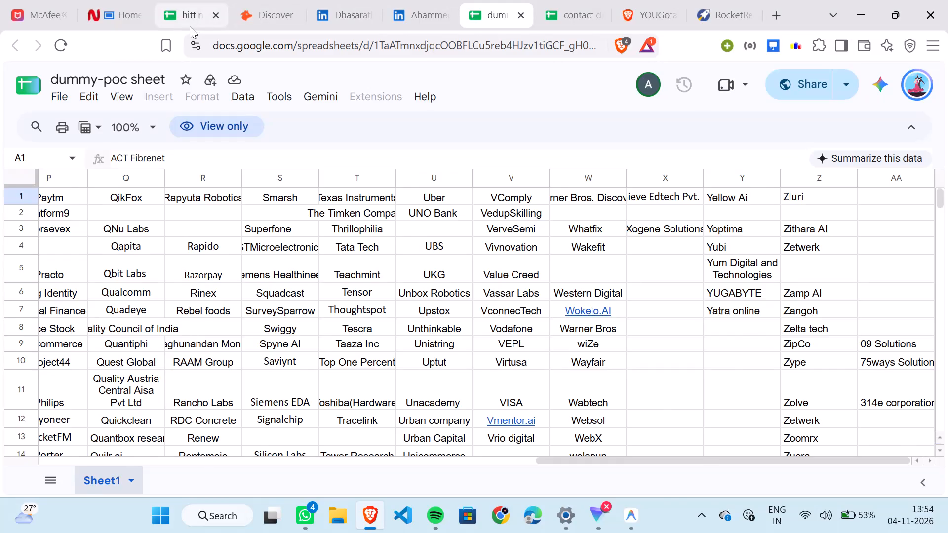
In the "hitting list" sheet, mark Zaggle in cell Z27 as done by appending " **" to the name.
click(190, 26)
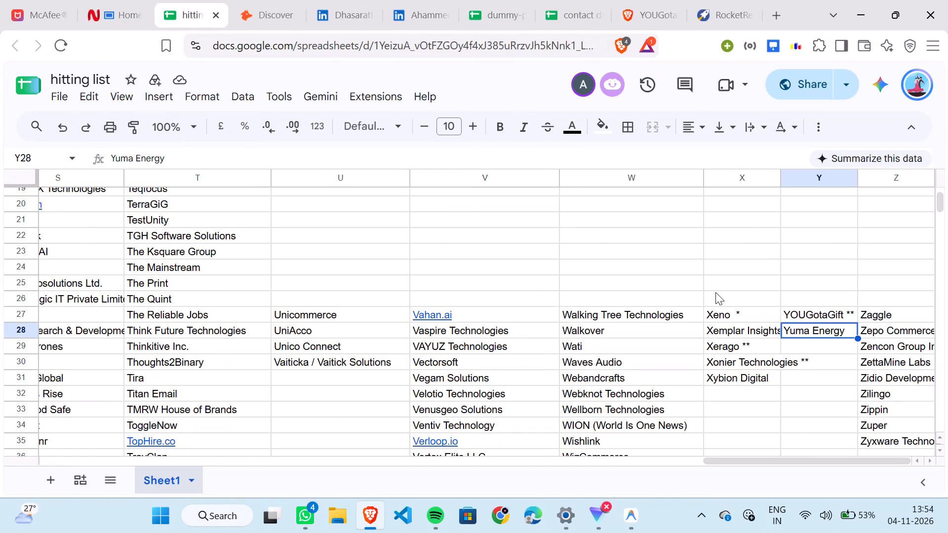
double_click(899, 311)
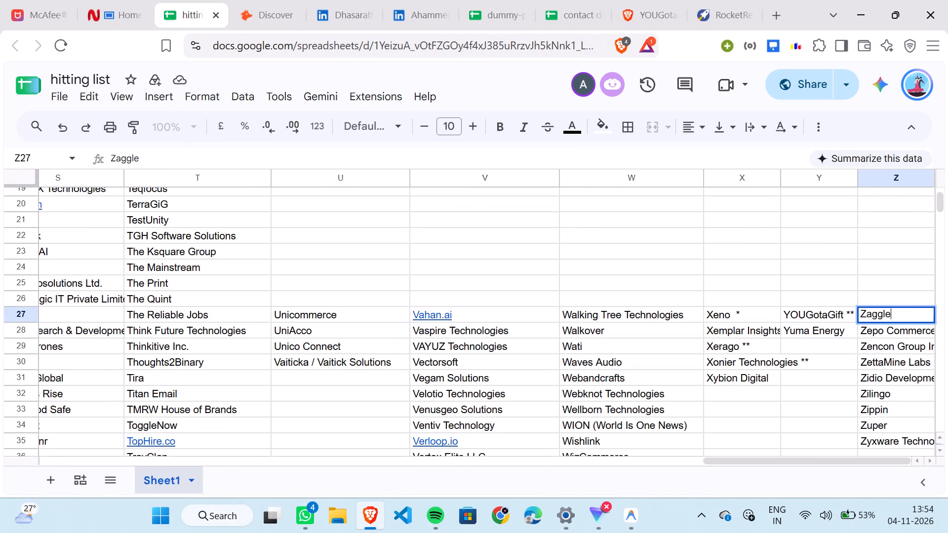
key(space)
text(**)
key(Return)
Copy the company name Zilingo from cell Z32 of "hitting list".
scroll(947, 339, left, 2)
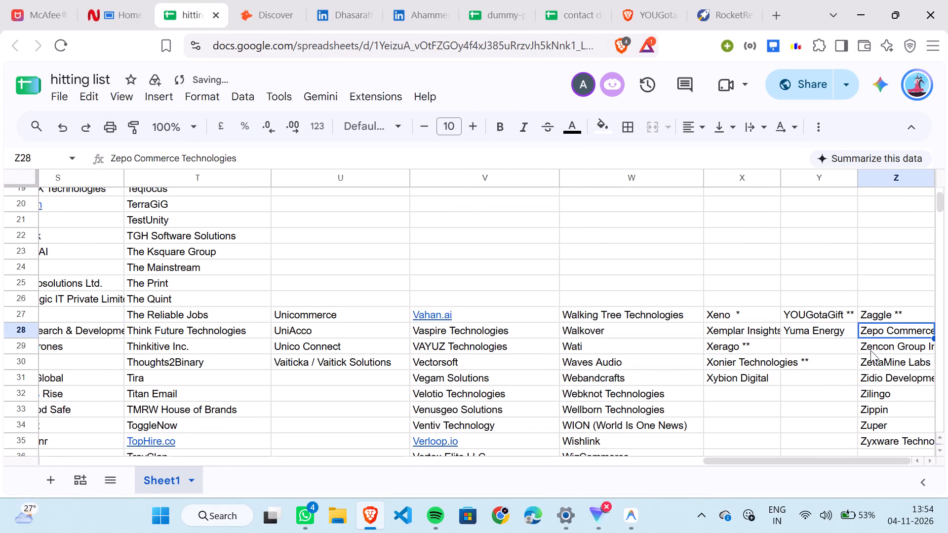
scroll(824, 370, down, 3)
scroll(824, 370, left, 2)
scroll(824, 370, up, 2)
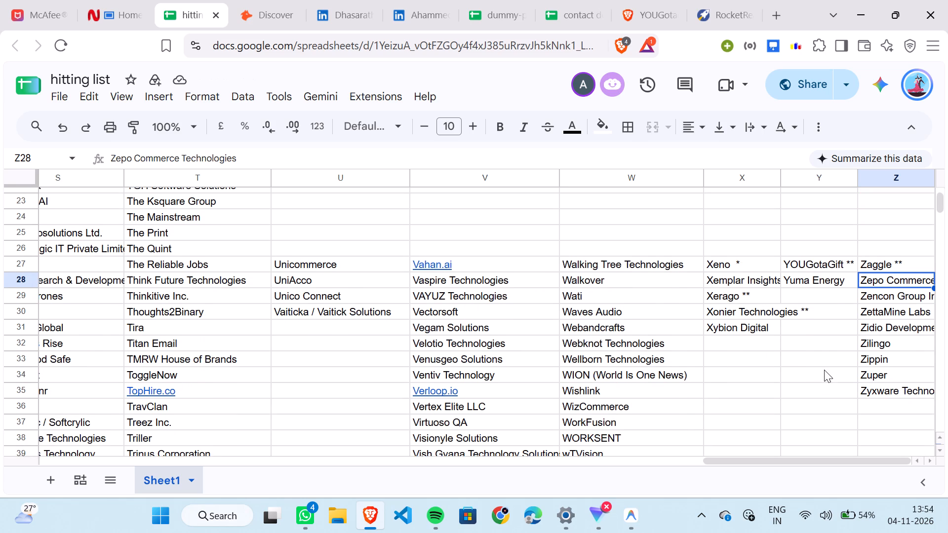
double_click(898, 341)
drag(898, 341, 860, 338)
key(ctrl+c)
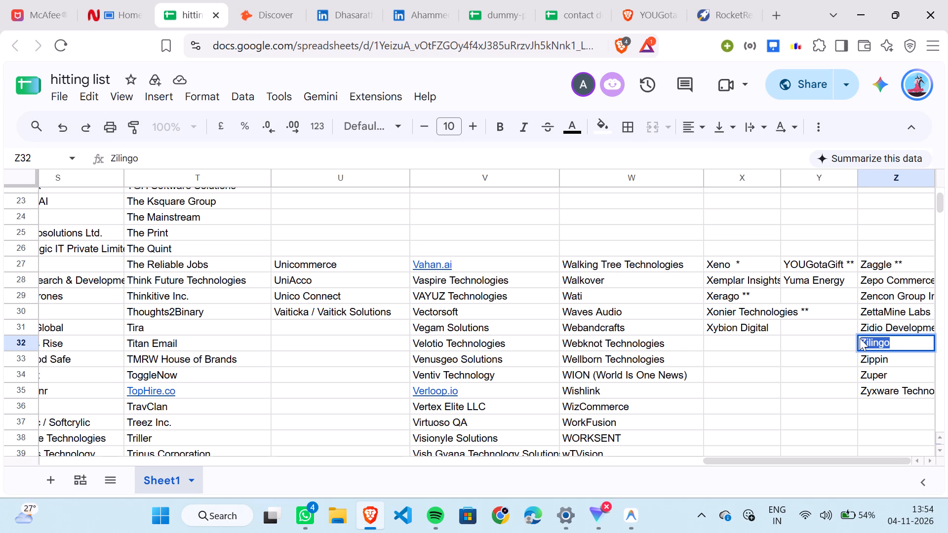
Close the RocketReach page and search Google in a new tab for "Zilingo hr,talent acquisition university hiring".
click(772, 14)
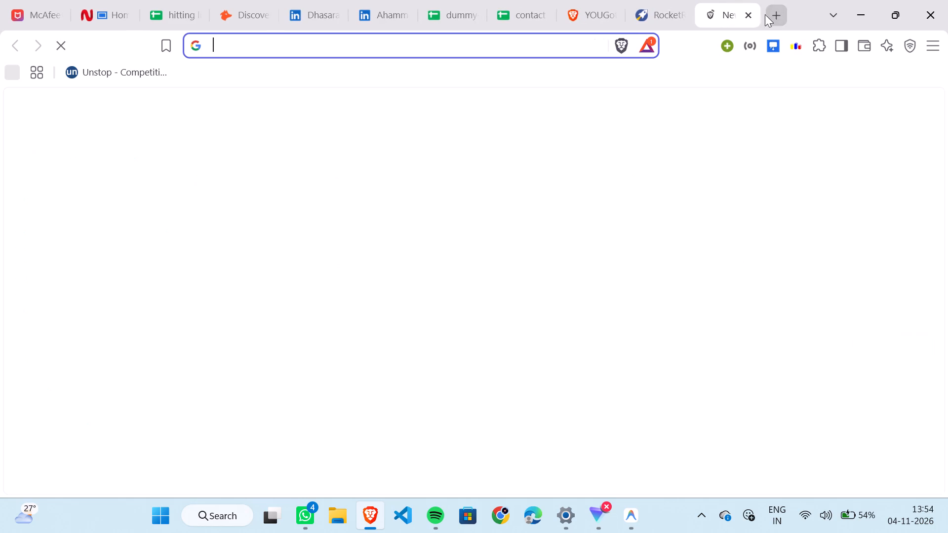
click(677, 18)
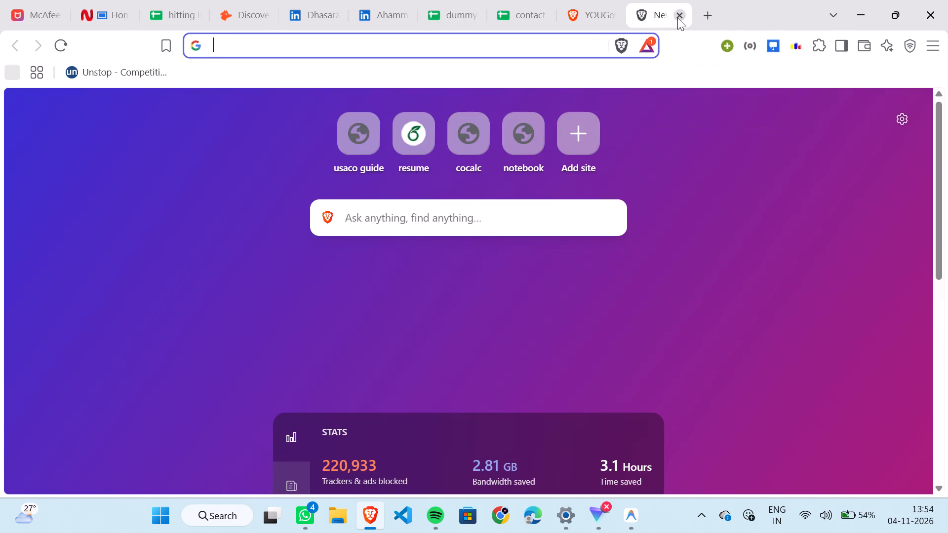
click(529, 45)
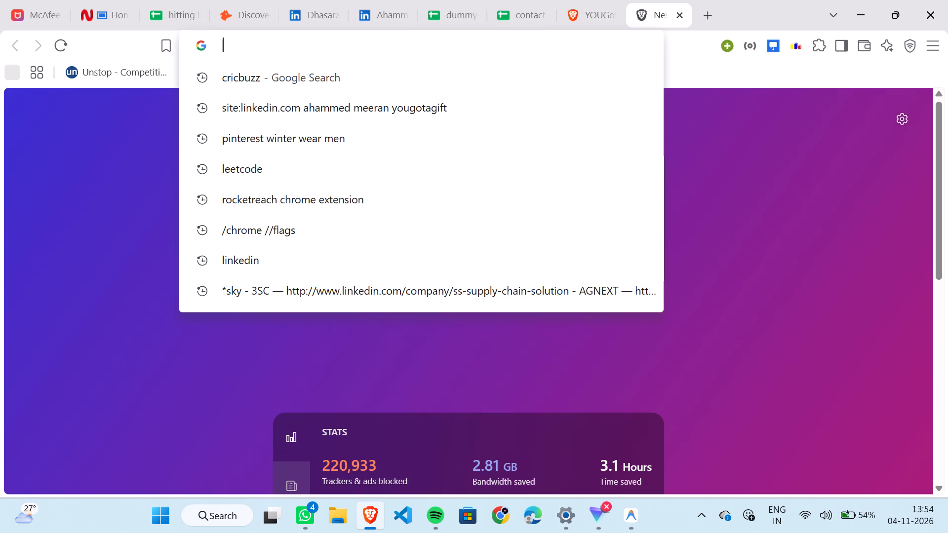
key(ctrl+v)
key(space)
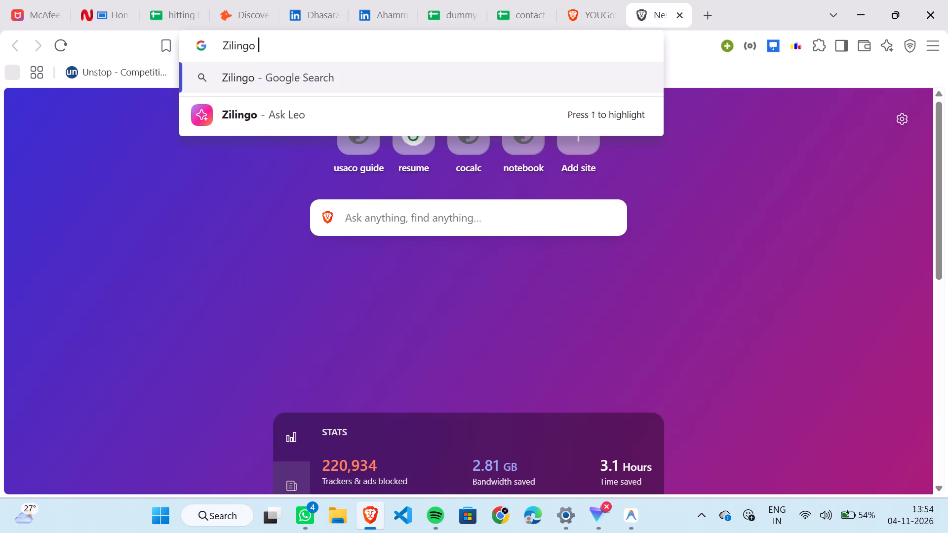
text(hr,talen)
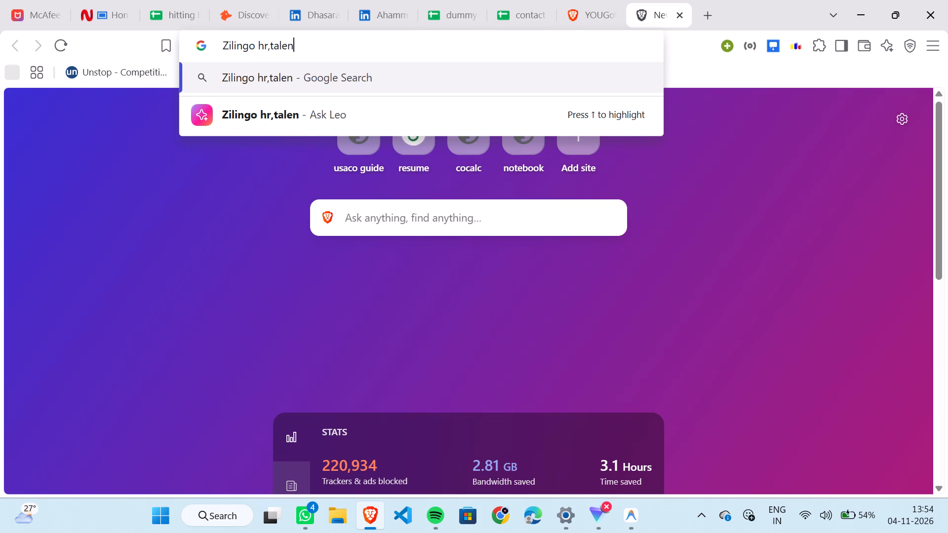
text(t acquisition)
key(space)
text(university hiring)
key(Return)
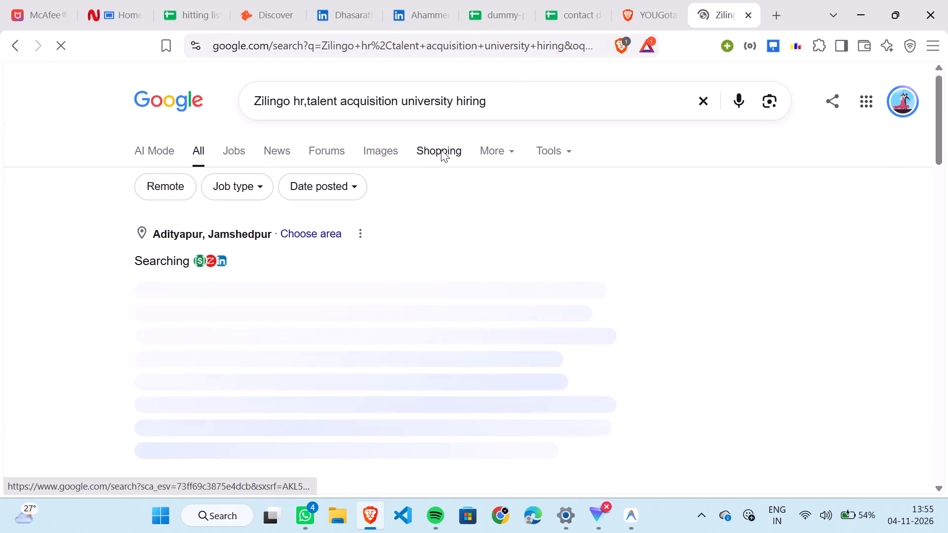
Look through the Google results and AI overview for HR or talent acquisition contacts at Zilingo.
scroll(381, 228, down, 3)
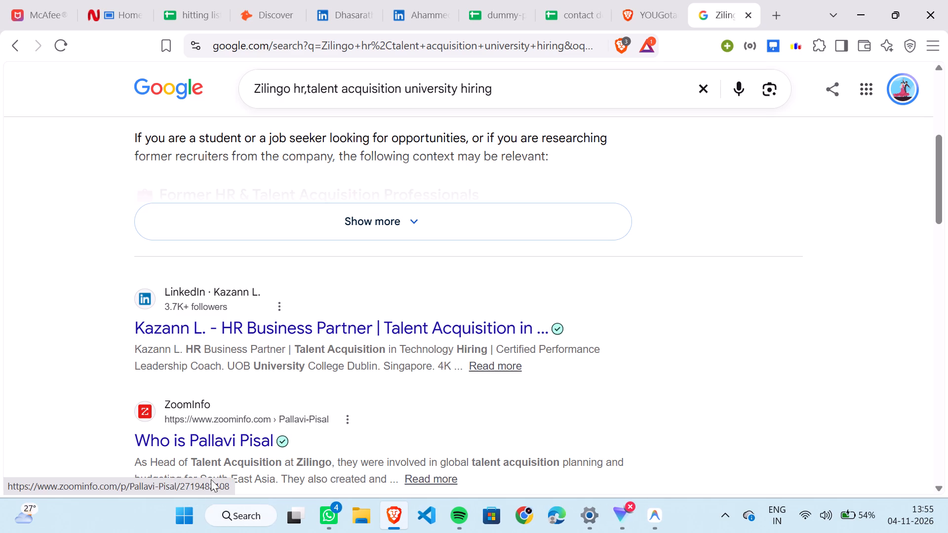
scroll(383, 439, down, 2)
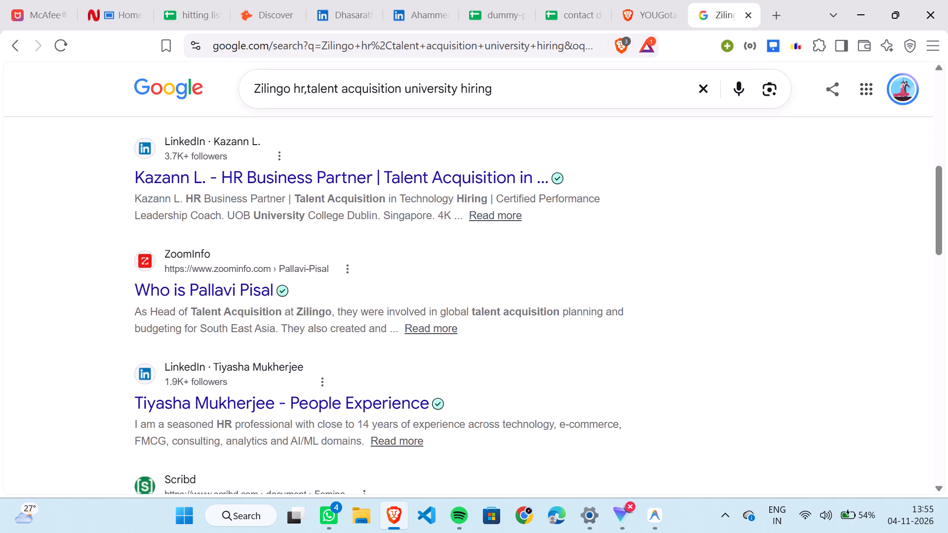
scroll(474, 427, down, 1)
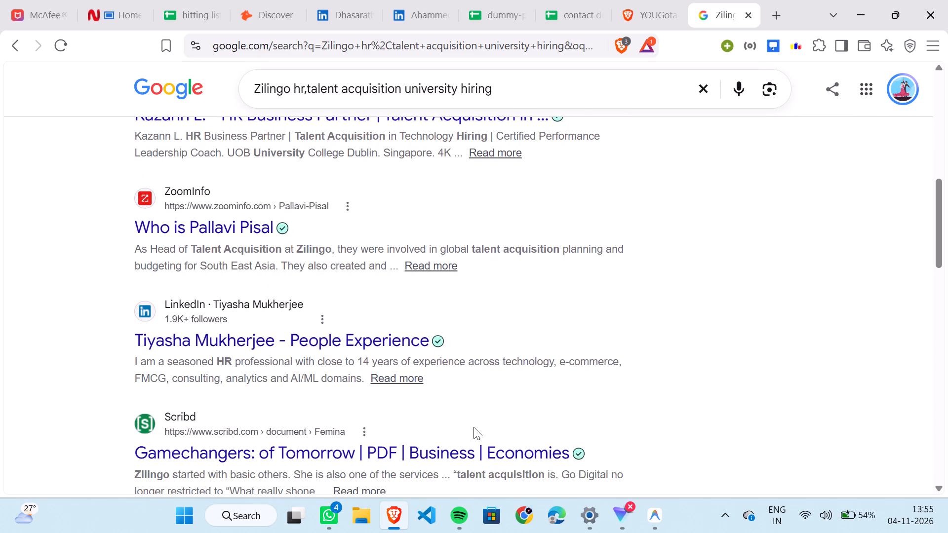
scroll(474, 427, down, 1)
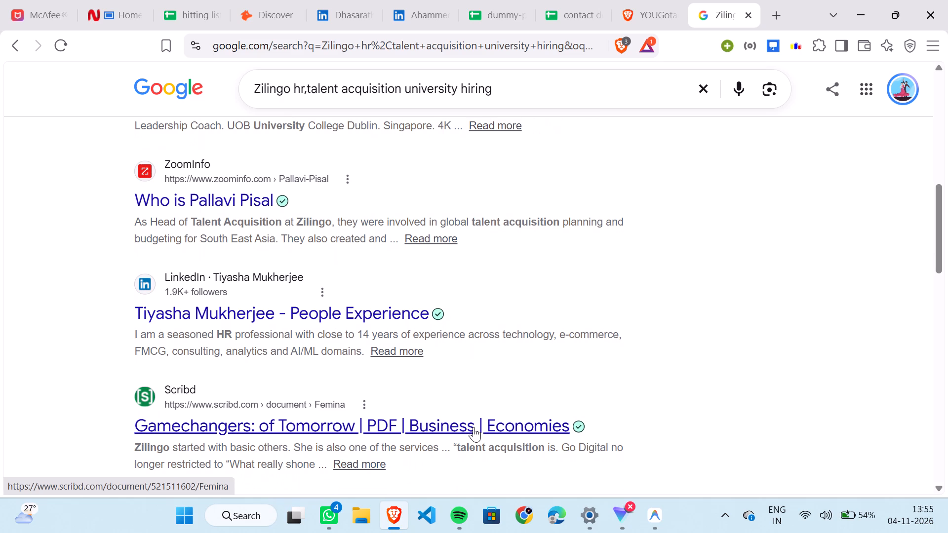
scroll(474, 427, down, 1)
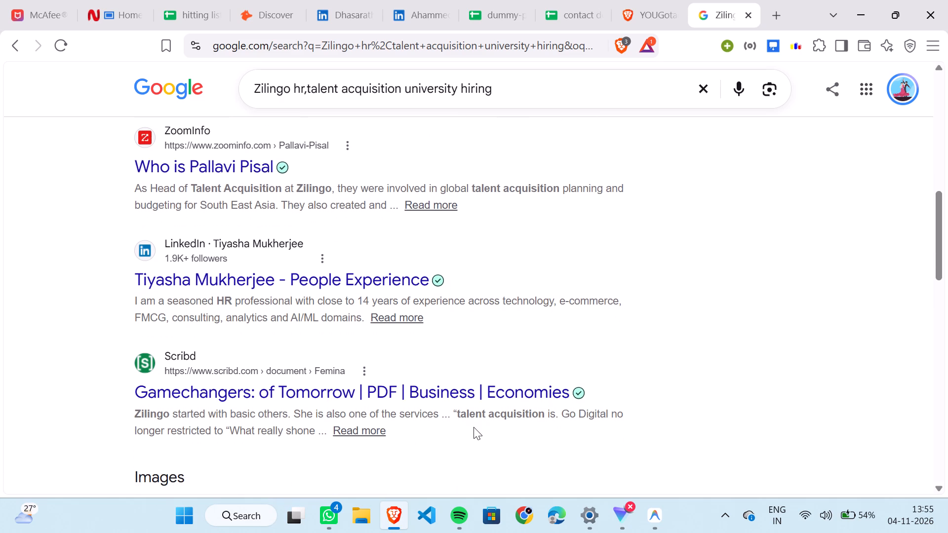
scroll(474, 427, down, 1)
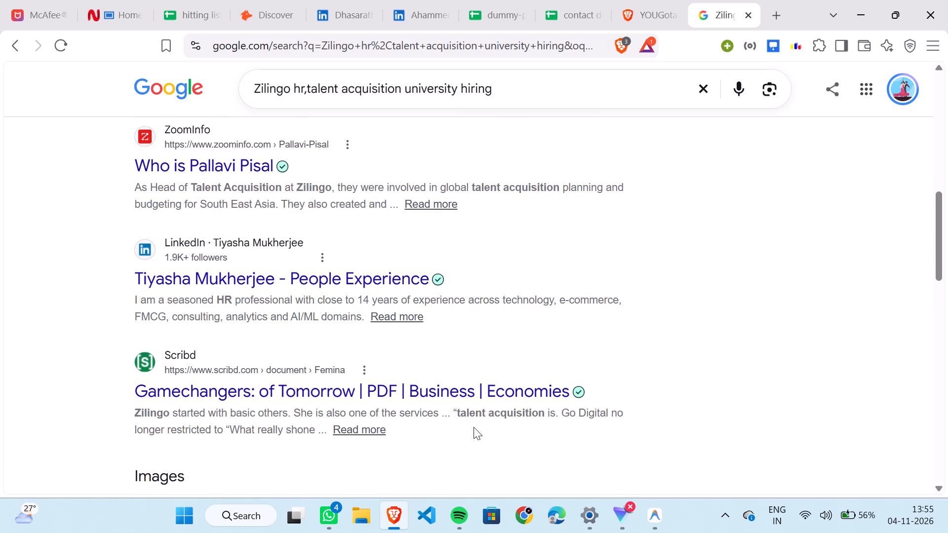
scroll(474, 427, down, 4)
scroll(474, 427, up, 1)
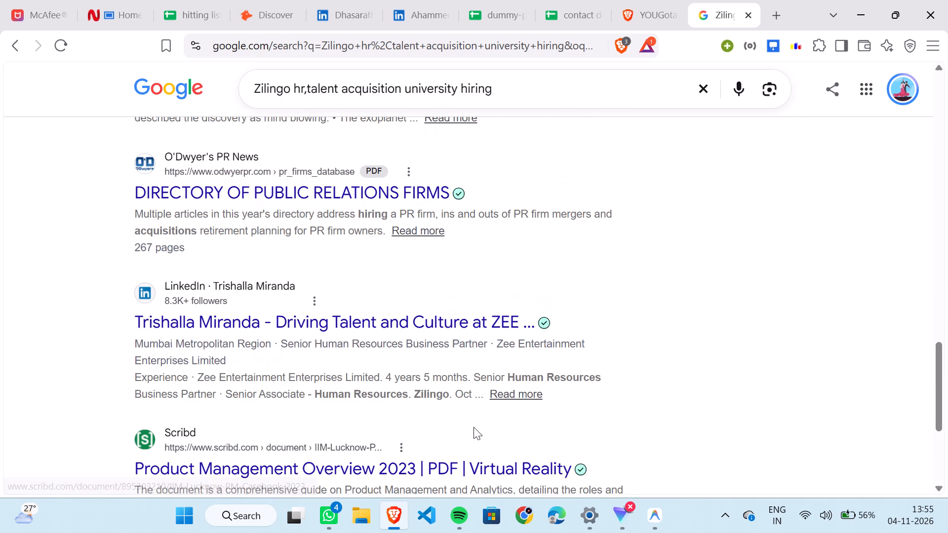
scroll(474, 427, down, 1)
scroll(474, 427, up, 13)
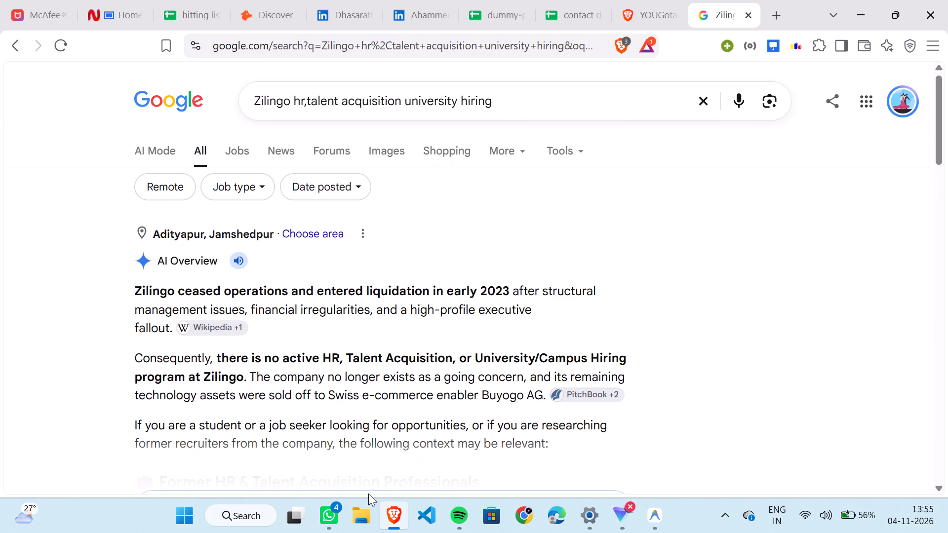
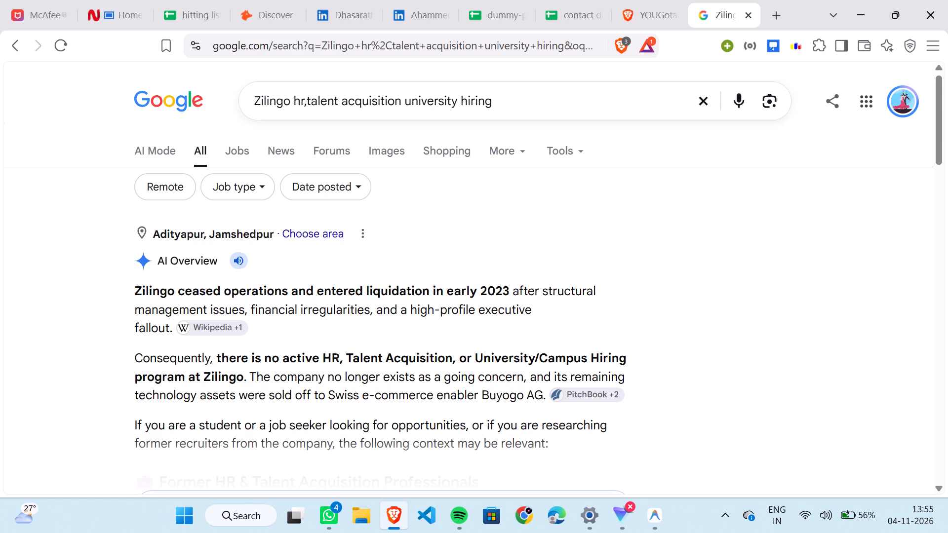
Read the search overview on Zilingo's status and recruiting contacts, and check the "hitting list" sheet for another company to research.
scroll(458, 383, down, 2)
click(428, 349)
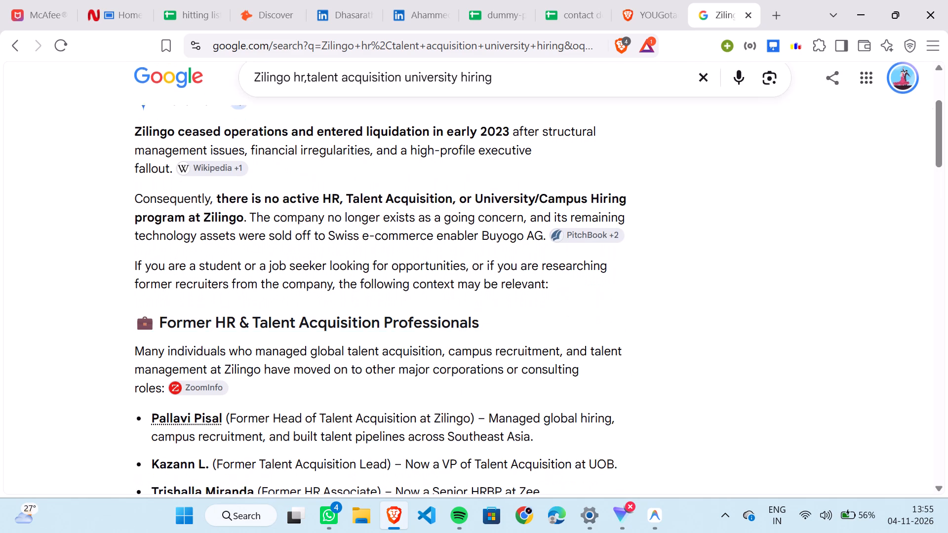
scroll(428, 349, down, 2)
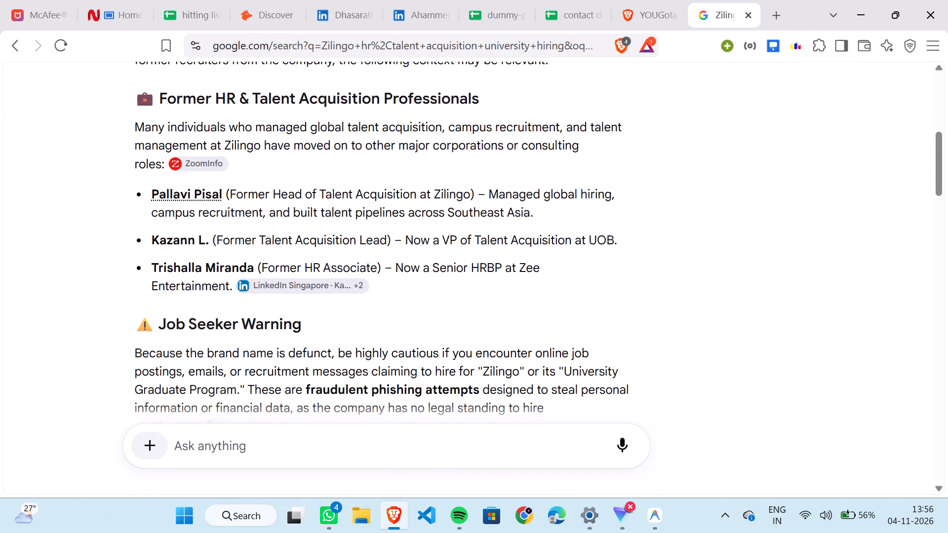
click(428, 349)
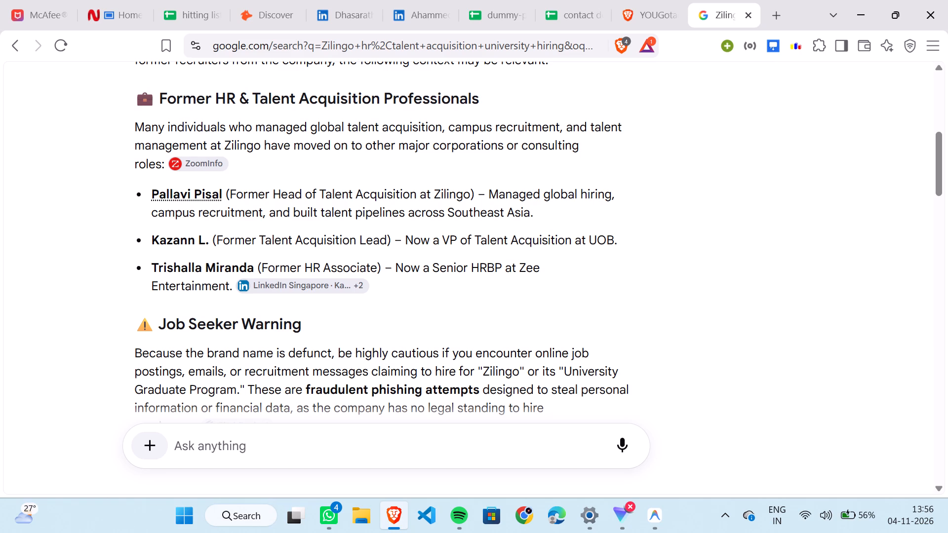
scroll(428, 349, up, 5)
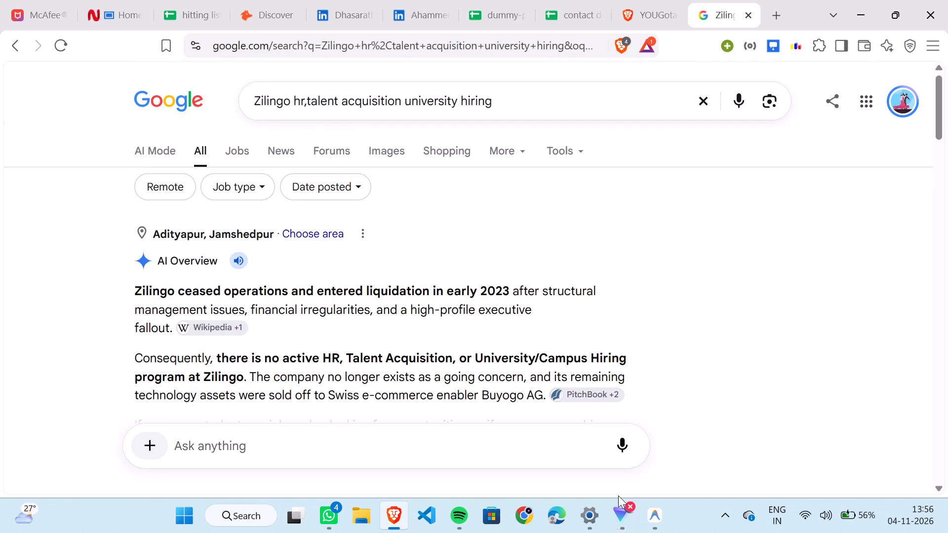
click(550, 18)
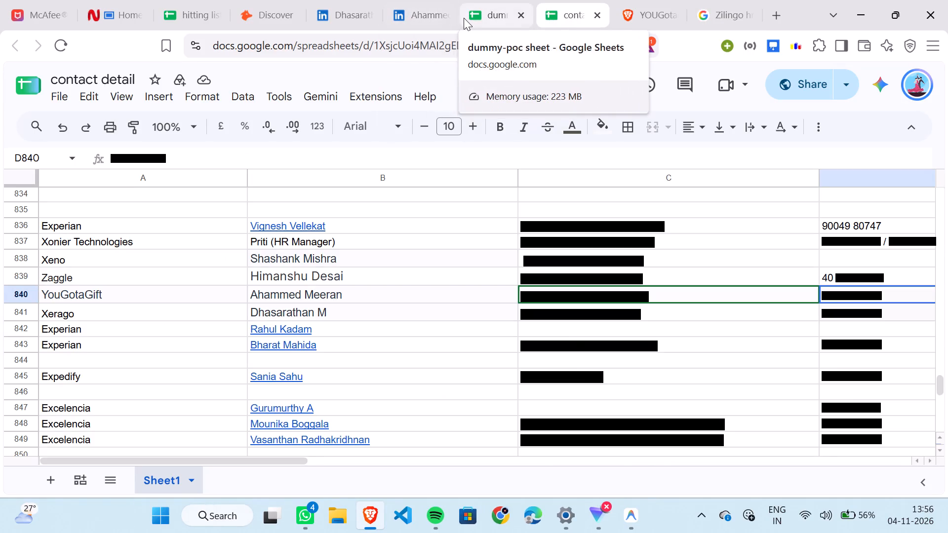
click(168, 11)
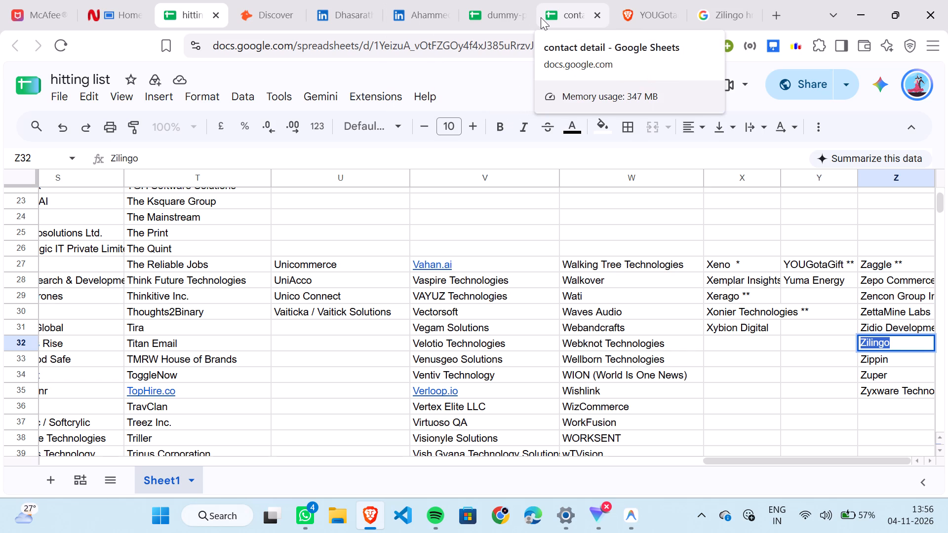
Change the company in the Google query to Zuper and search for "Zuper hr,talent acquisition university hiring".
click(708, 22)
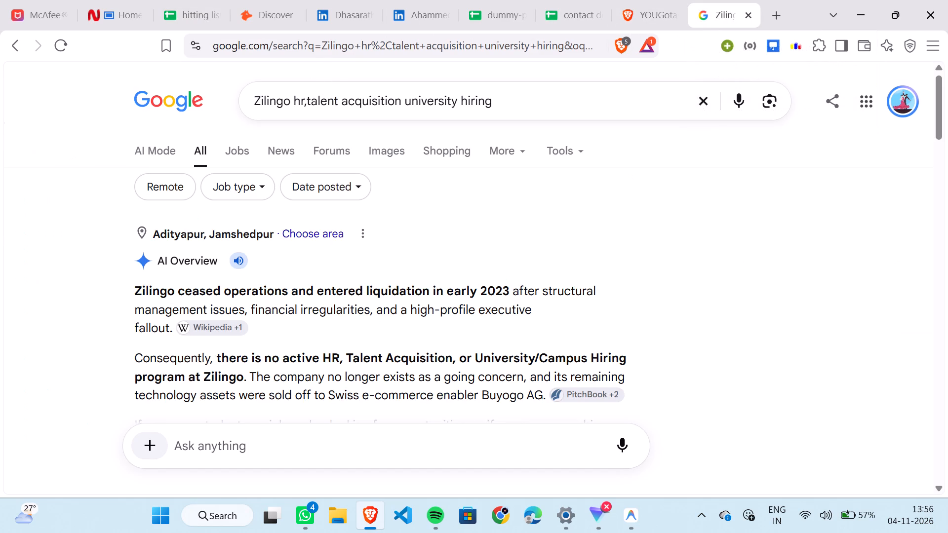
click(290, 101)
key(BackSpace)
key(BackSpace)
key(BackSpace)
key(BackSpace)
key(BackSpace)
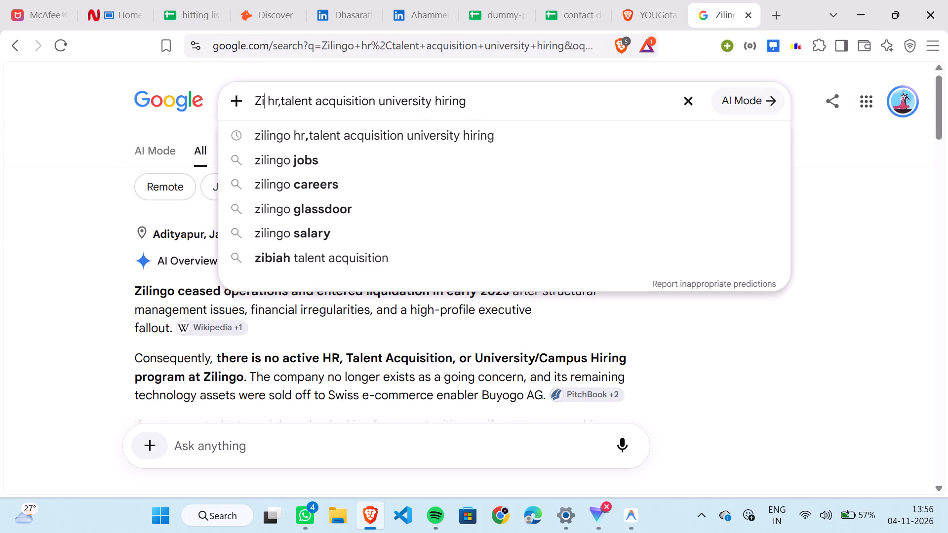
key(BackSpace)
text(uo)
key(BackSpace)
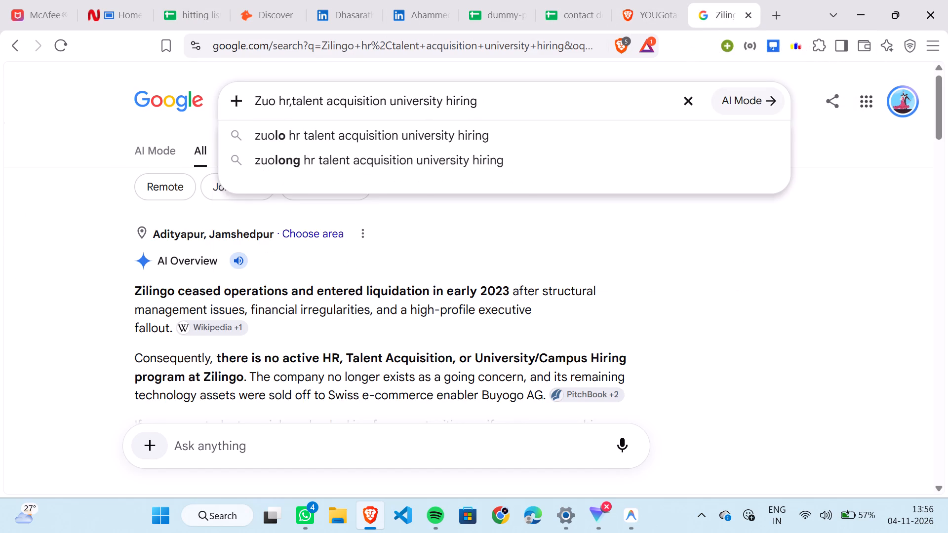
text(per)
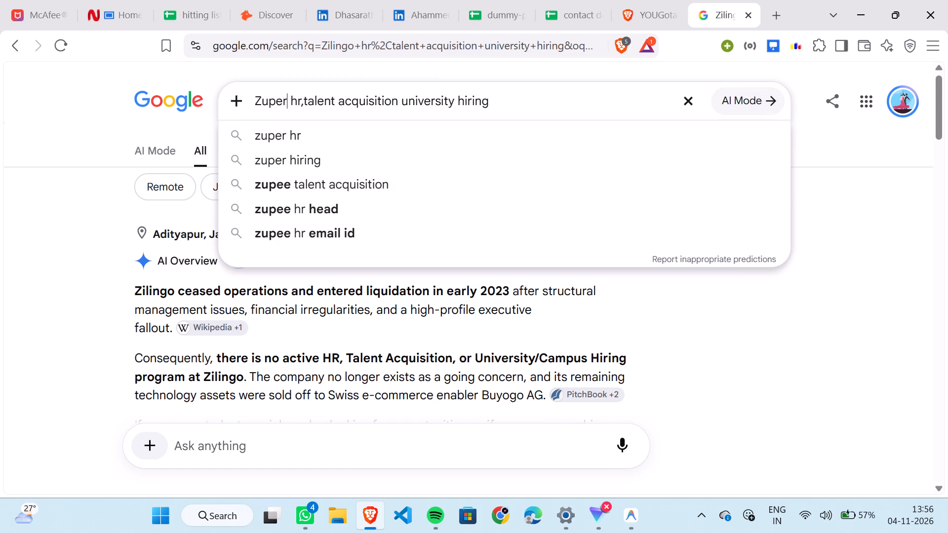
key(Return)
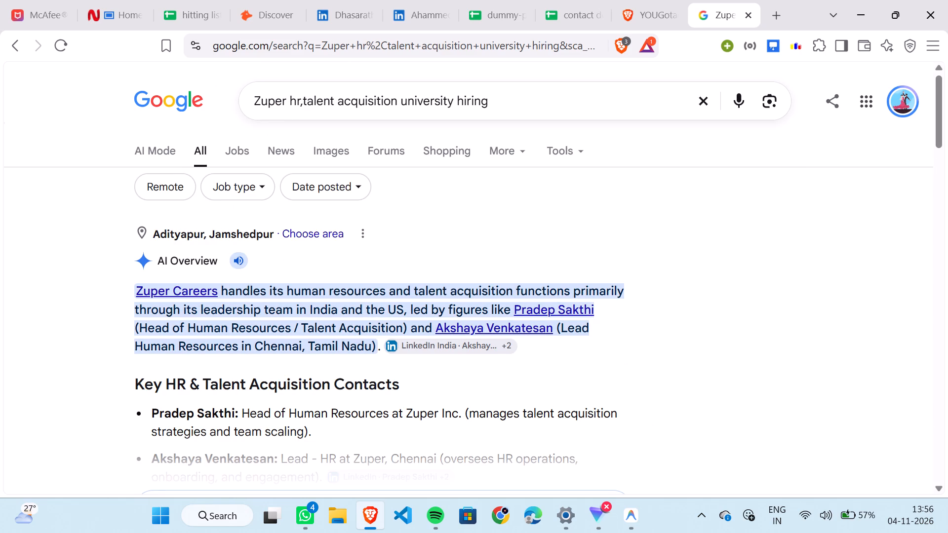
Open the LinkedIn post about Zuper's Talent Acquisition Specialist opening from the search results.
scroll(367, 309, down, 1)
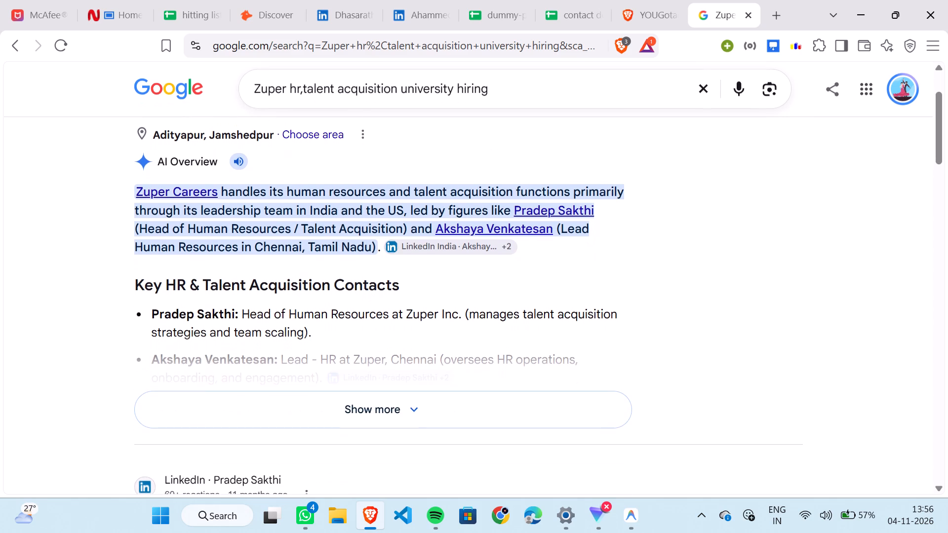
scroll(367, 309, down, 2)
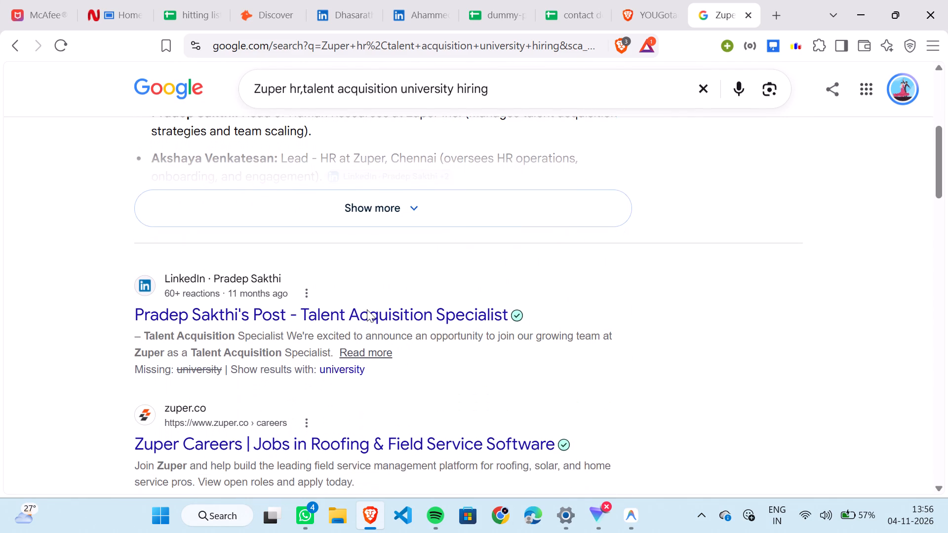
click(340, 316)
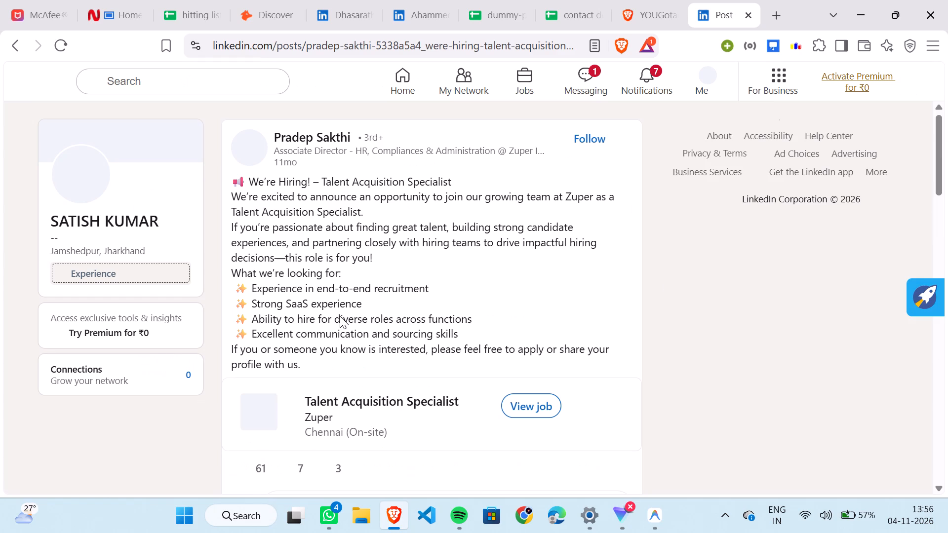
scroll(665, 277, up, 2)
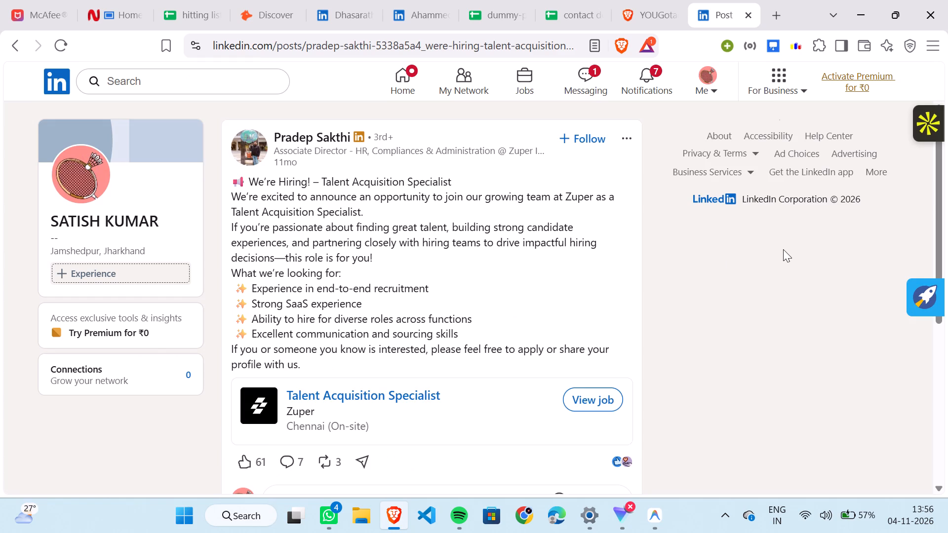
Open the post author's LinkedIn profile with Apollo alongside, and access the contact's email and phone number.
click(925, 128)
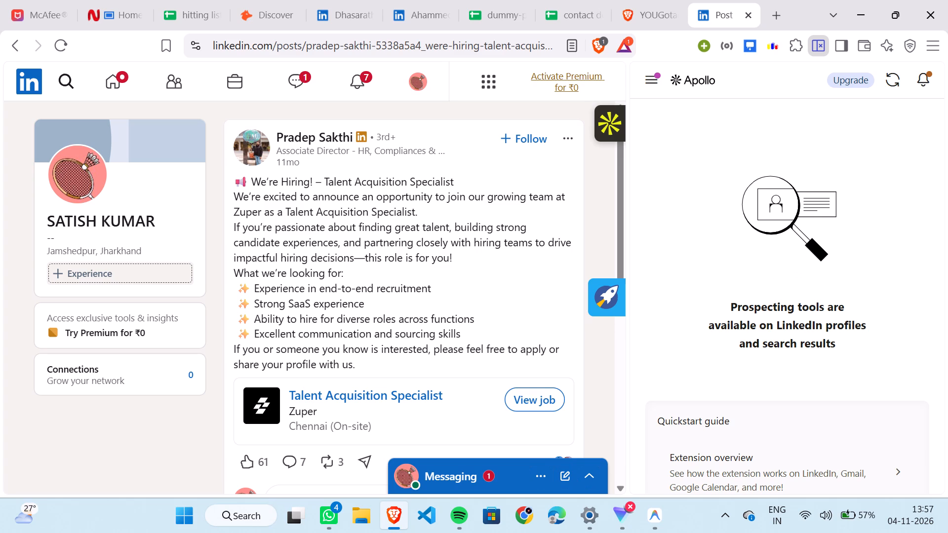
scroll(805, 321, down, 2)
scroll(805, 321, up, 5)
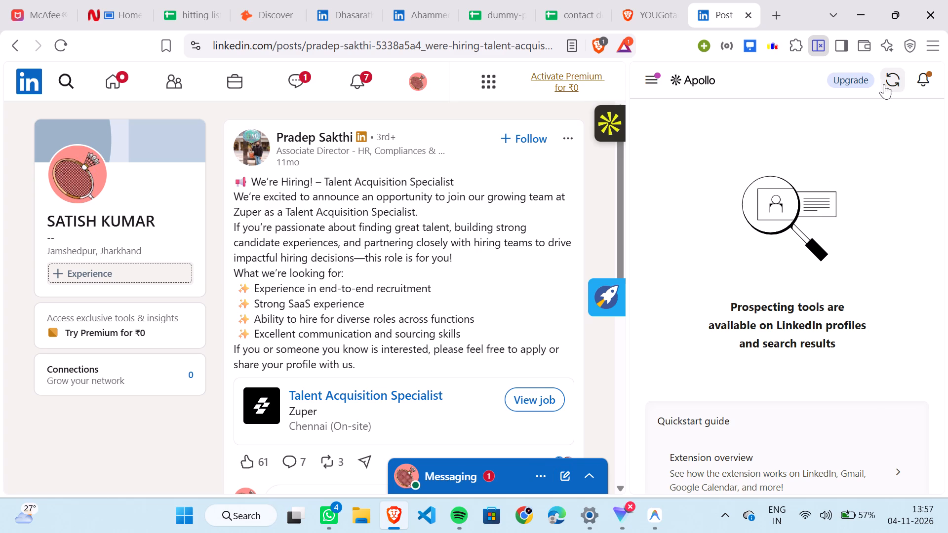
click(887, 83)
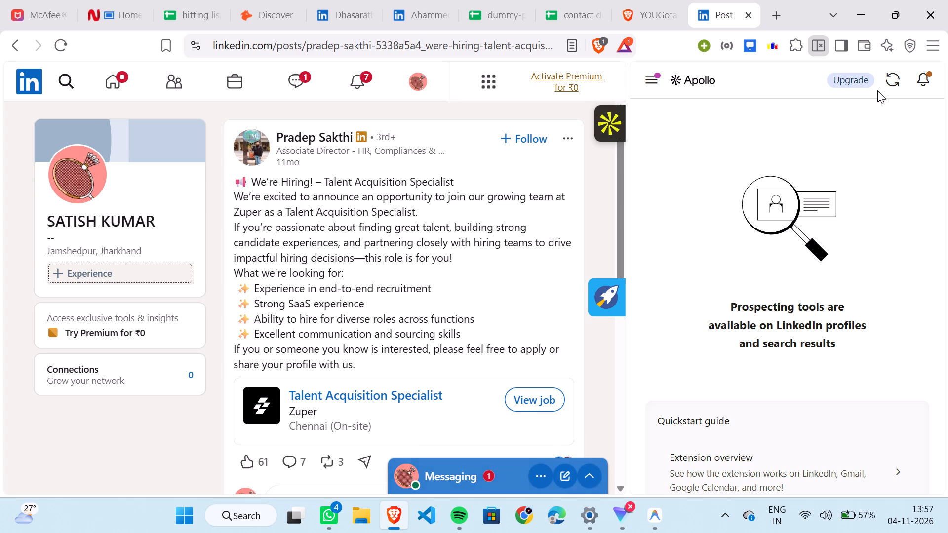
click(326, 139)
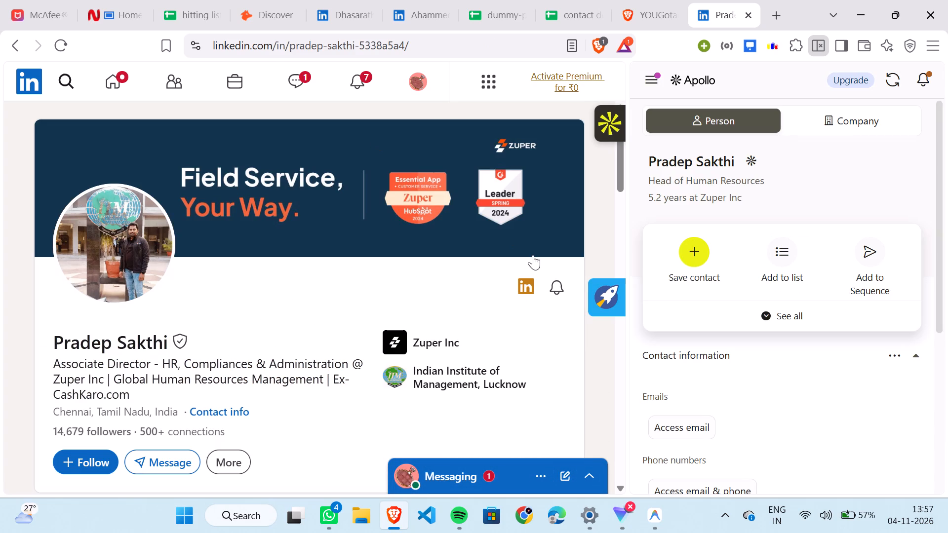
scroll(794, 468, down, 2)
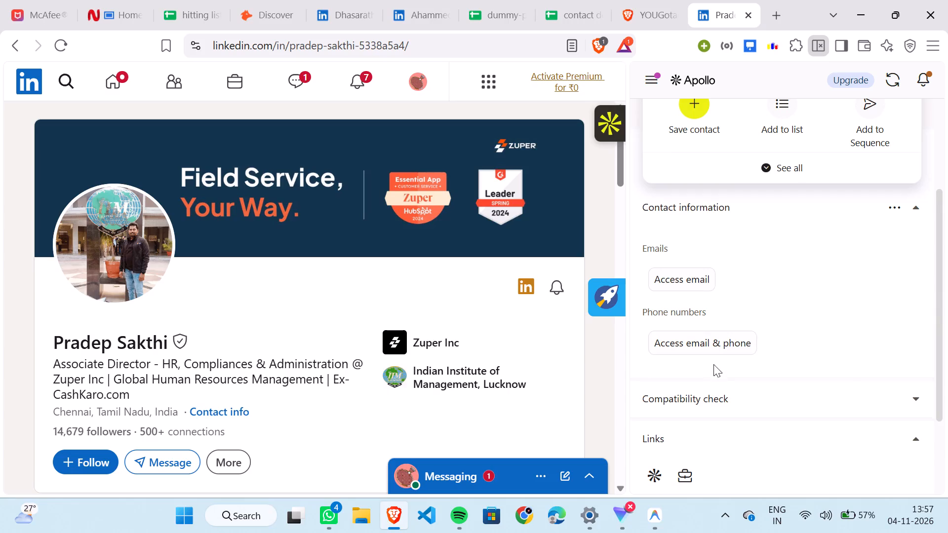
click(713, 351)
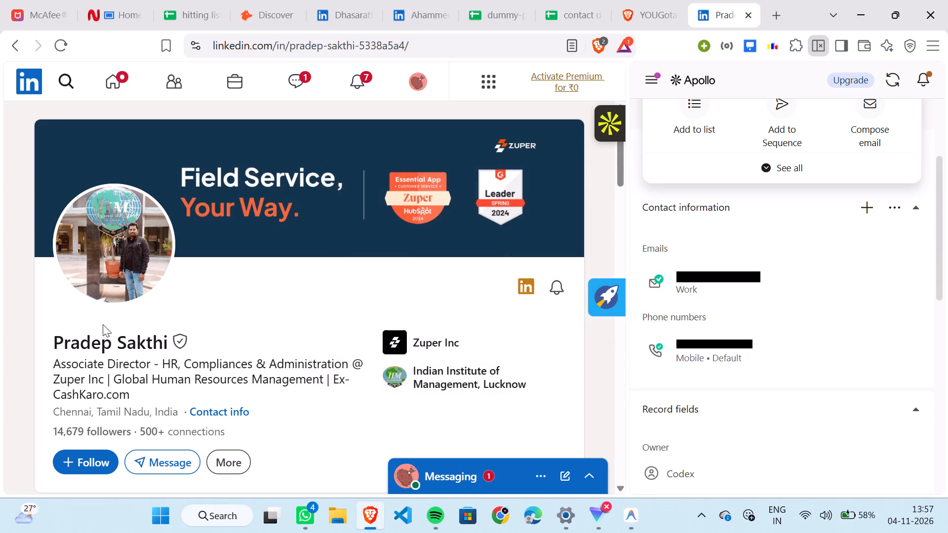
drag(51, 339, 124, 342)
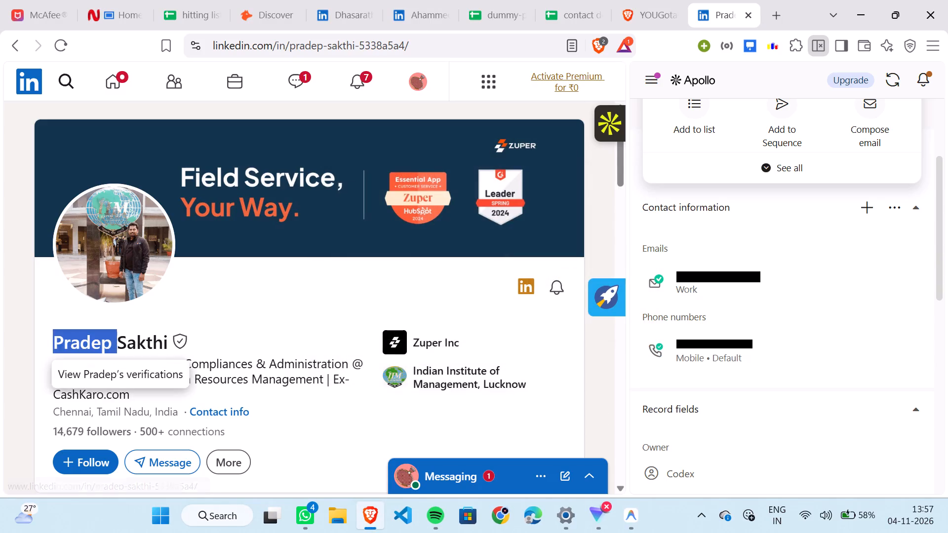
drag(124, 342, 174, 343)
key(ctrl+c)
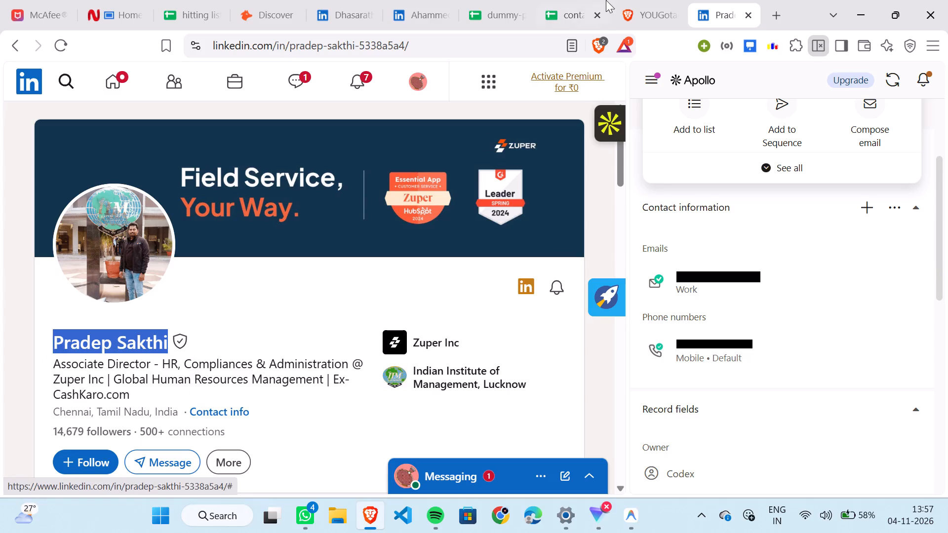
click(548, 9)
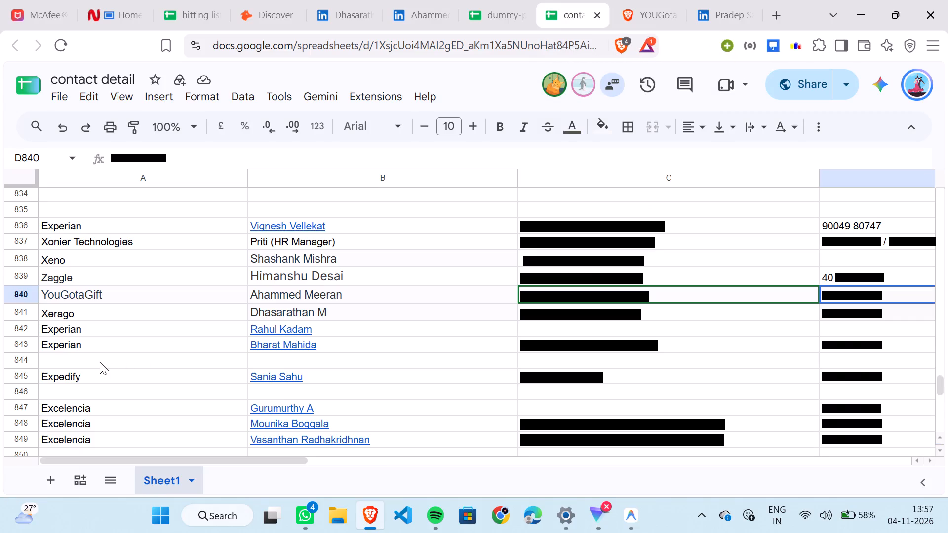
scroll(92, 364, up, 1)
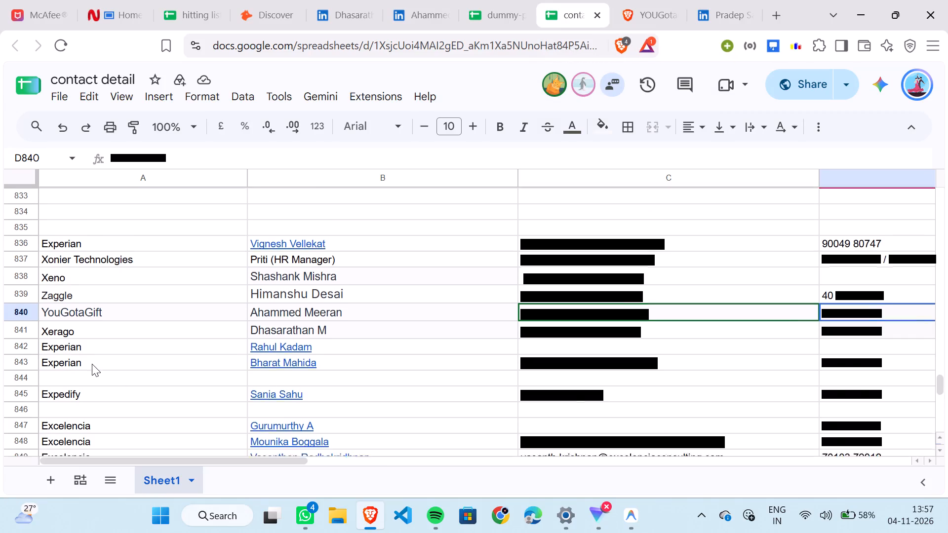
scroll(92, 364, up, 1)
scroll(99, 302, down, 4)
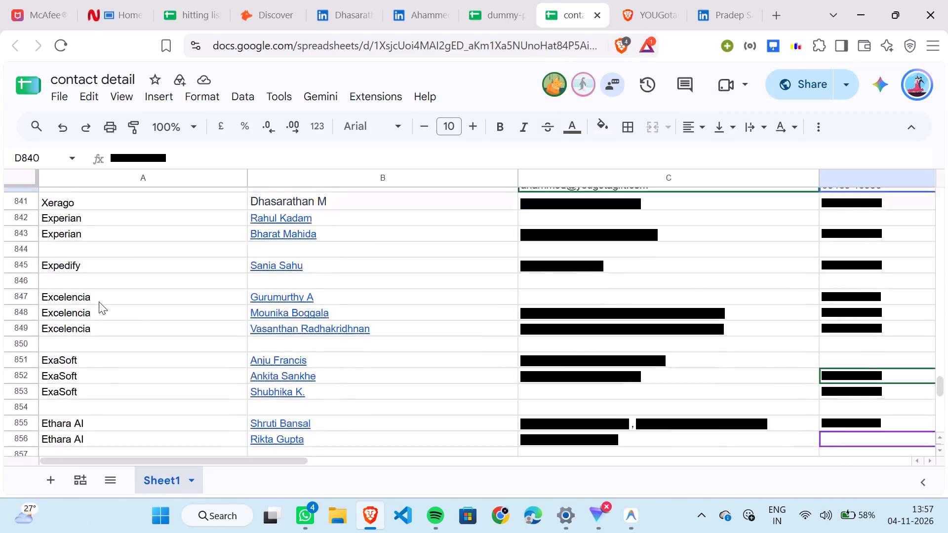
click(70, 272)
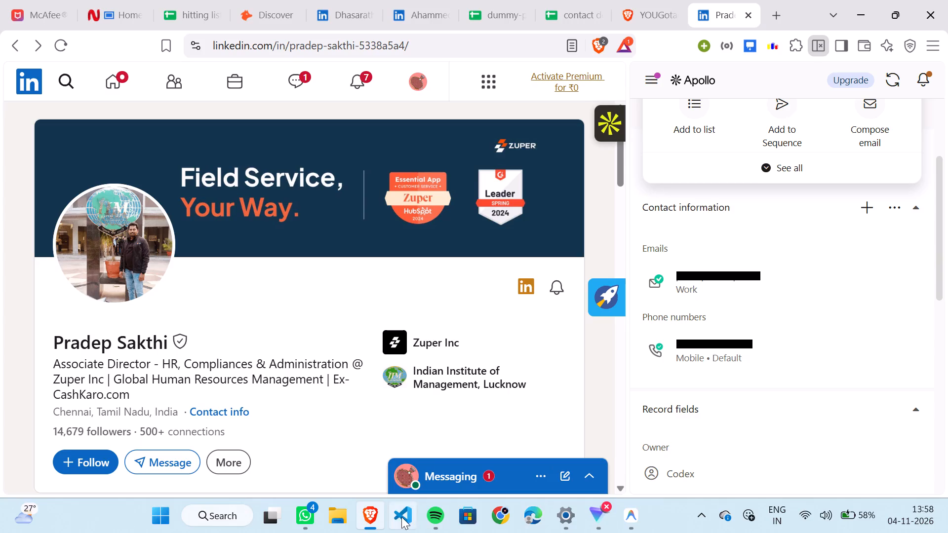
Delete the pasted HR contact's name from cell A857 of the "contact detail" sheet.
click(547, 11)
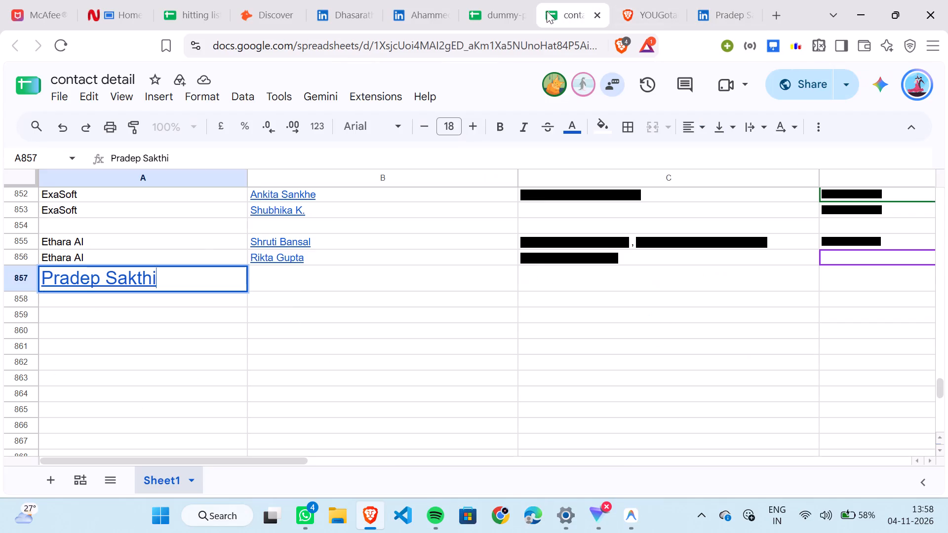
key(BackSpace)
key(BackSpace)
key(BackSpace)
key(BackSpace)
key(BackSpace)
key(BackSpace)
key(BackSpace)
key(BackSpace)
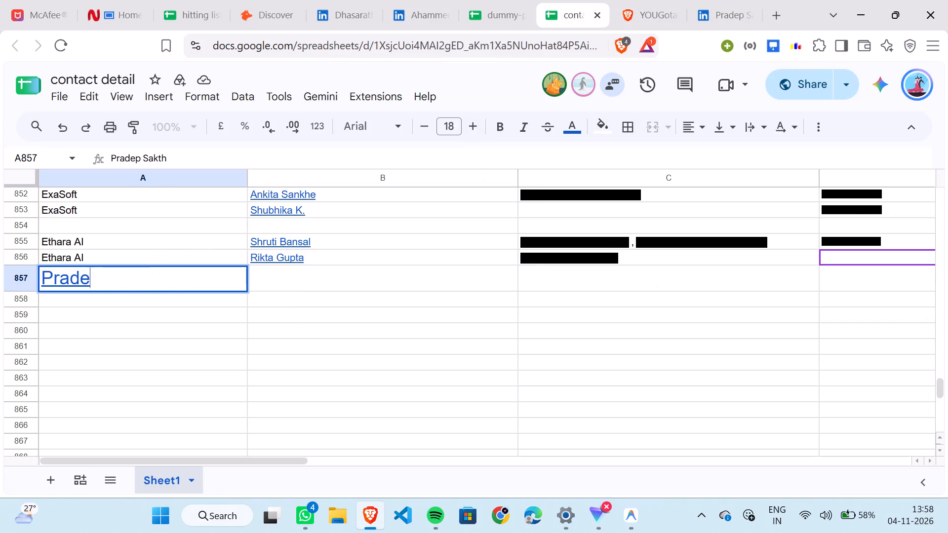
key(BackSpace)
key(BackSpace)
key(BackSpace)
key(BackSpace)
key(BackSpace)
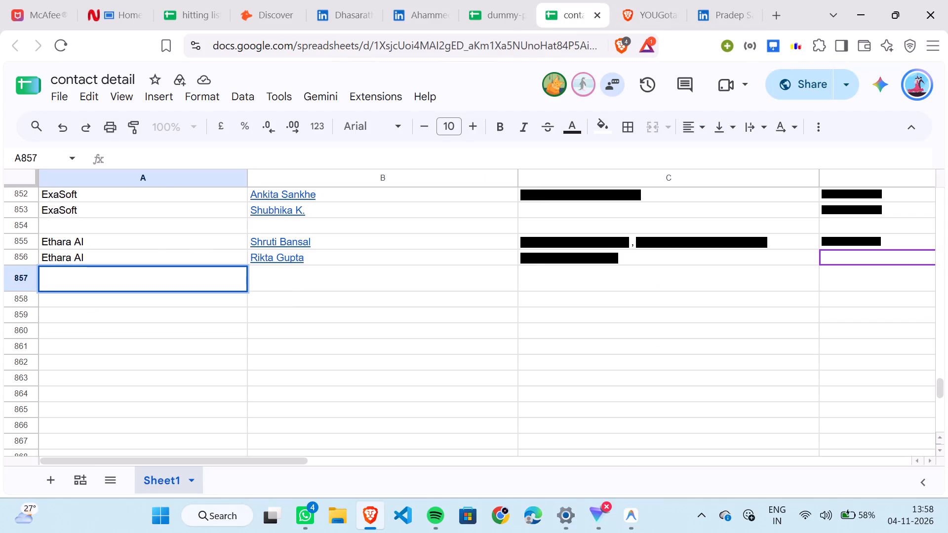
Copy the Zuper HR contact's name from the Apollo person record and paste it into cell A857 of "contact detail".
click(711, 3)
click(754, 235)
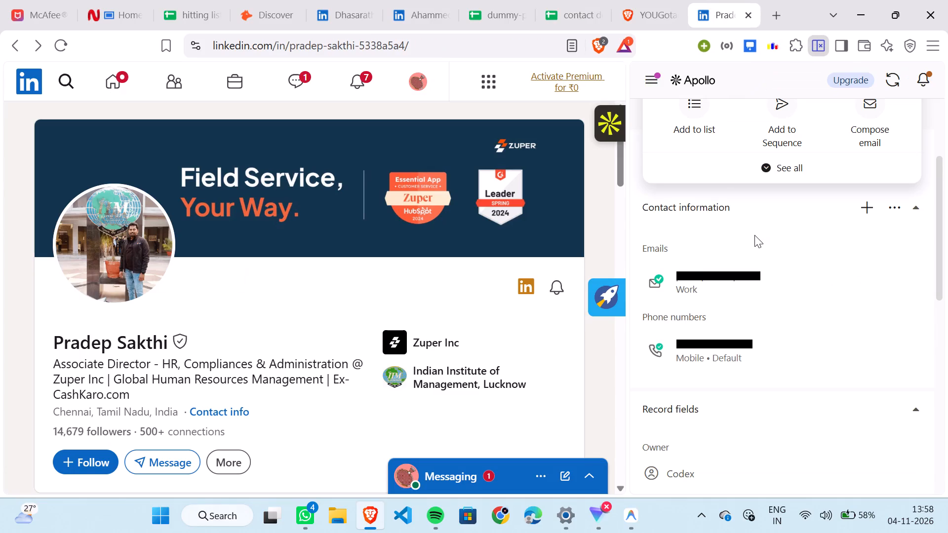
scroll(755, 235, up, 4)
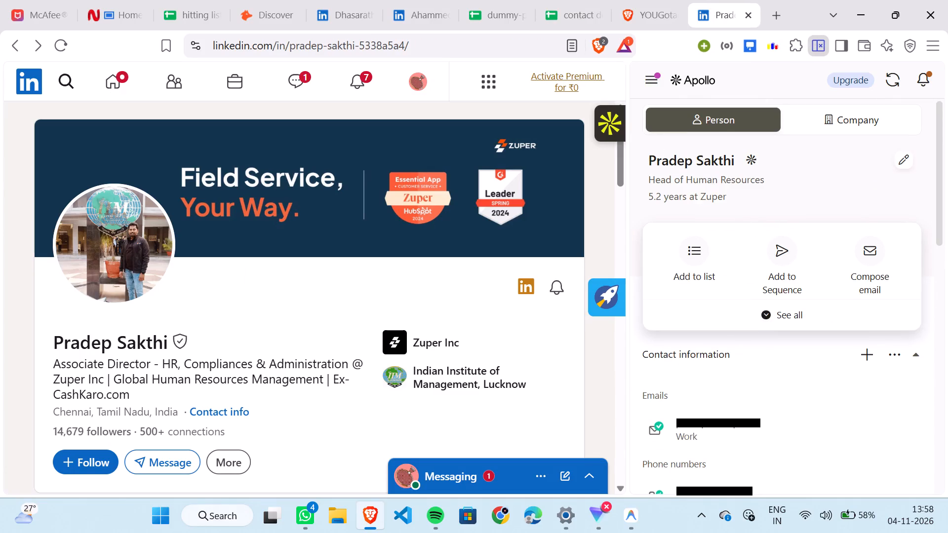
drag(649, 159, 737, 165)
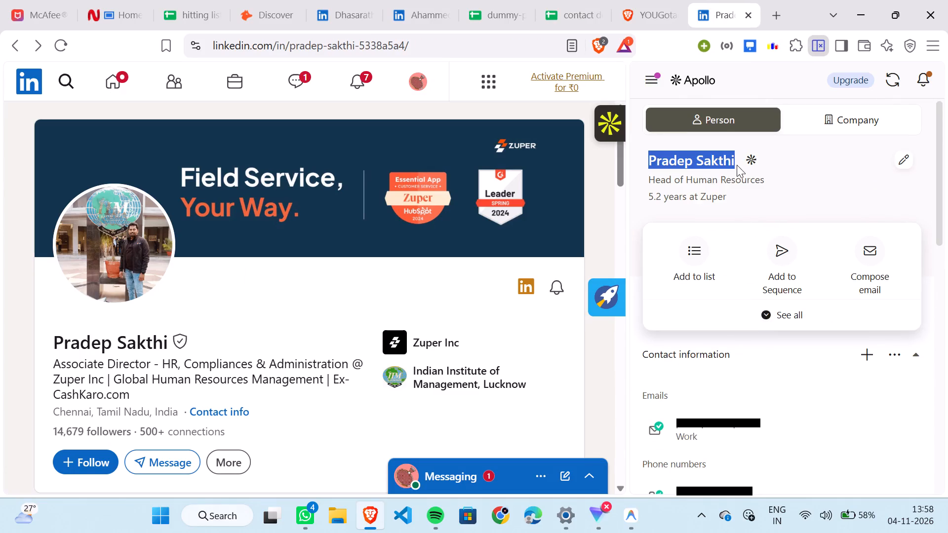
key(ctrl+c)
click(580, 13)
click(197, 278)
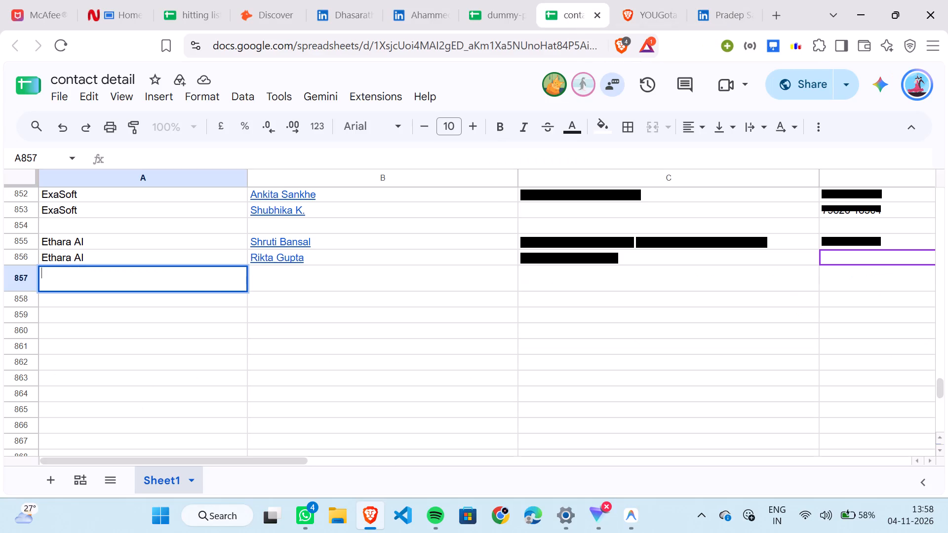
key(ctrl+v)
key(Return)
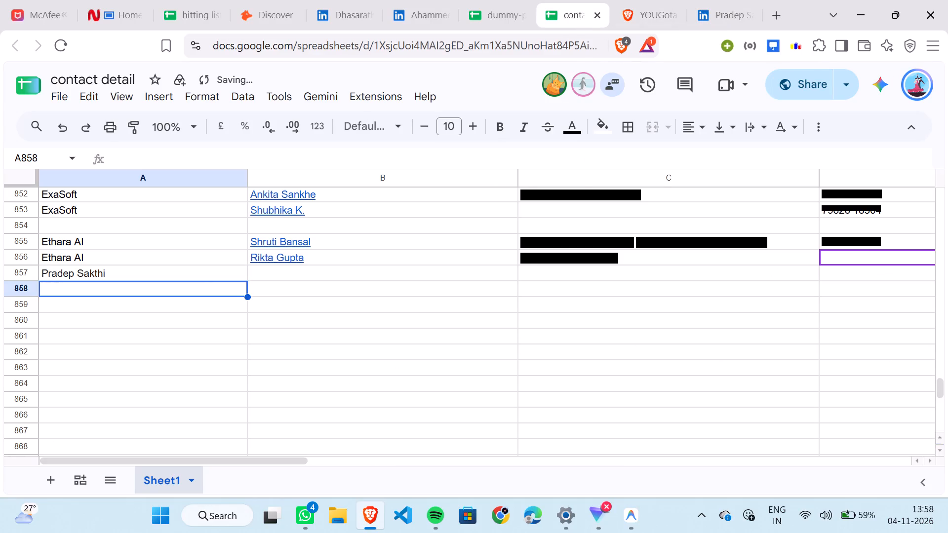
Paste the HR contact's name into cell B857 and clear it from cell A857.
click(288, 269)
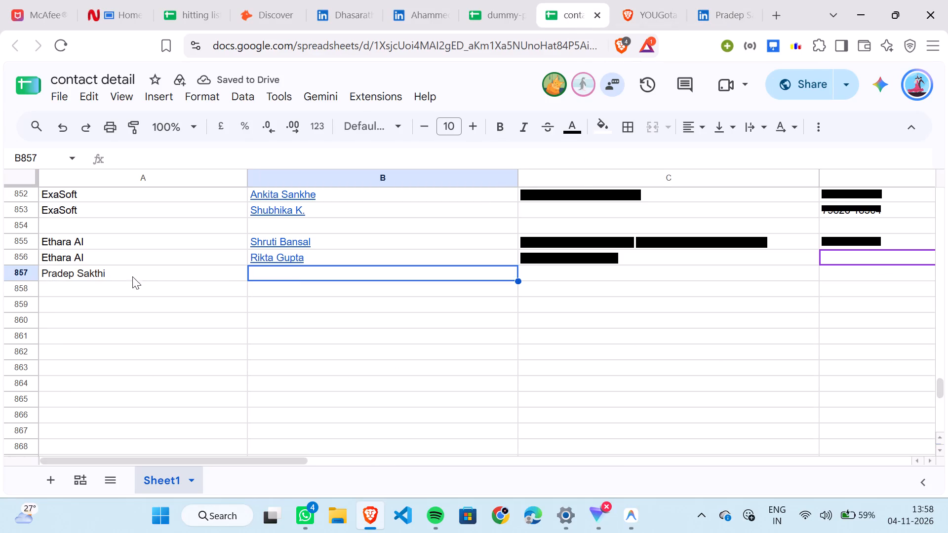
key(ctrl+v)
key(Return)
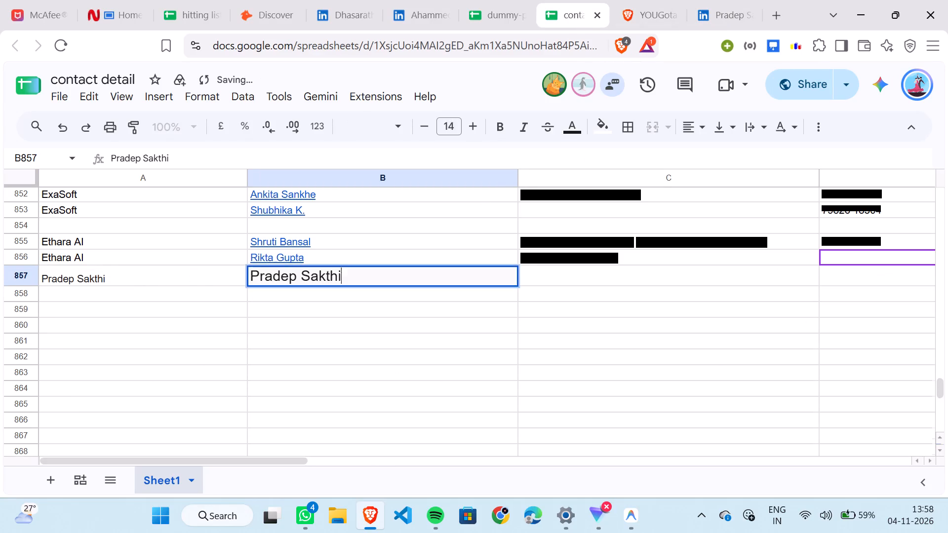
click(167, 272)
key(BackSpace)
key(BackSpace)
key(BackSpace)
key(BackSpace)
key(BackSpace)
key(BackSpace)
key(BackSpace)
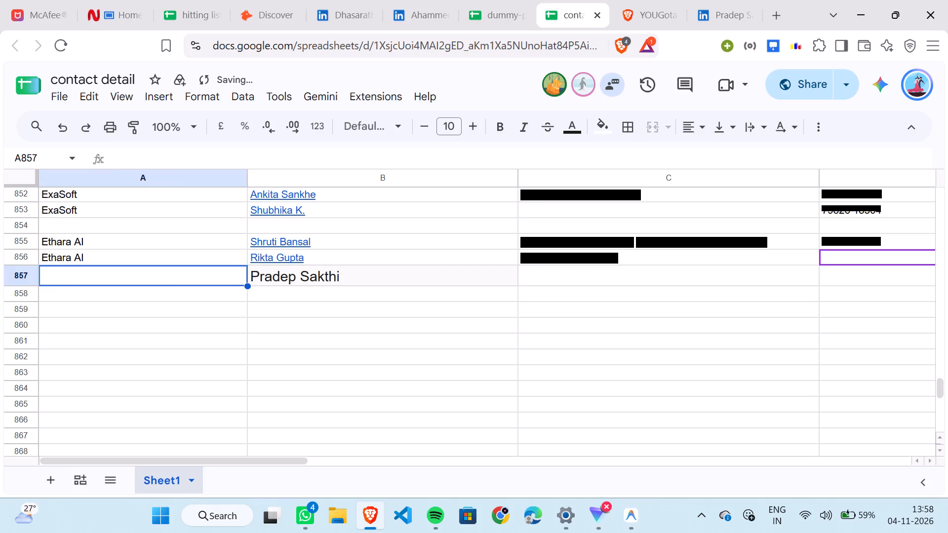
Enter the company name Zuper in cell A857, beside the HR contact's name.
click(354, 278)
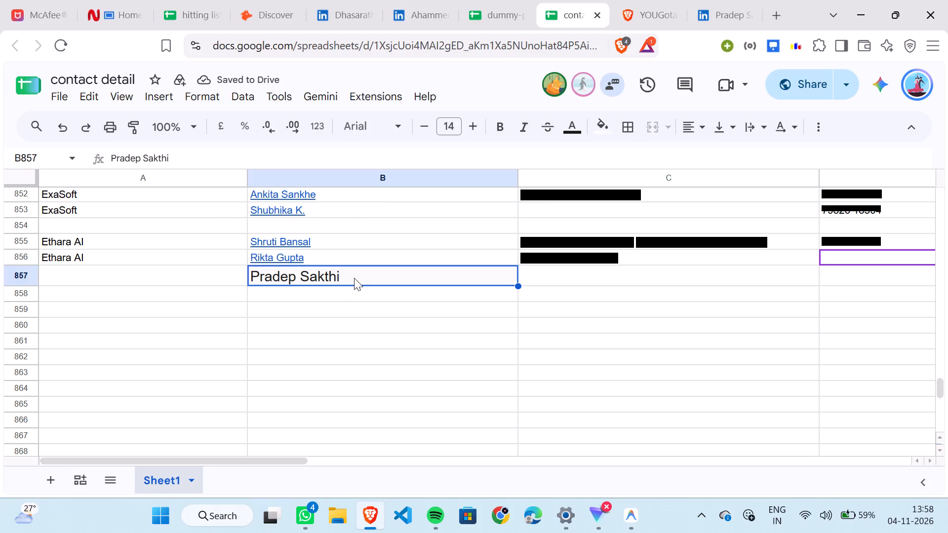
scroll(347, 278, up, 4)
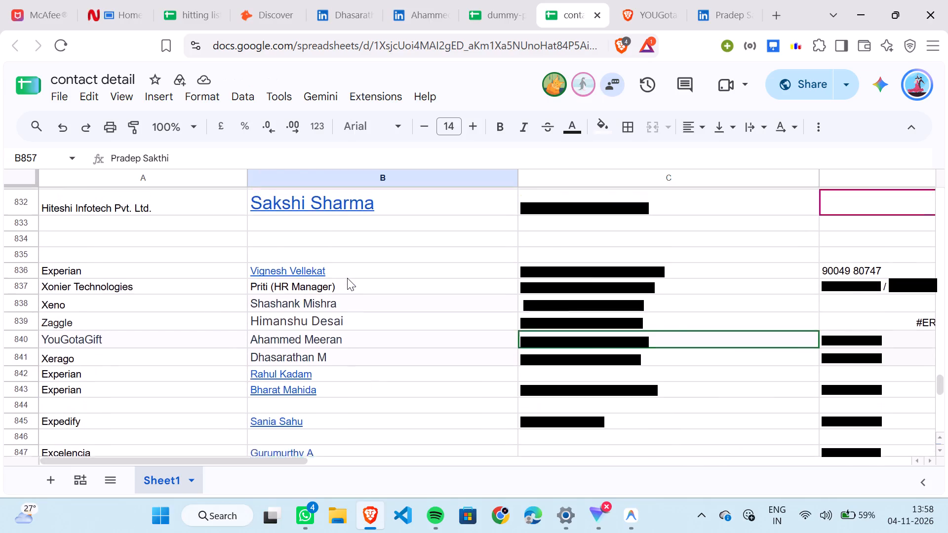
scroll(347, 278, down, 3)
click(153, 361)
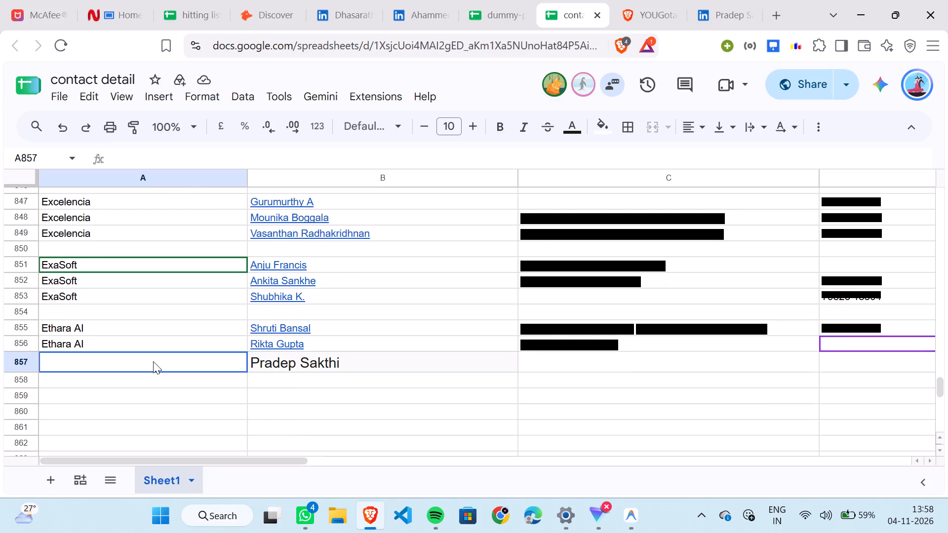
text(Zuper)
Copy the Zuper HR contact's work email from Apollo and paste it into cell C857 of "contact detail".
click(564, 365)
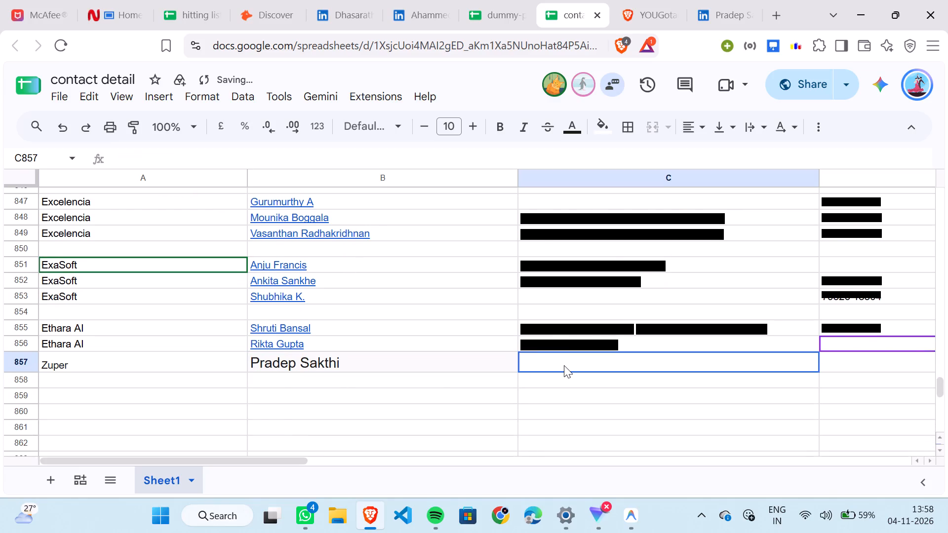
click(727, 10)
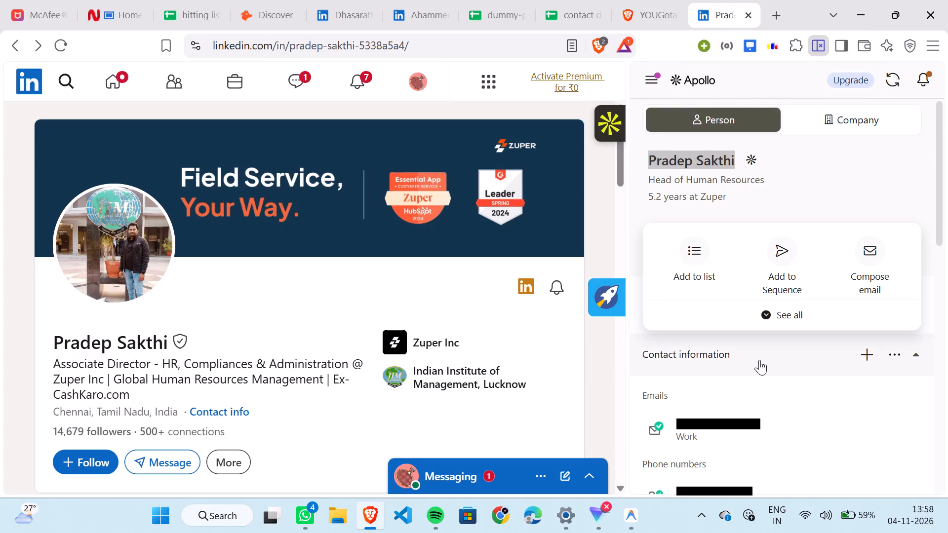
scroll(759, 360, down, 1)
click(820, 347)
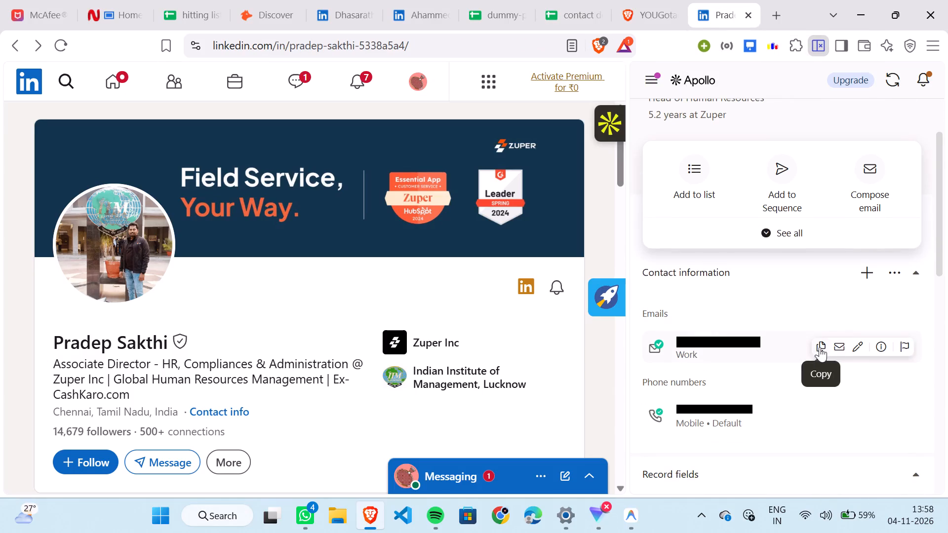
click(567, 15)
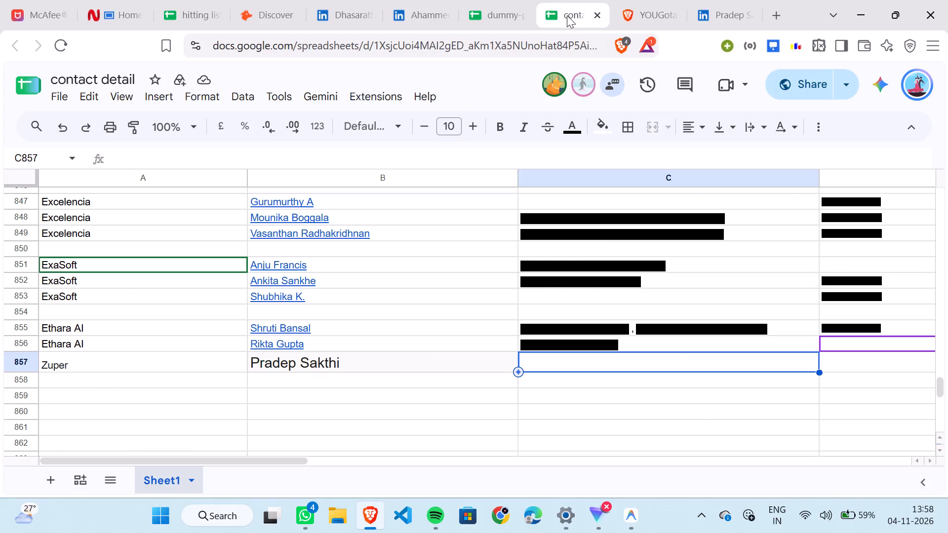
click(554, 365)
key(ctrl+v)
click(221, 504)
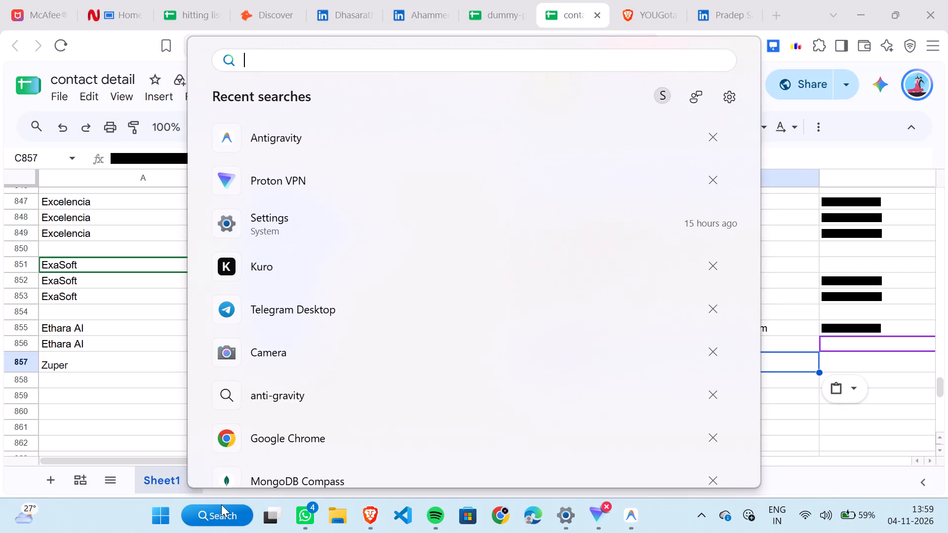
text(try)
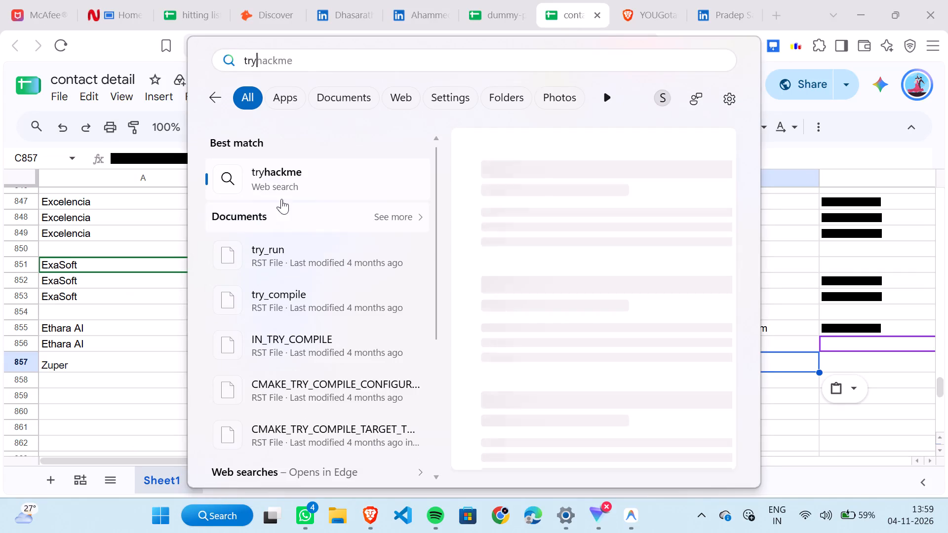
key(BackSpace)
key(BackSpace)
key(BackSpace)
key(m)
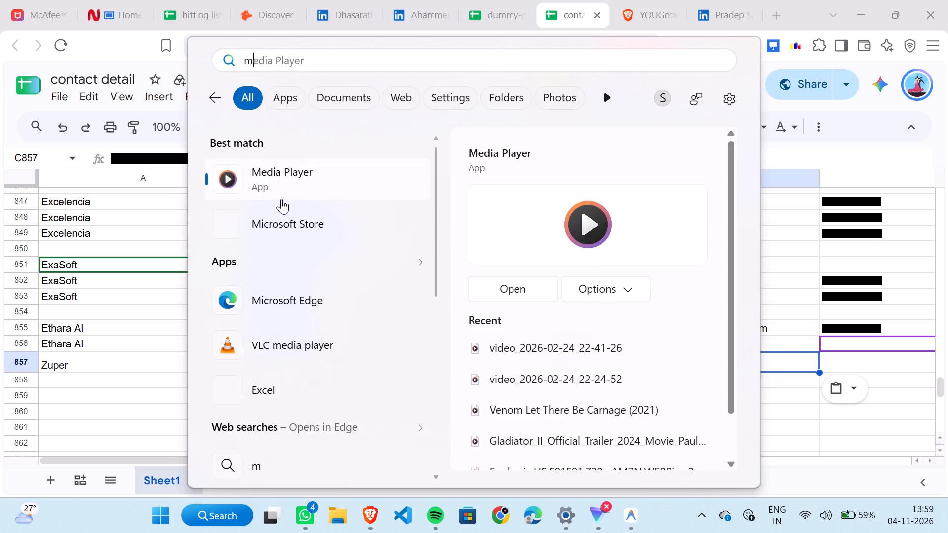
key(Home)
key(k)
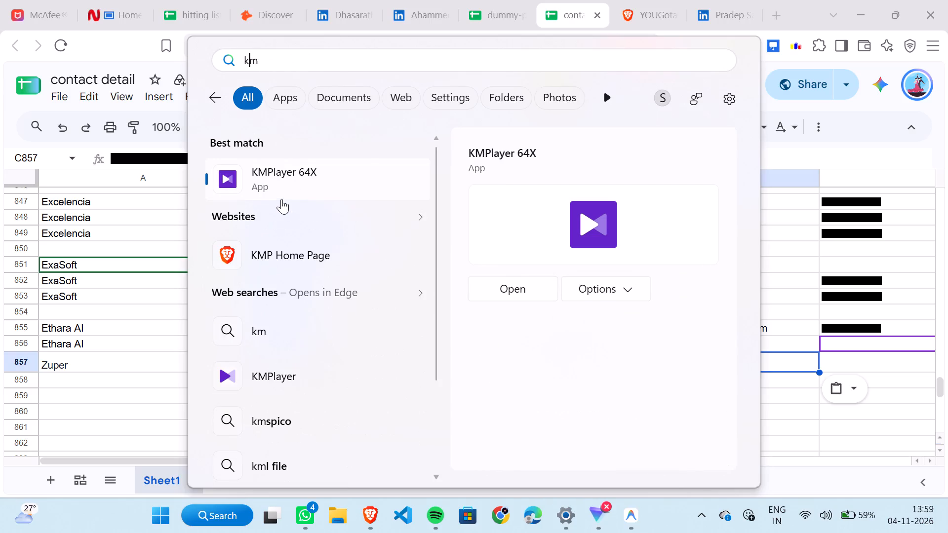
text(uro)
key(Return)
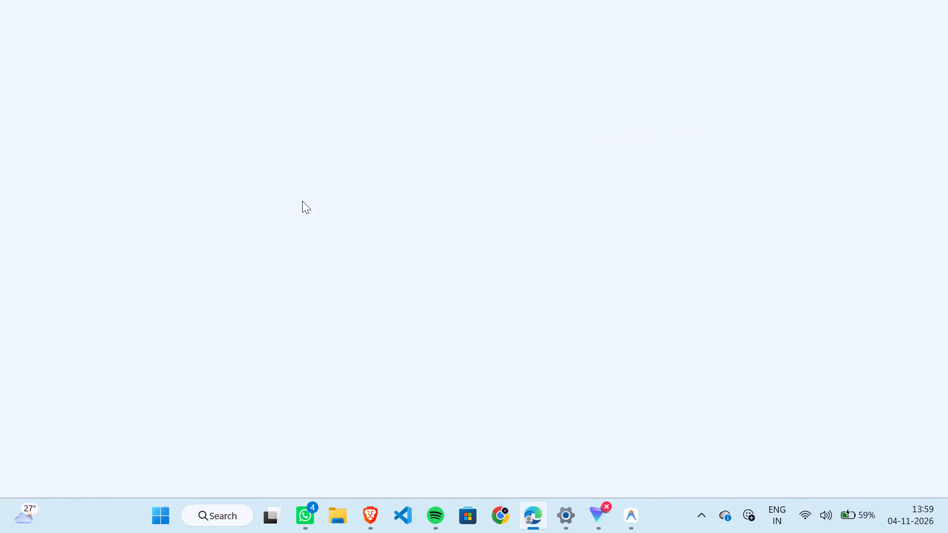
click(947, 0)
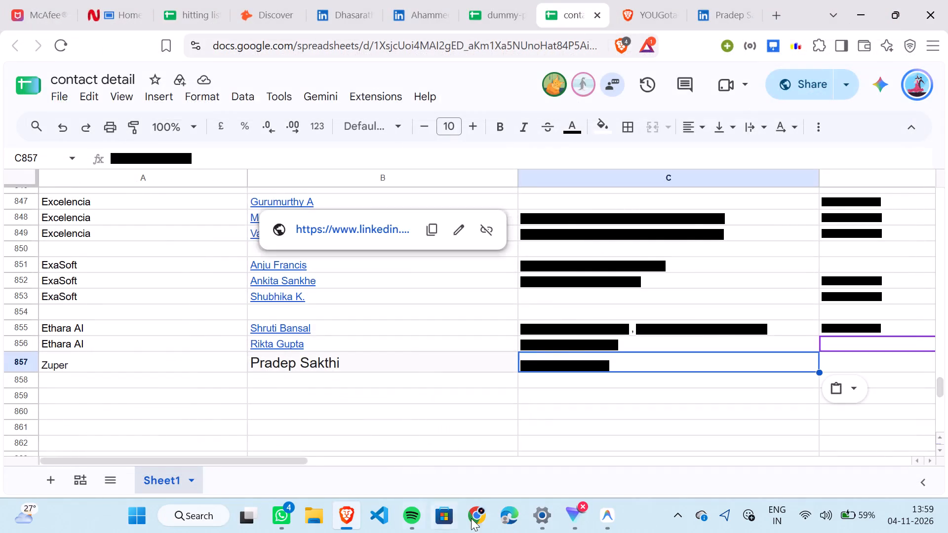
Search the computer for "kuro" and launch the Kuro app.
click(211, 515)
text(kuro)
key(Return)
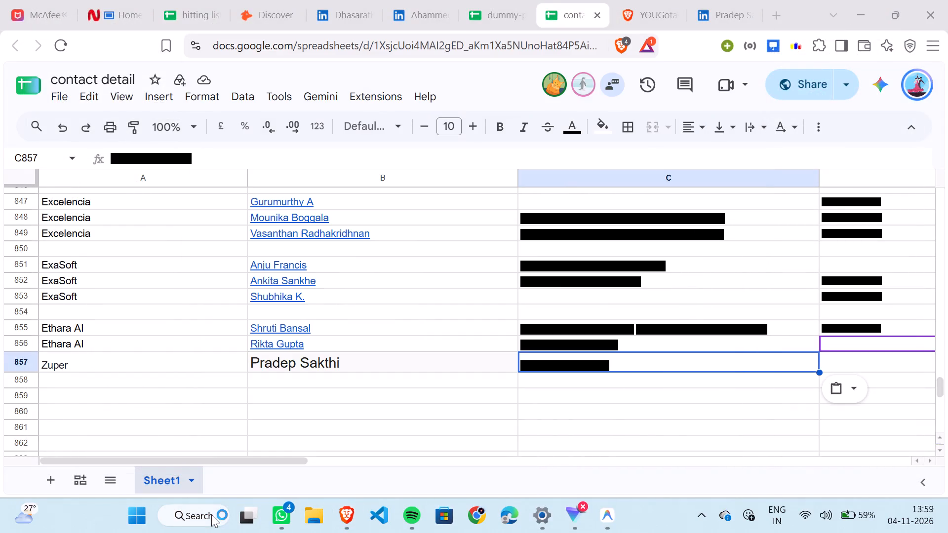
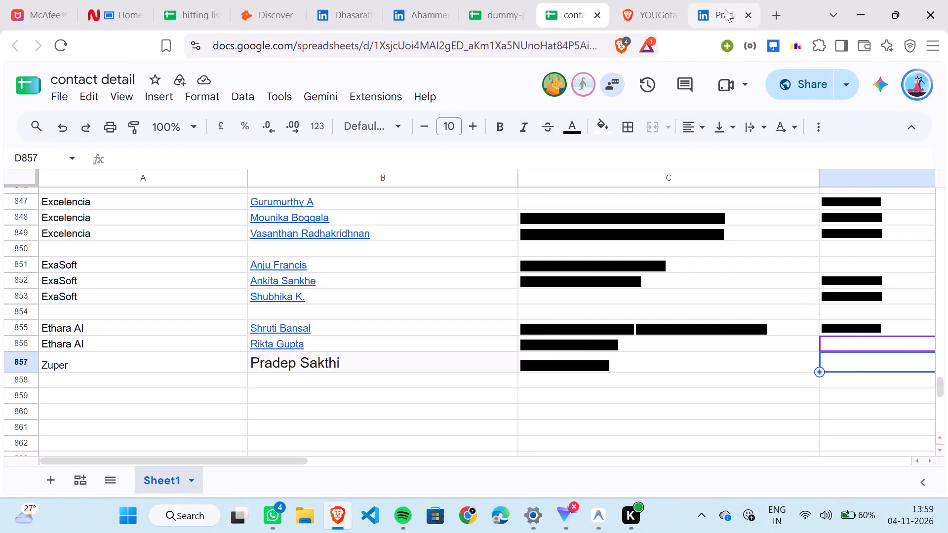
Copy the Zuper HR contact's mobile number, without its country code, from the Apollo profile into cell D857 of the contact detail sheet.
click(725, 9)
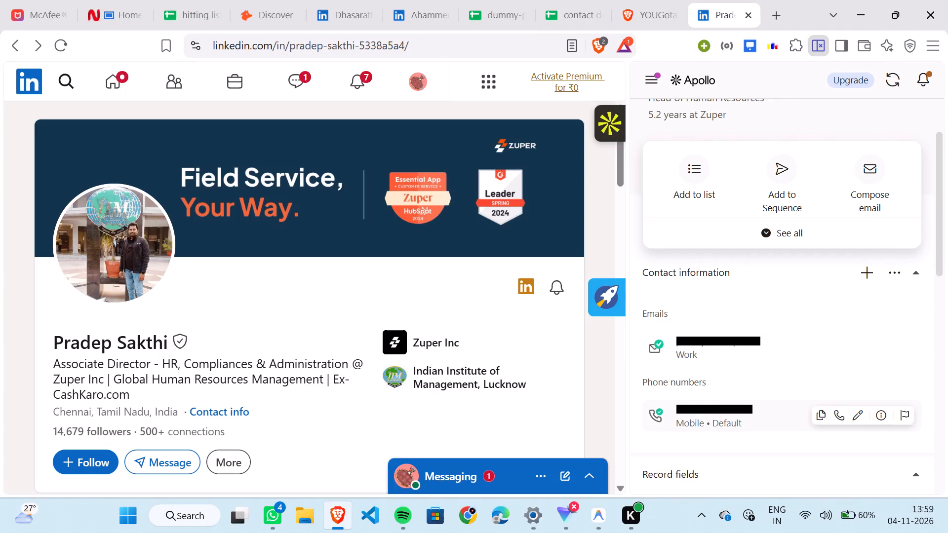
drag(697, 409, 751, 412)
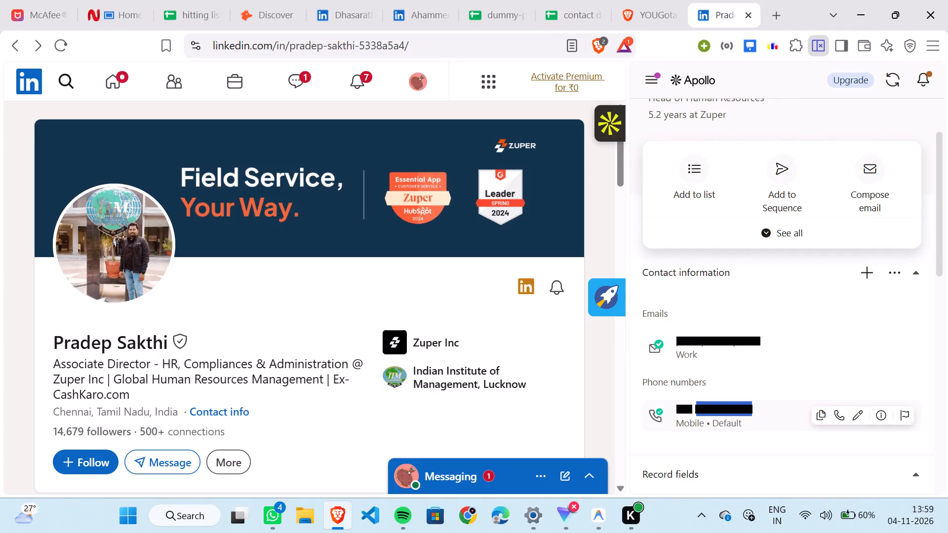
key(ctrl+c)
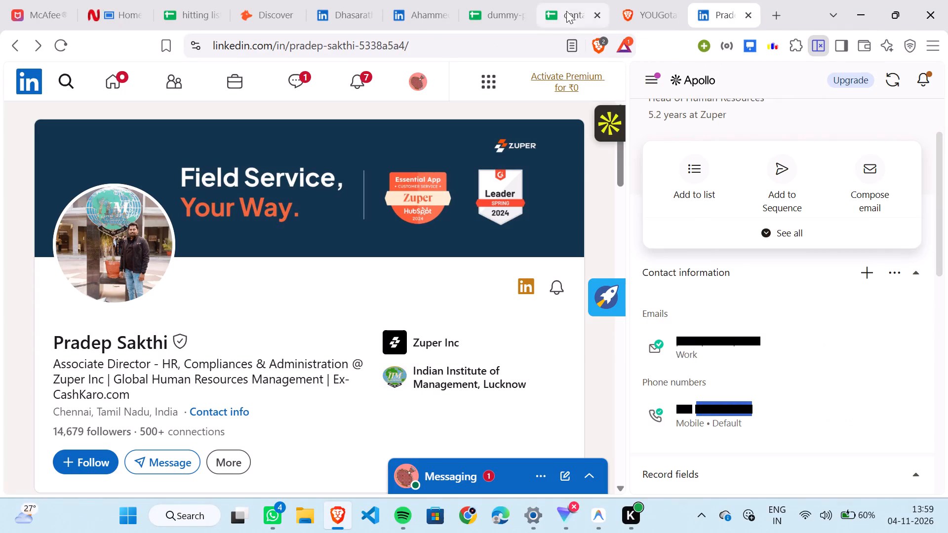
click(566, 11)
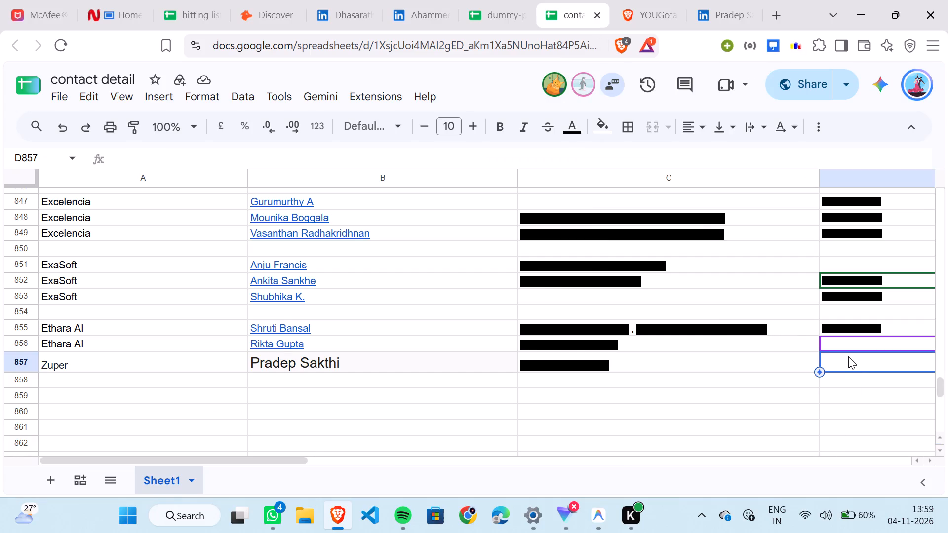
click(848, 356)
key(ctrl+v)
key(Return)
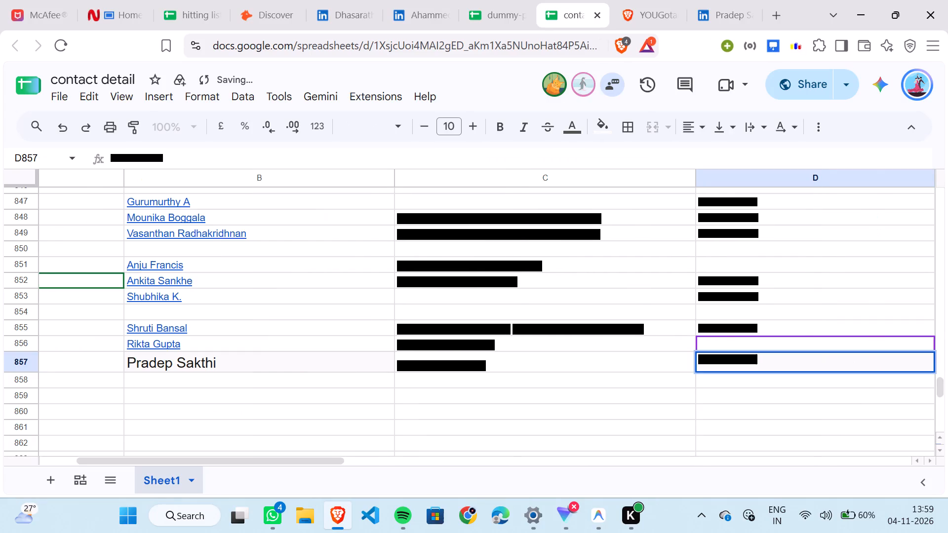
click(667, 371)
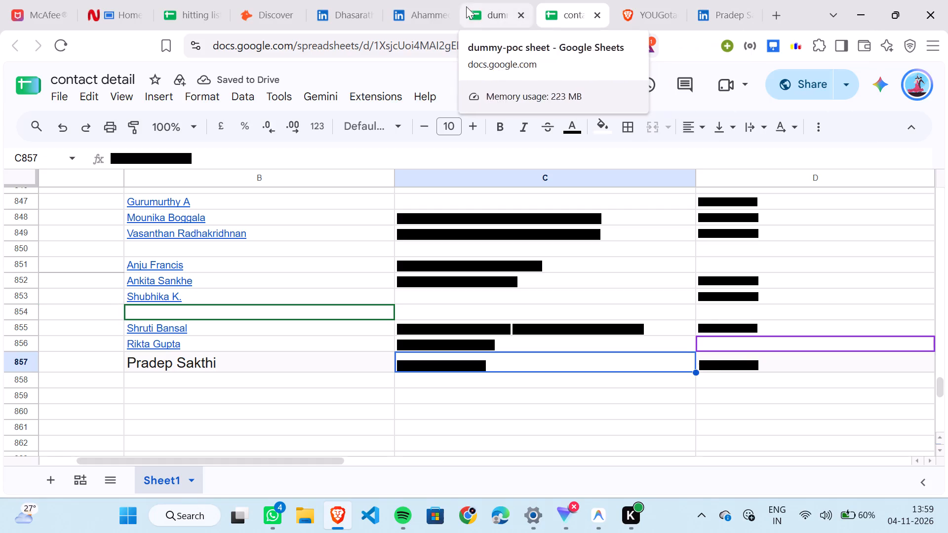
Mark Zuper in column Z of the hitting list sheet by appending ** after its name.
click(185, 20)
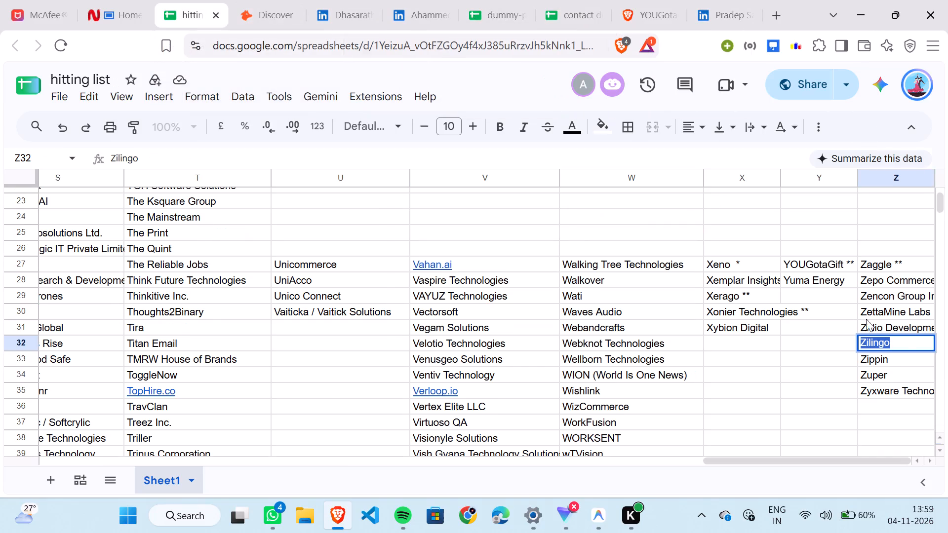
click(912, 347)
double_click(907, 373)
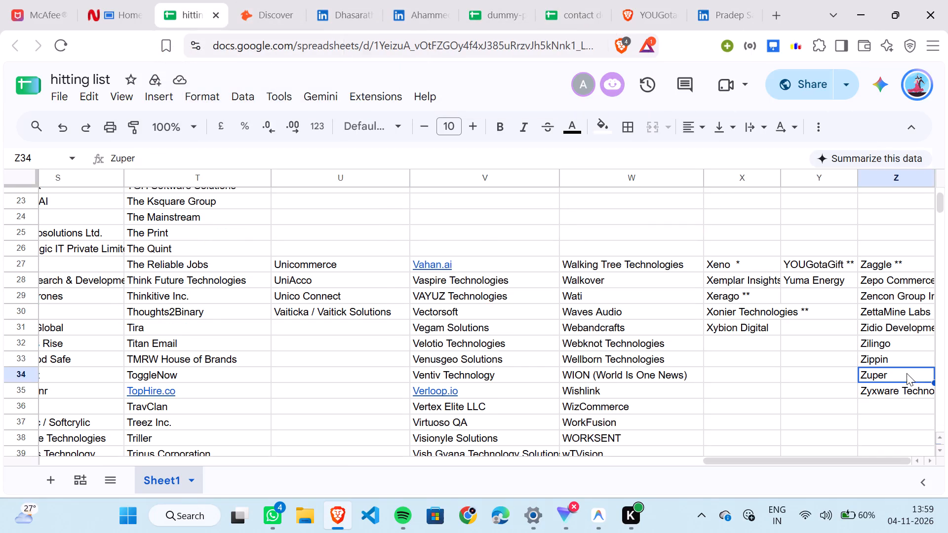
key(space)
key(space)
text(**)
key(Return)
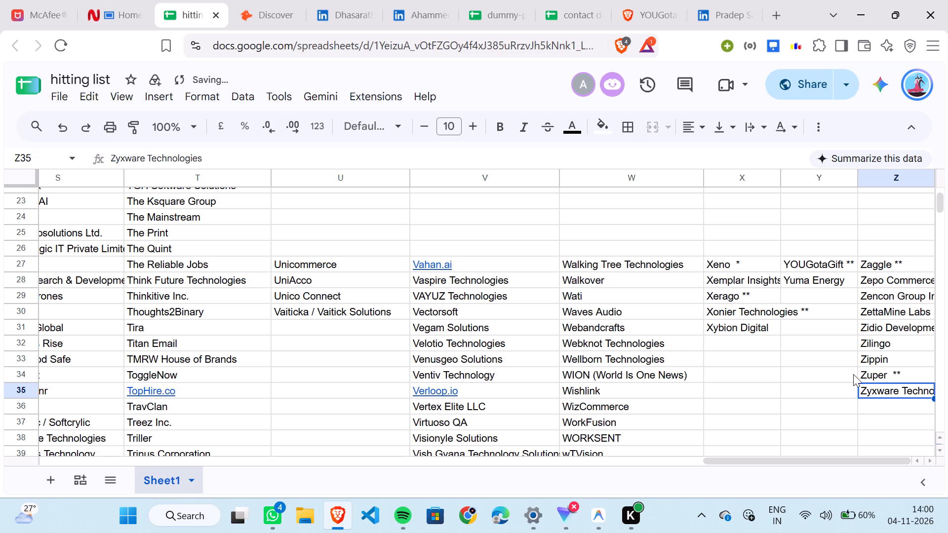
Copy Zippin from the hitting list and search Google for "Zippin hr,talent acquisition university hiring", reusing the earlier Zuper query.
click(903, 354)
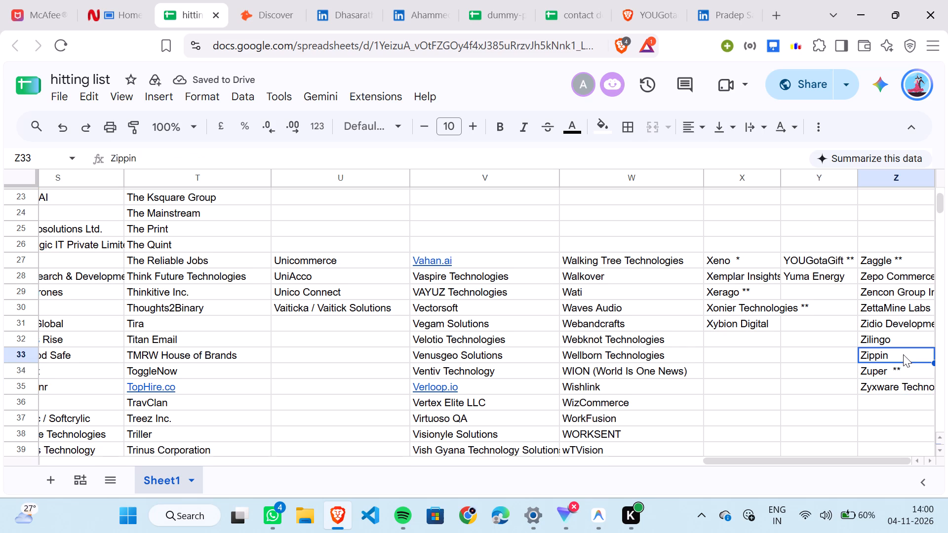
drag(898, 356, 860, 353)
right_click(862, 353)
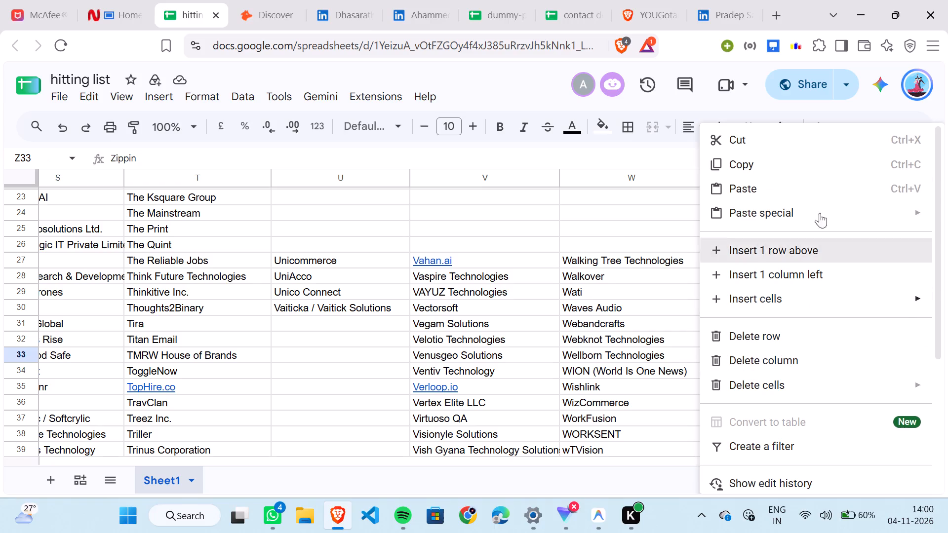
click(747, 164)
click(726, 1)
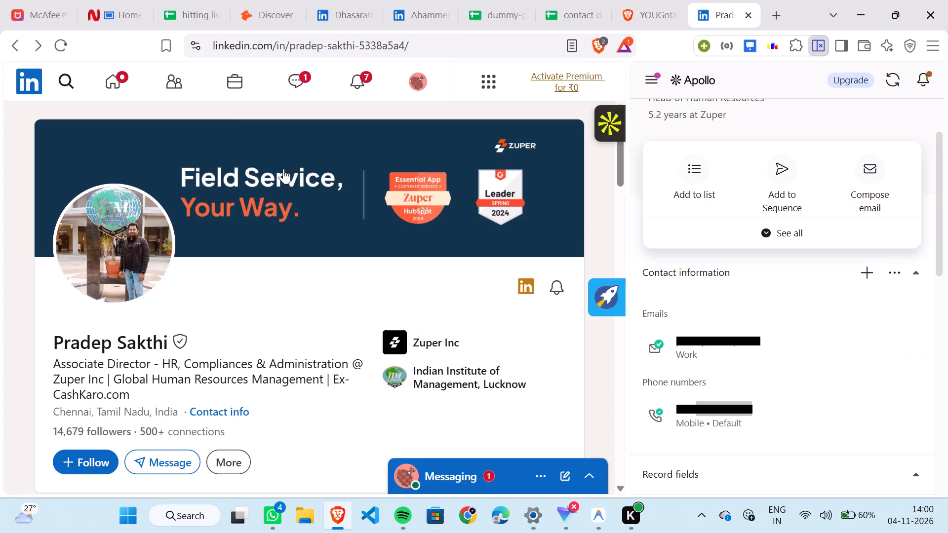
click(12, 44)
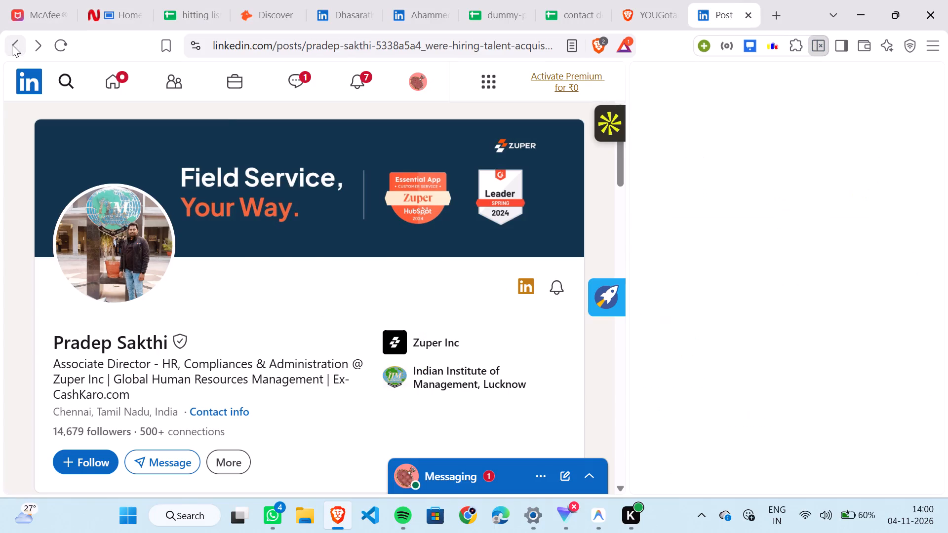
click(12, 44)
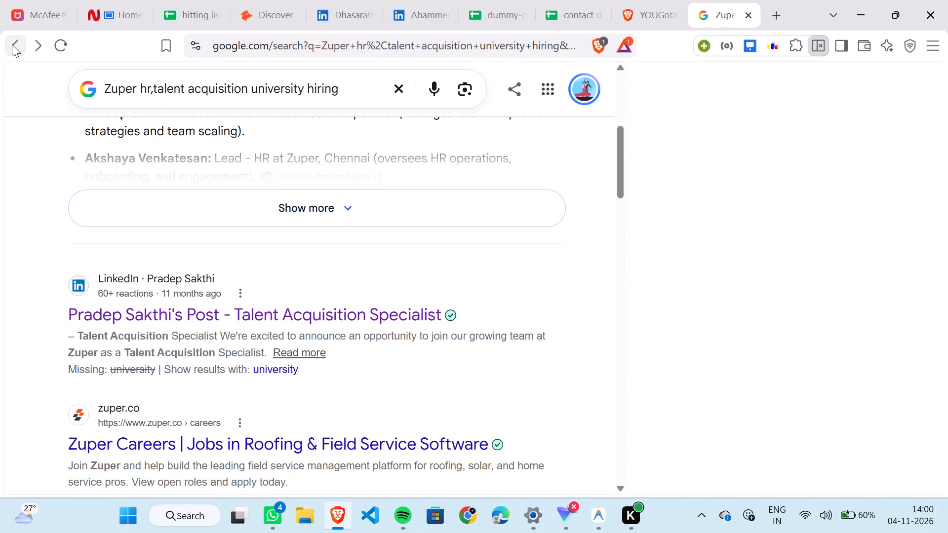
scroll(297, 276, up, 6)
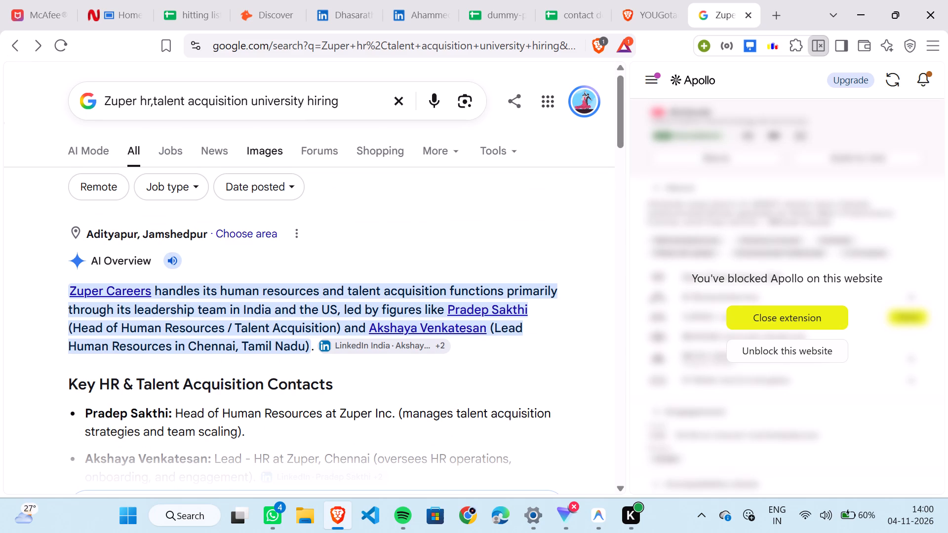
click(134, 101)
key(Right)
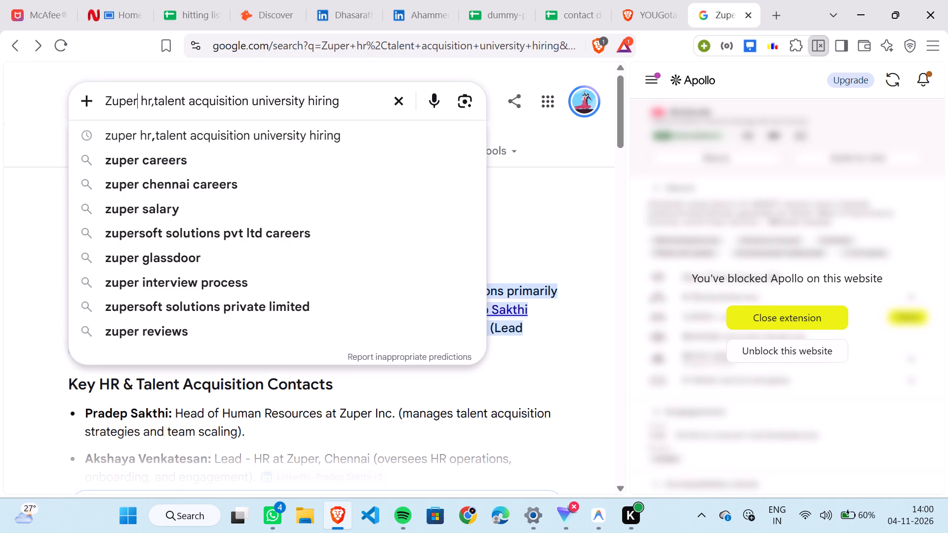
key(BackSpace)
key(BackSpace)
key(BackSpace)
key(BackSpace)
key(BackSpace)
key(ctrl+v)
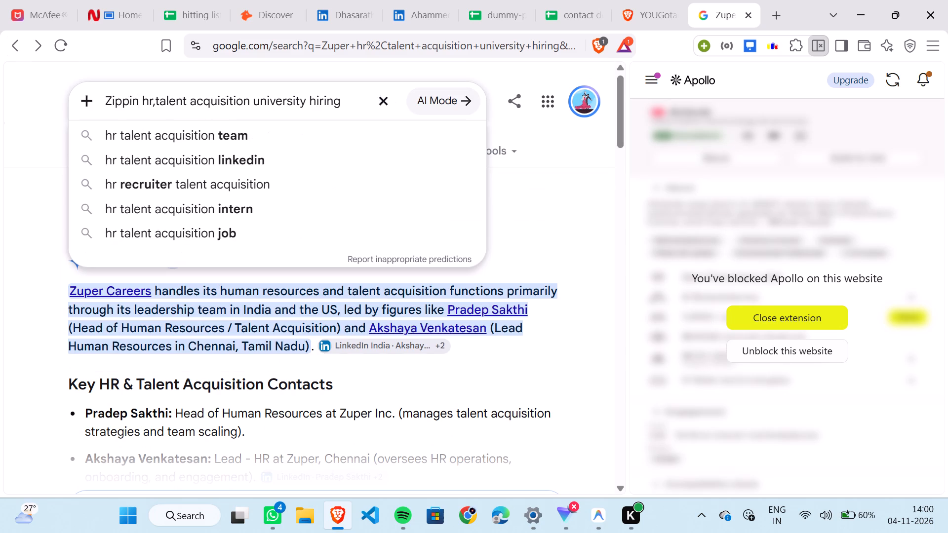
key(Return)
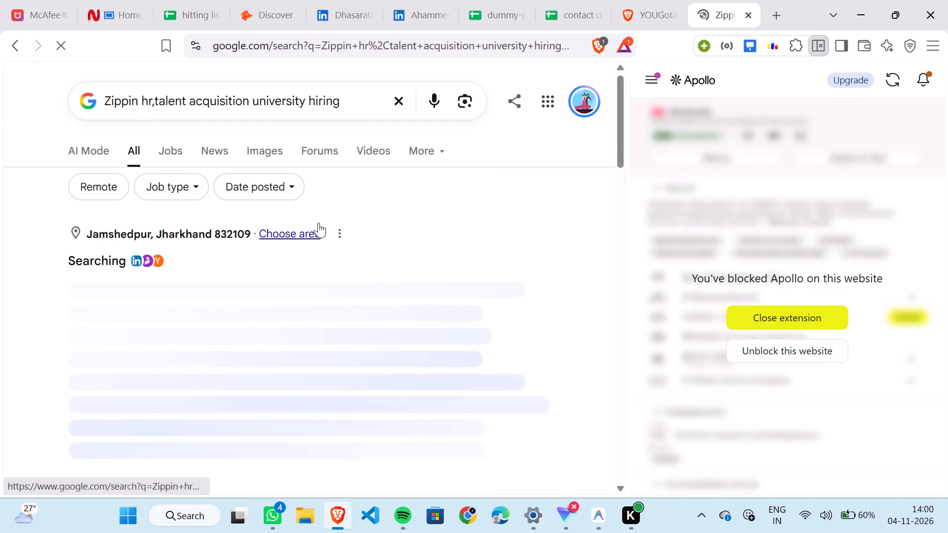
Examine the Zippin search results for HR or talent acquisition contacts at the company.
scroll(318, 223, down, 2)
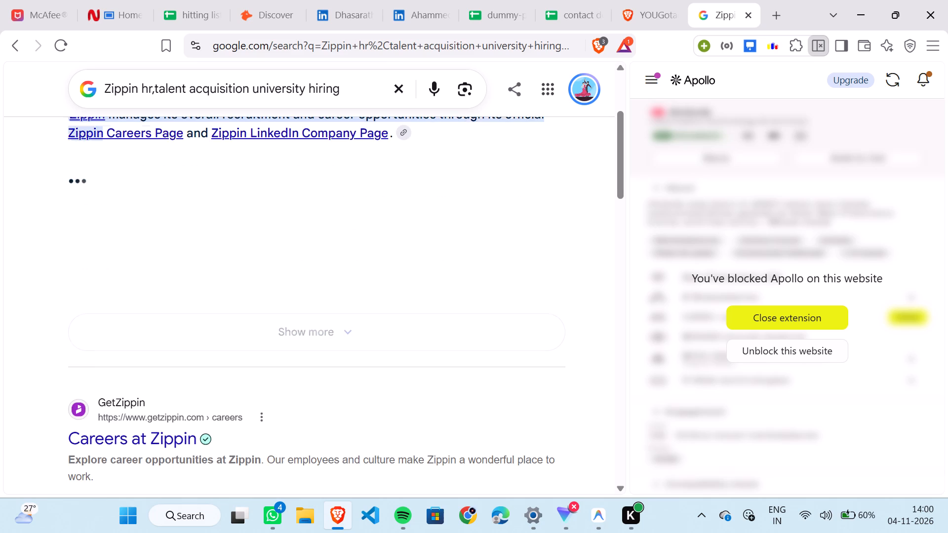
scroll(318, 223, up, 1)
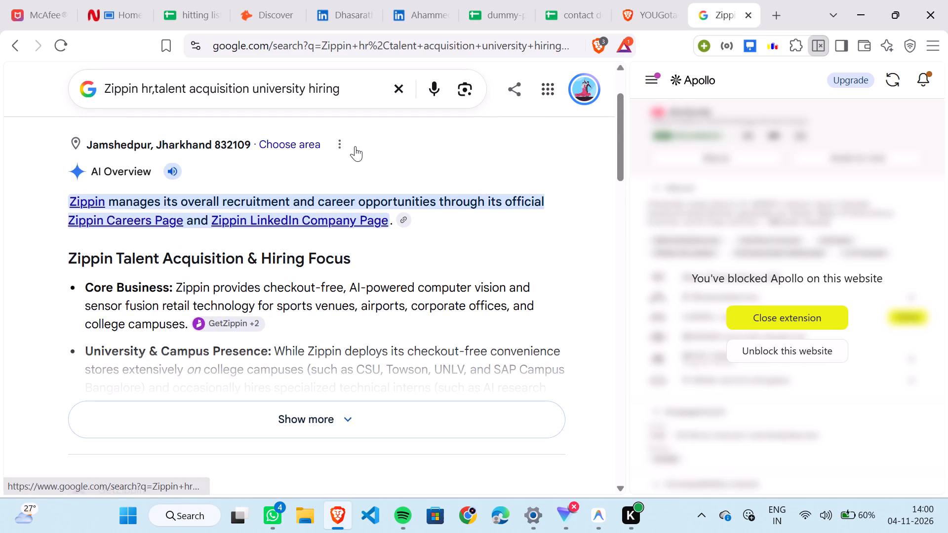
scroll(355, 146, down, 4)
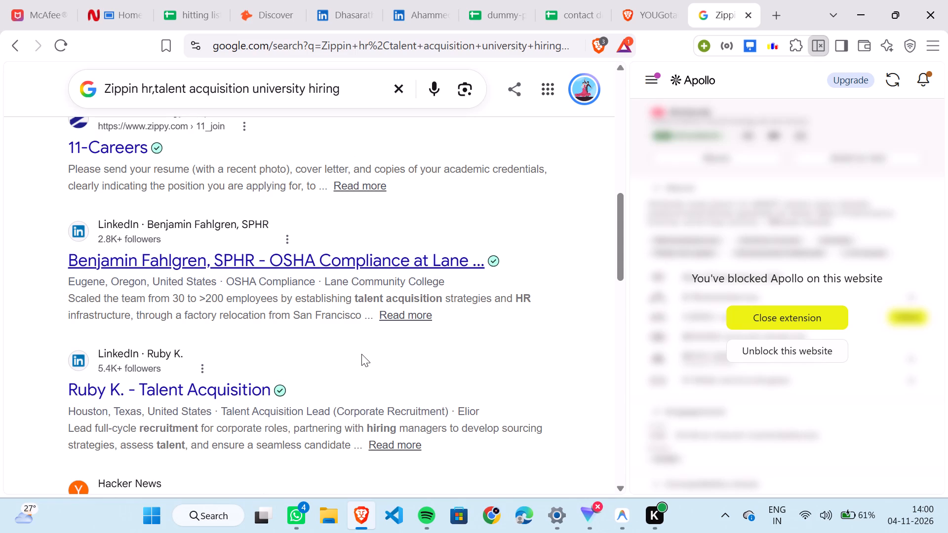
scroll(361, 354, down, 2)
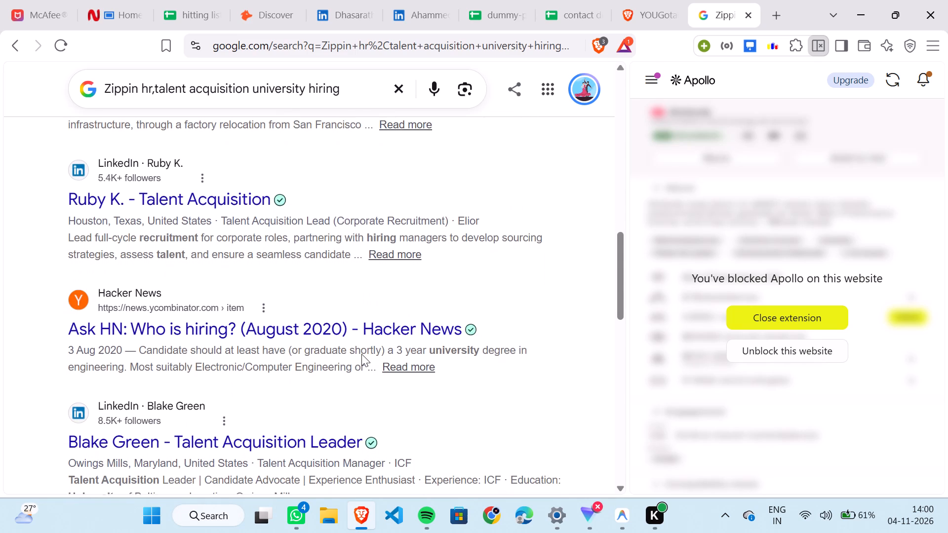
scroll(361, 354, down, 1)
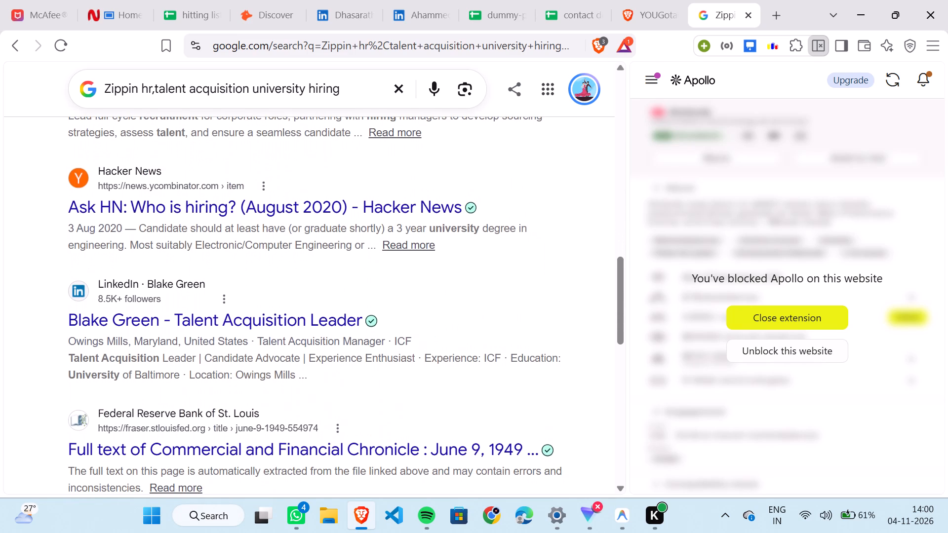
scroll(361, 354, down, 1)
scroll(361, 354, up, 5)
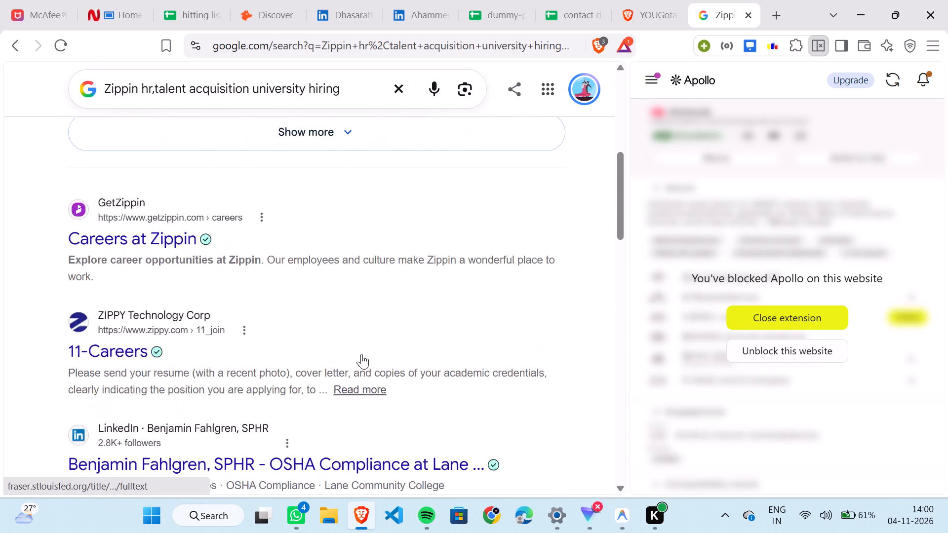
scroll(361, 354, up, 4)
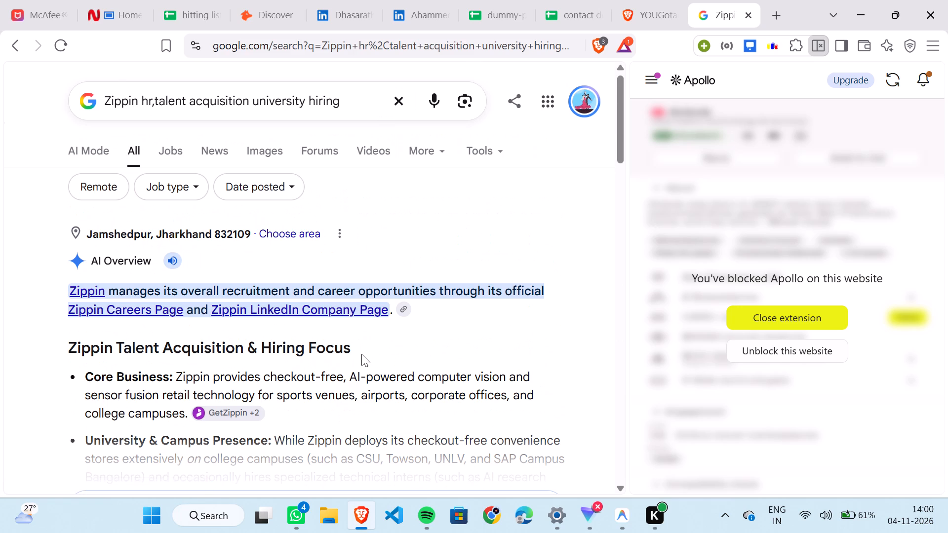
Expand the AI Overview and read its full section on Zippin's talent acquisition and hiring.
scroll(395, 414, down, 2)
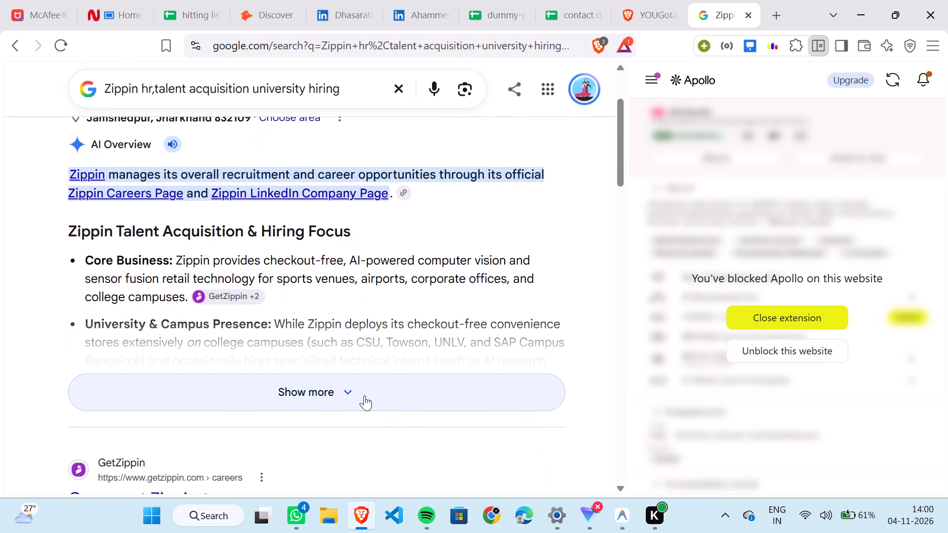
click(347, 384)
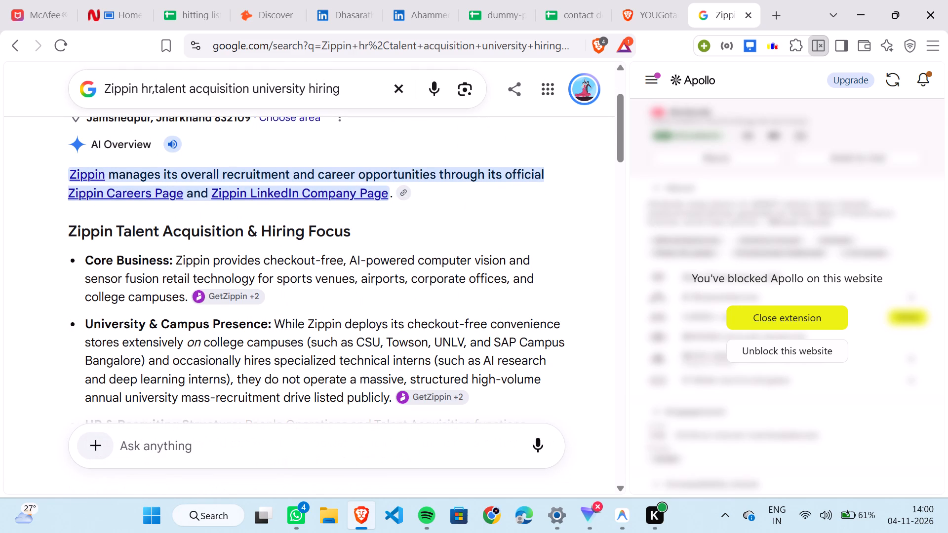
scroll(351, 395, down, 1)
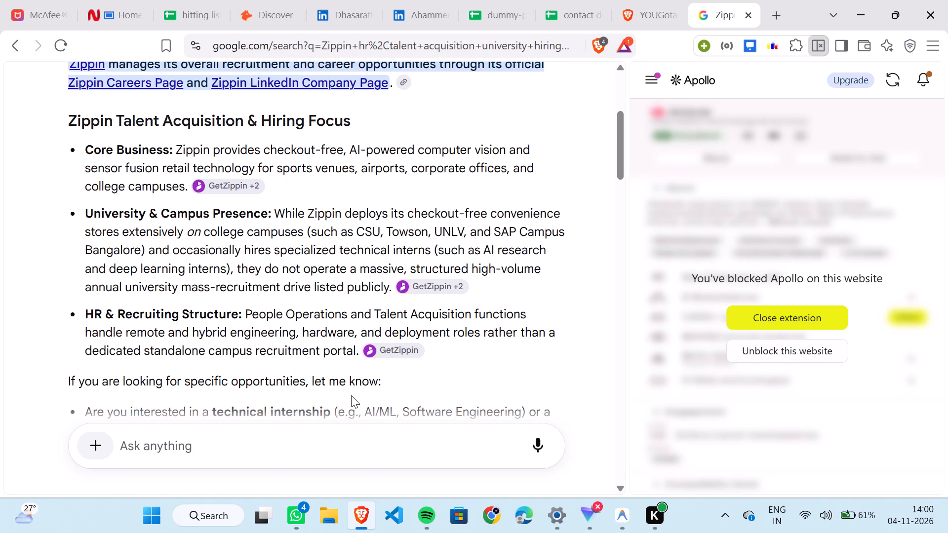
scroll(351, 395, down, 3)
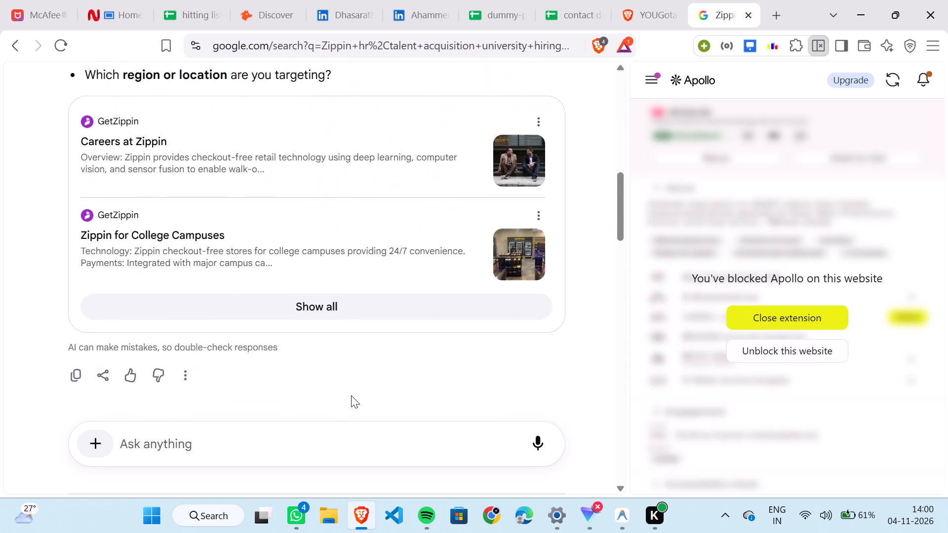
scroll(351, 395, up, 1)
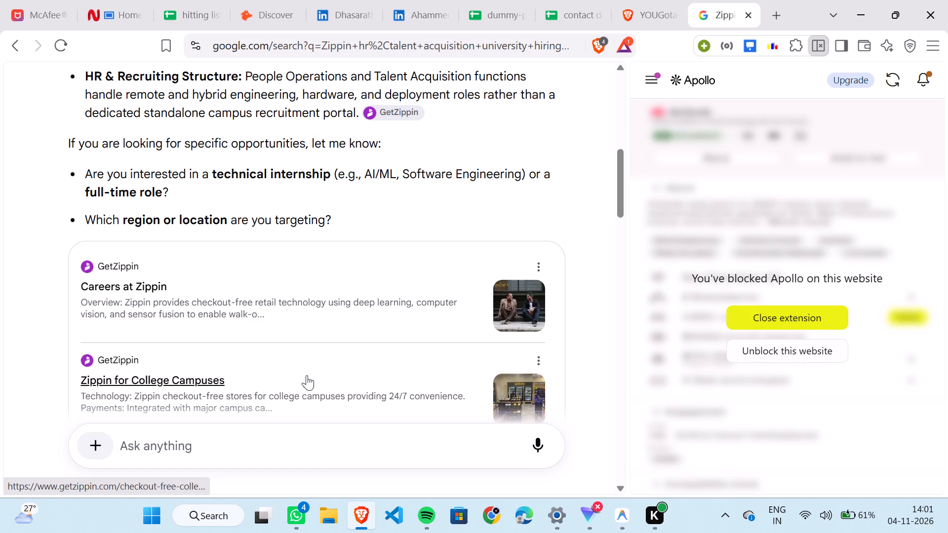
scroll(307, 375, up, 3)
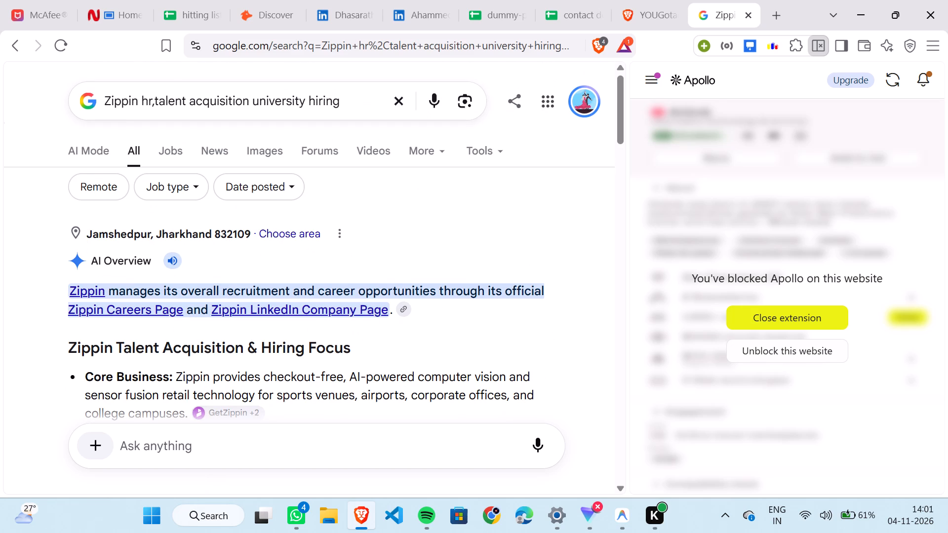
Close the Zippin search page and return to the company names in column Z of the hitting list sheet.
click(747, 20)
scroll(400, 300, down, 1)
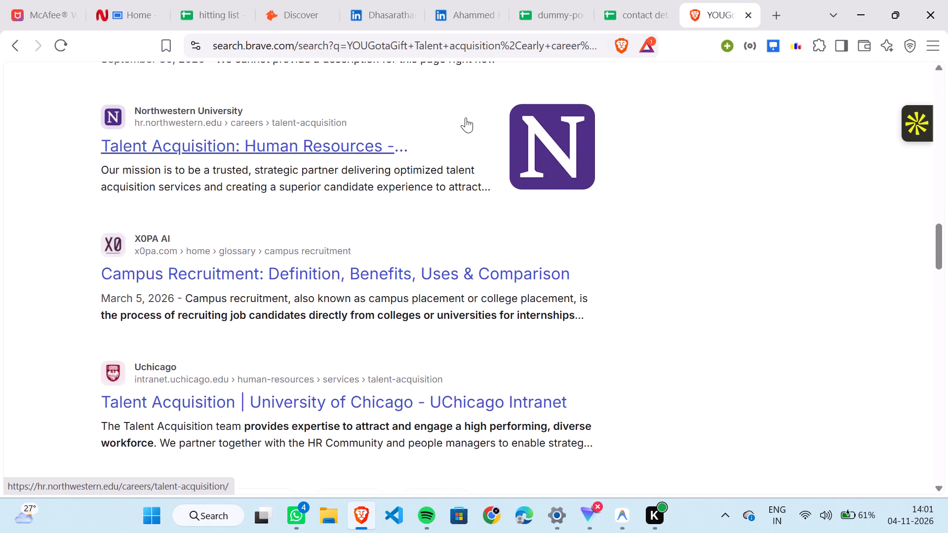
click(596, 19)
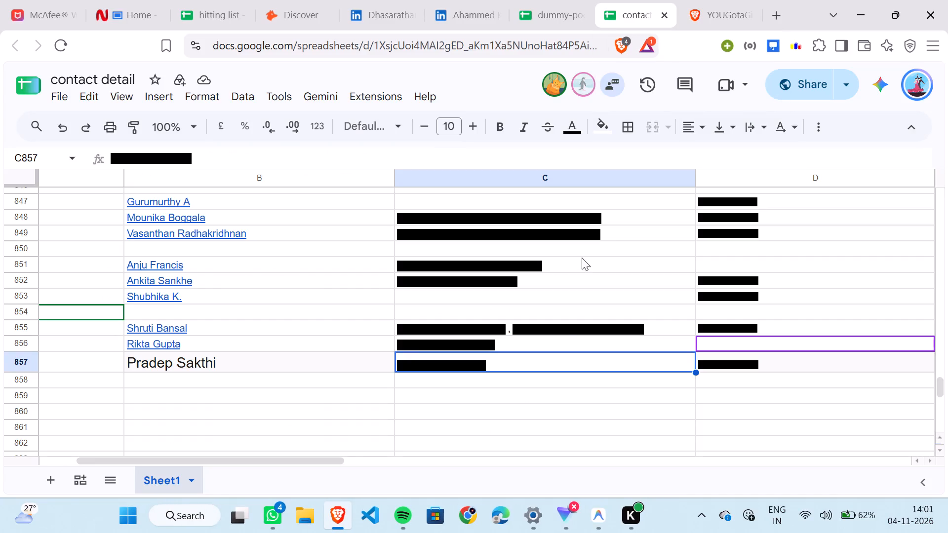
click(214, 1)
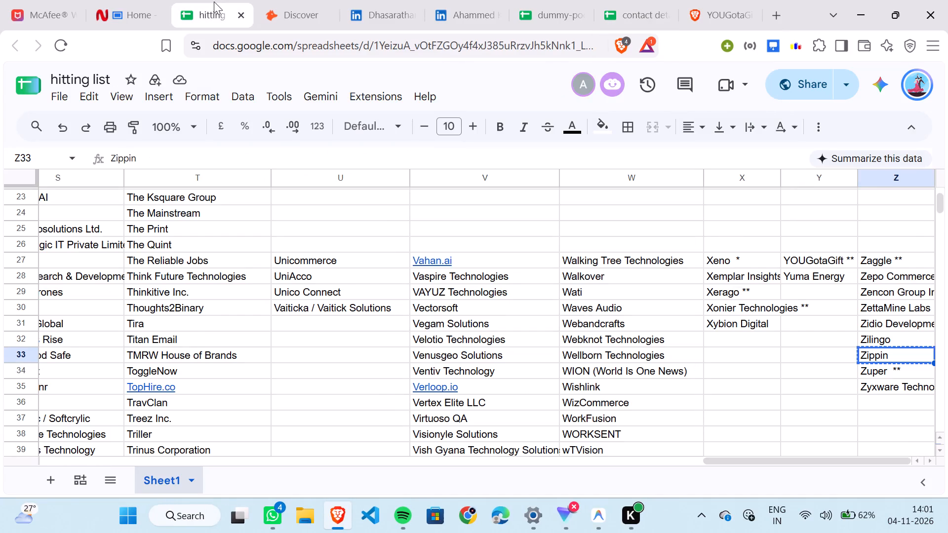
scroll(793, 205, left, 3)
Copy Zencon Group Inc. from the hitting list and search it in the YOUGotaGift query's place, adding "hr," before the talent acquisition and campus recruiter terms.
click(893, 296)
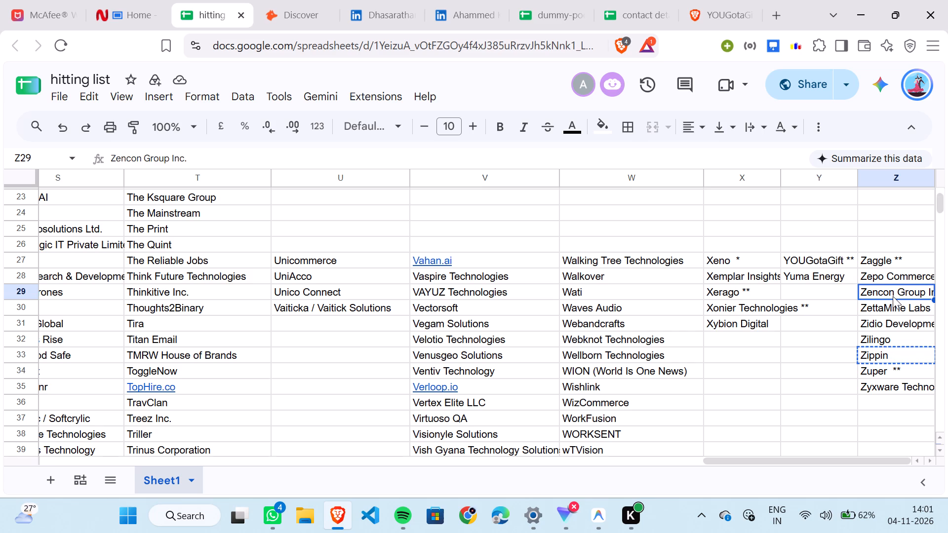
right_click(893, 296)
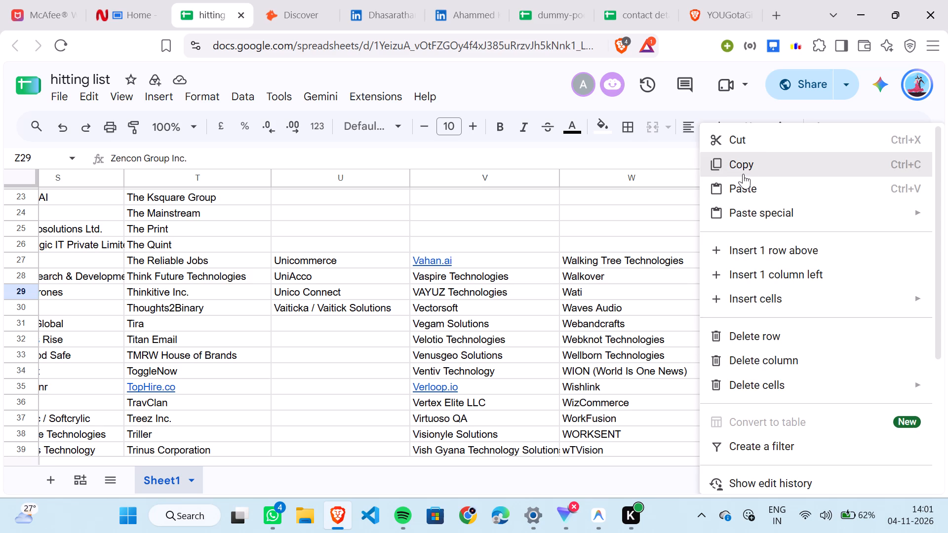
click(743, 174)
click(705, 14)
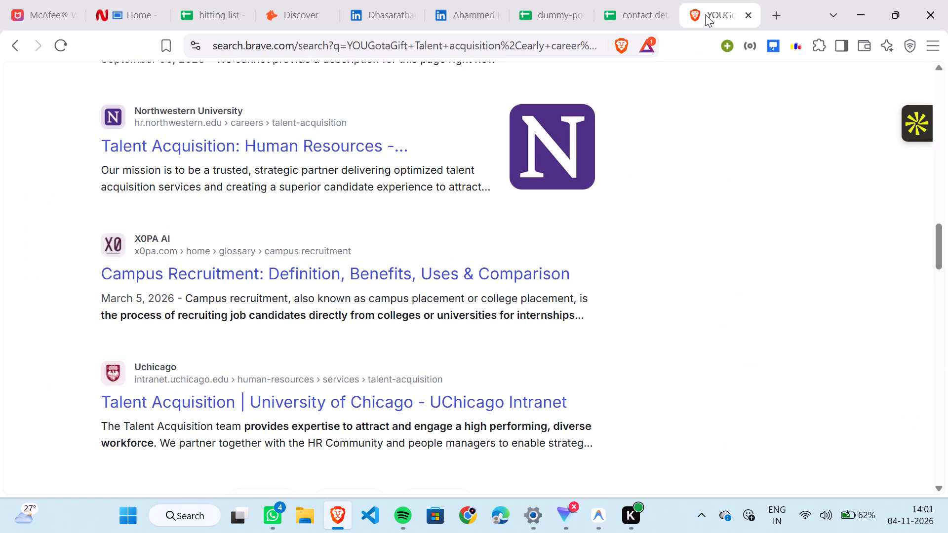
scroll(302, 246, up, 5)
scroll(271, 172, up, 5)
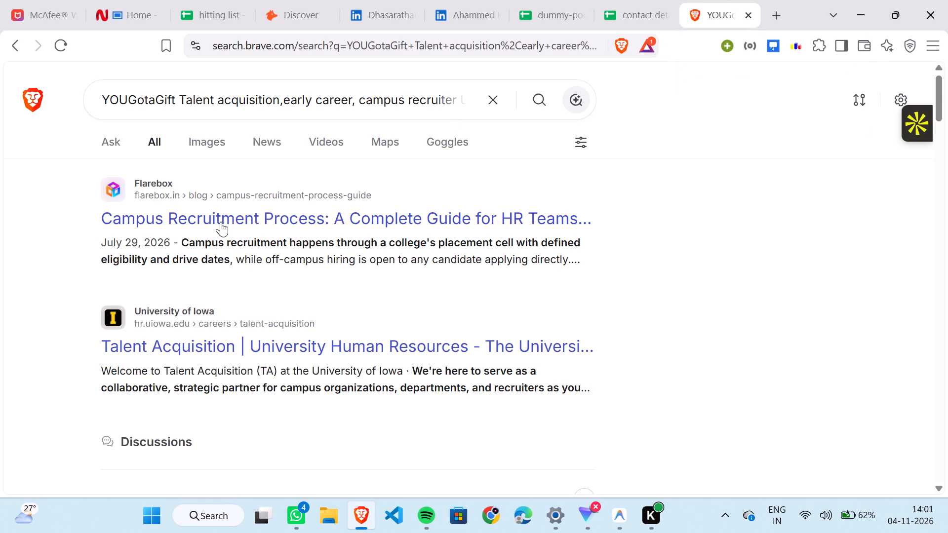
click(176, 98)
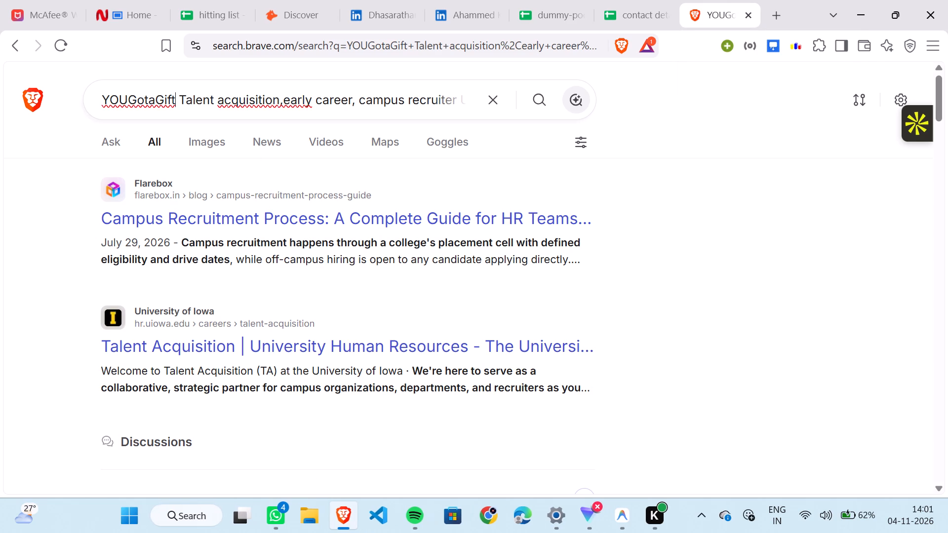
key(BackSpace)
key(BackSpace)
key(BackSpace)
key(BackSpace)
key(BackSpace)
key(BackSpace)
key(BackSpace)
key(BackSpace)
key(BackSpace)
key(BackSpace)
key(BackSpace)
key(BackSpace)
key(BackSpace)
key(BackSpace)
key(BackSpace)
key(BackSpace)
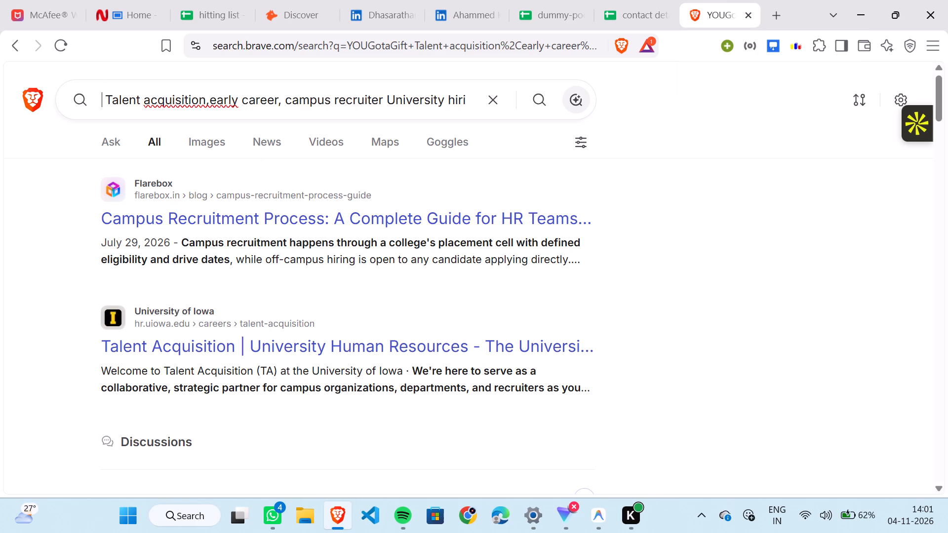
key(ctrl+v)
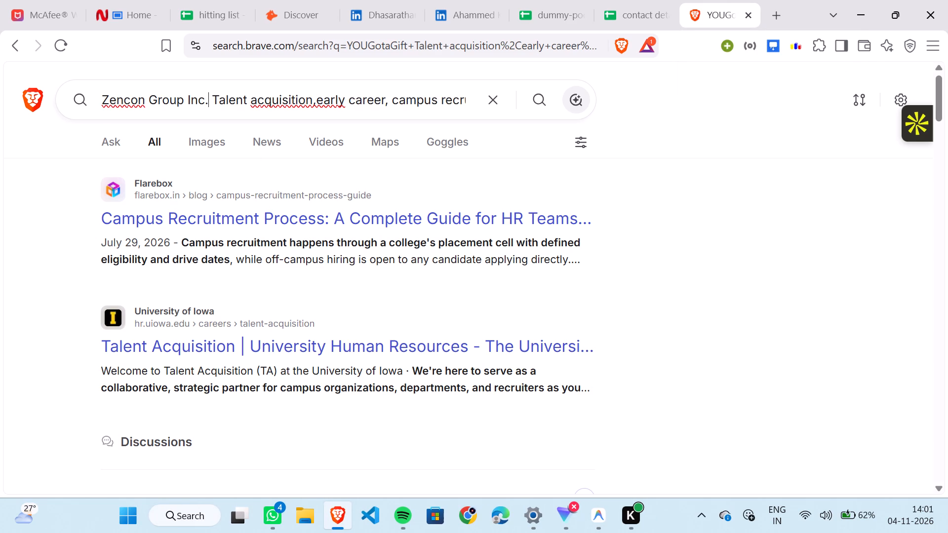
key(space)
text(hr)
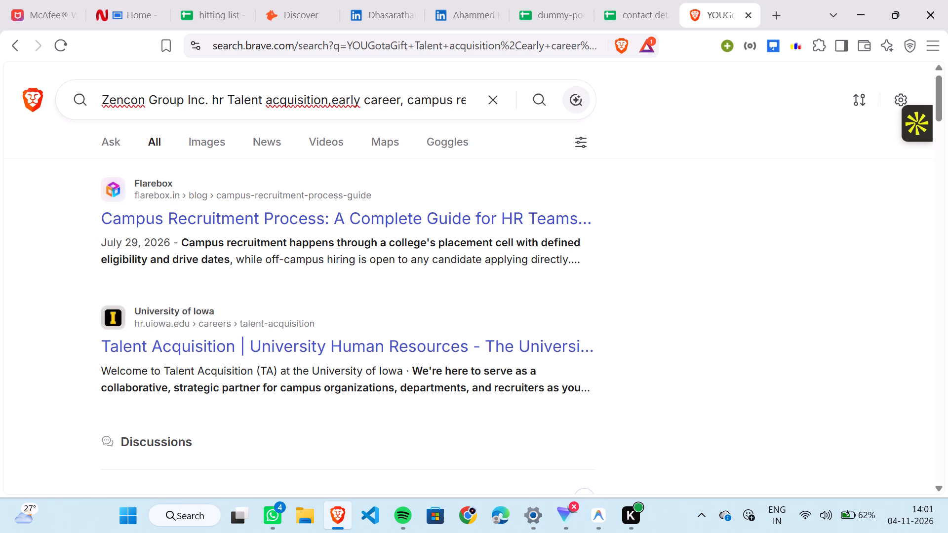
key(comma)
scroll(296, 93, left, 1)
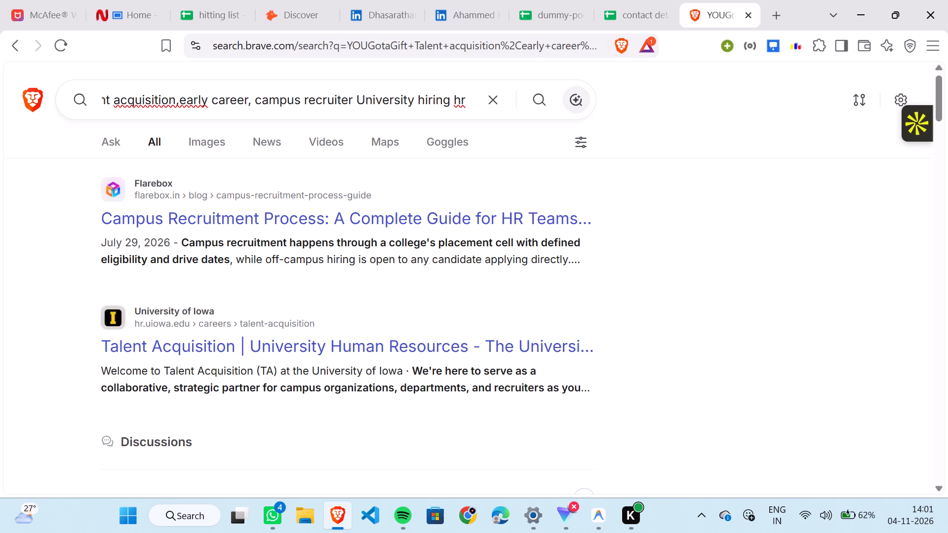
key(Return)
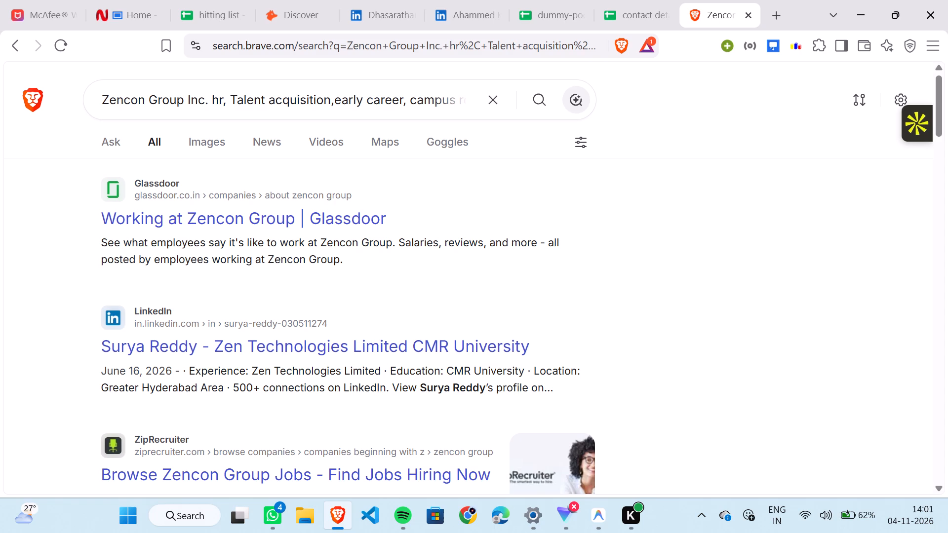
Examine the Zencon Group search results for HR, talent acquisition or campus recruiting contacts at the company.
scroll(423, 451, down, 3)
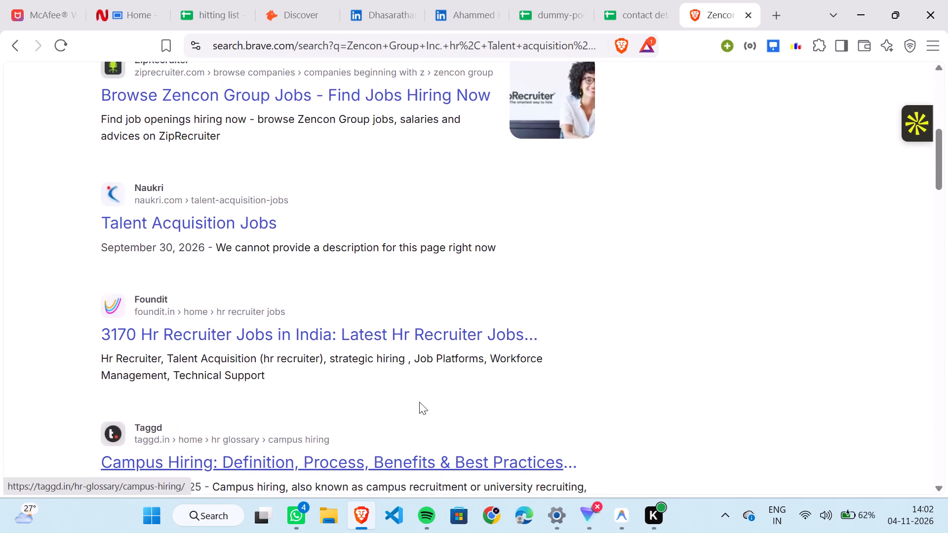
scroll(417, 384, down, 1)
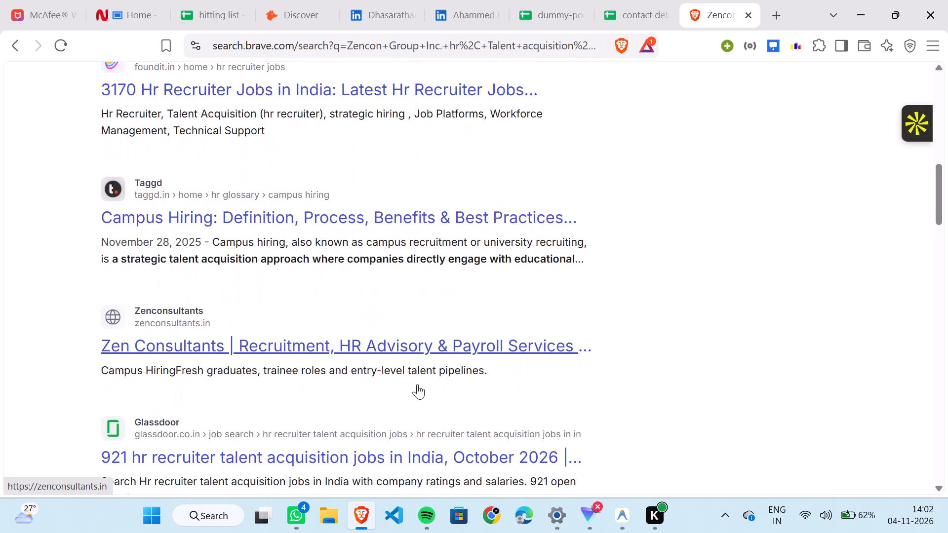
scroll(417, 384, down, 1)
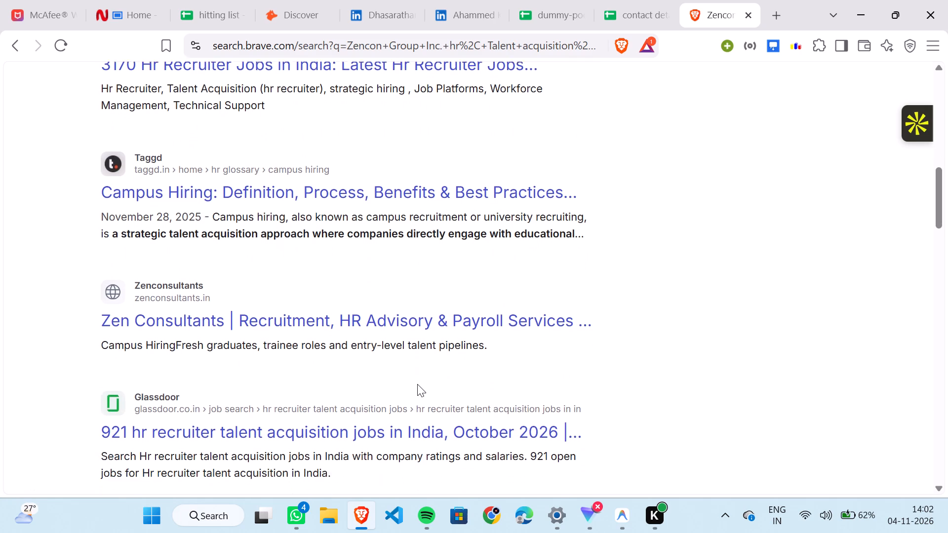
scroll(417, 384, down, 3)
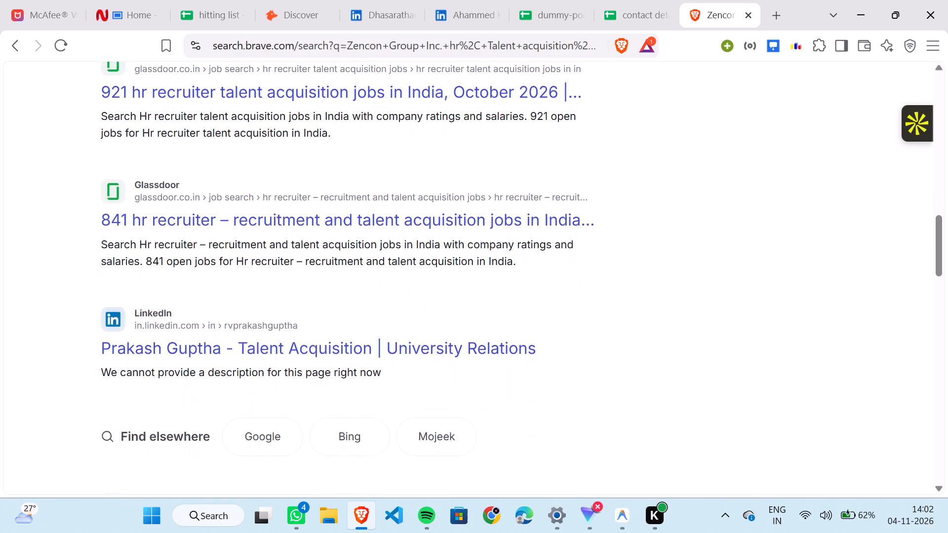
scroll(417, 384, up, 10)
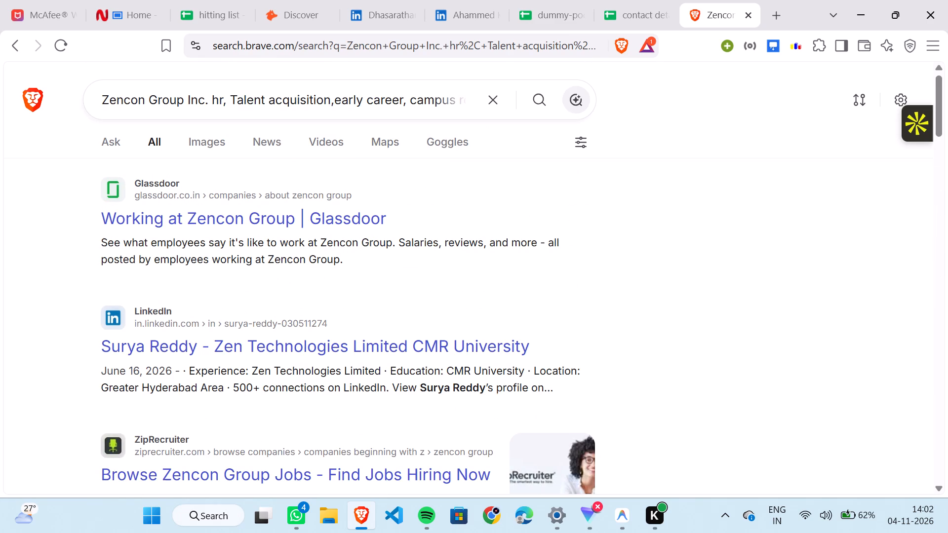
Shorten the search query to "Zencon Group Inc. hr, Talent acquisition" and run the search again.
scroll(362, 108, left, 3)
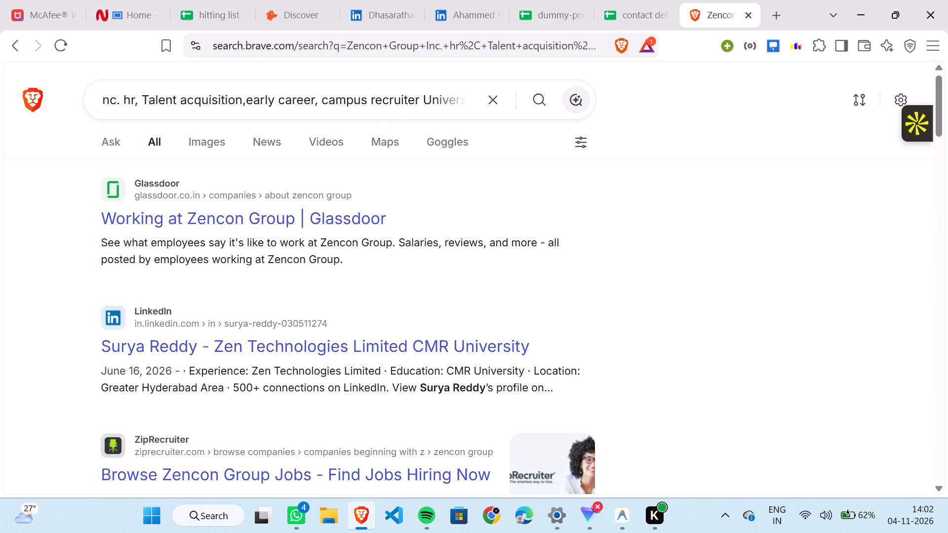
click(462, 103)
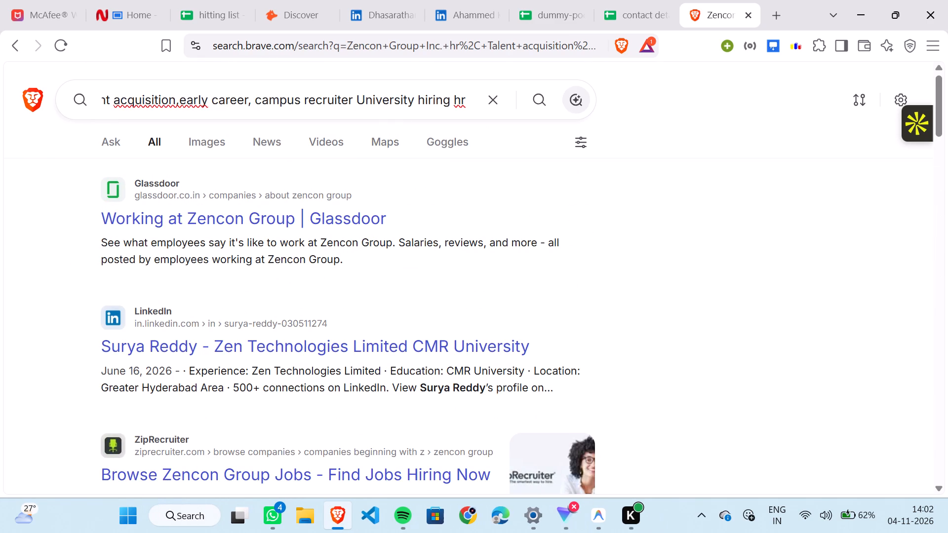
click(464, 102)
key(BackSpace)
key(BackSpace)
key(BackSpace)
key(BackSpace)
key(BackSpace)
key(BackSpace)
key(BackSpace)
key(BackSpace)
key(BackSpace)
key(BackSpace)
key(BackSpace)
key(BackSpace)
key(BackSpace)
key(BackSpace)
key(BackSpace)
key(BackSpace)
key(BackSpace)
key(BackSpace)
key(BackSpace)
key(BackSpace)
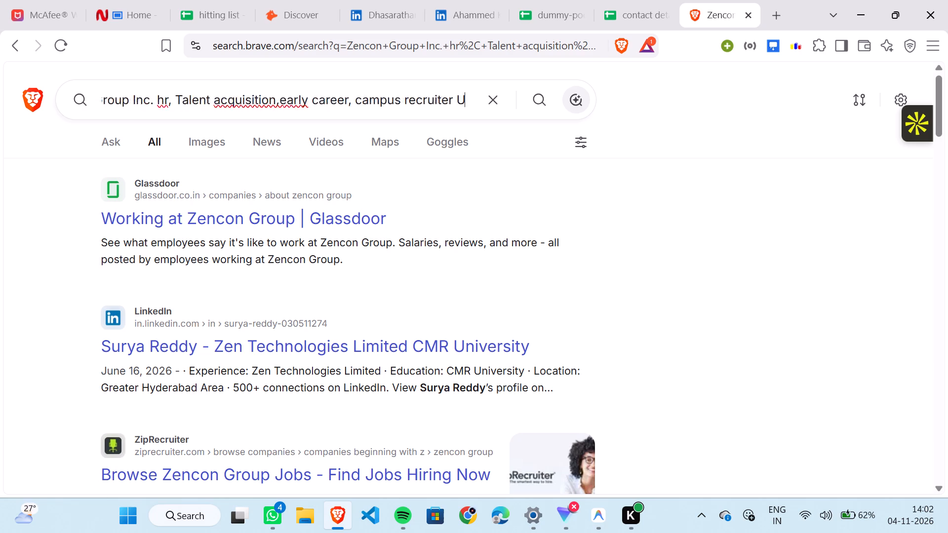
key(BackSpace)
key(BackSpace)
key(BackSpace)
key(BackSpace)
key(BackSpace)
key(BackSpace)
key(BackSpace)
key(BackSpace)
key(BackSpace)
key(BackSpace)
key(BackSpace)
key(BackSpace)
key(BackSpace)
key(BackSpace)
key(BackSpace)
key(BackSpace)
key(BackSpace)
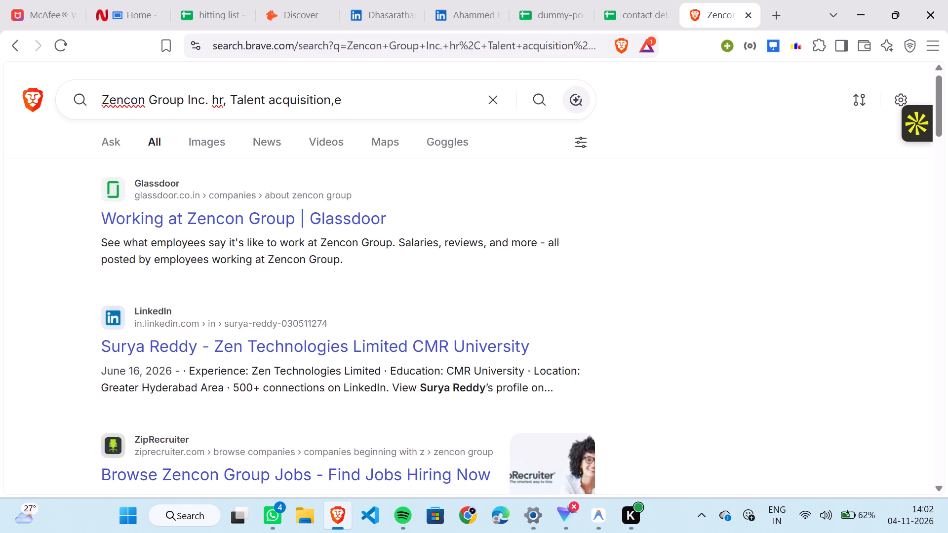
key(BackSpace)
key(BackSpace)
key(Return)
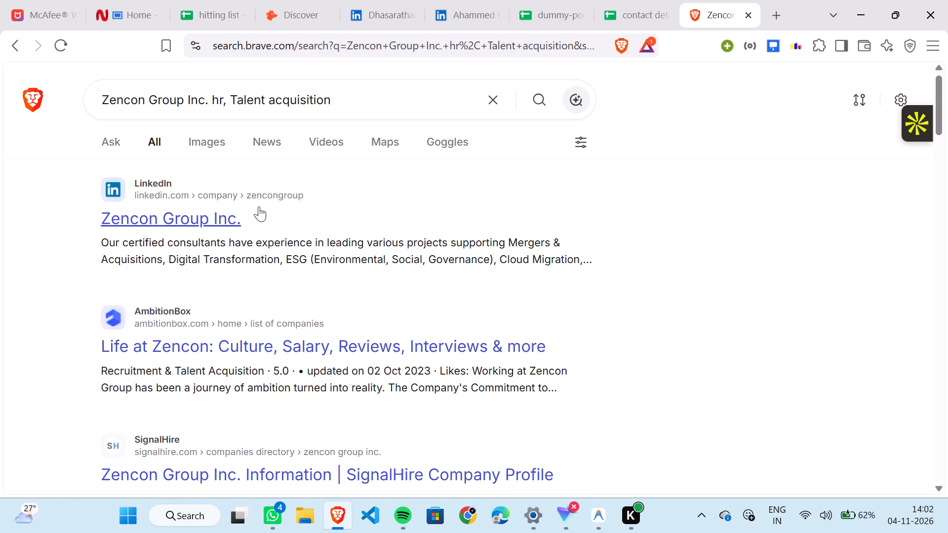
Open Zencon Group Inc.'s LinkedIn company page and look through its company details in Apollo.
click(227, 215)
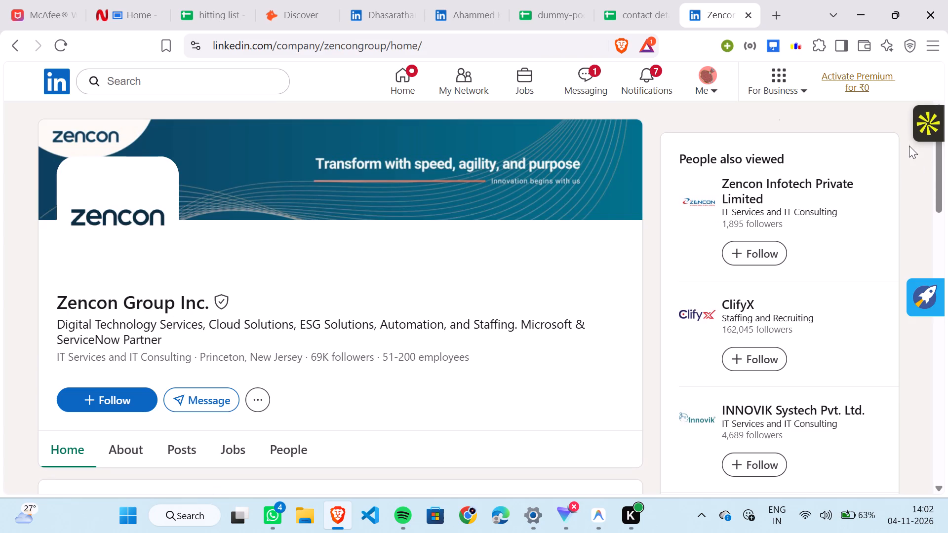
click(924, 134)
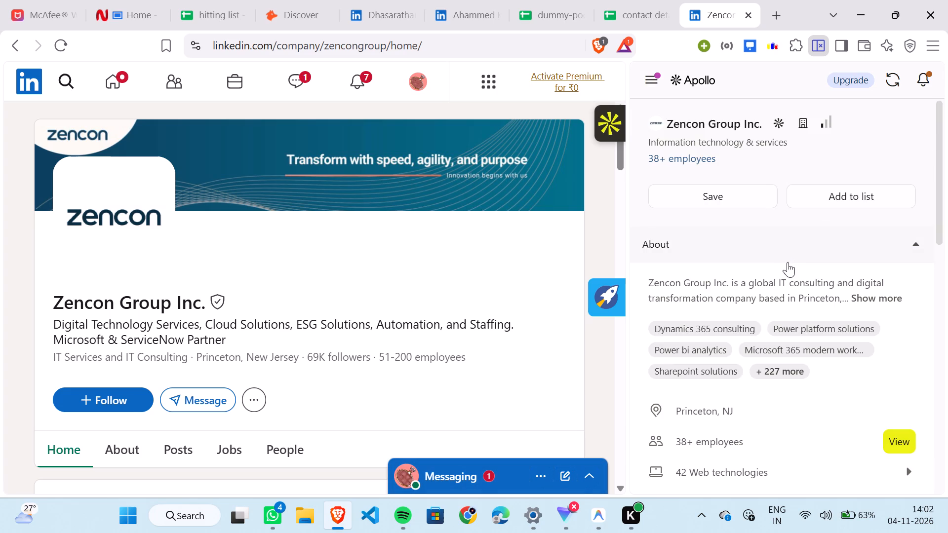
scroll(788, 262, down, 1)
scroll(788, 262, up, 1)
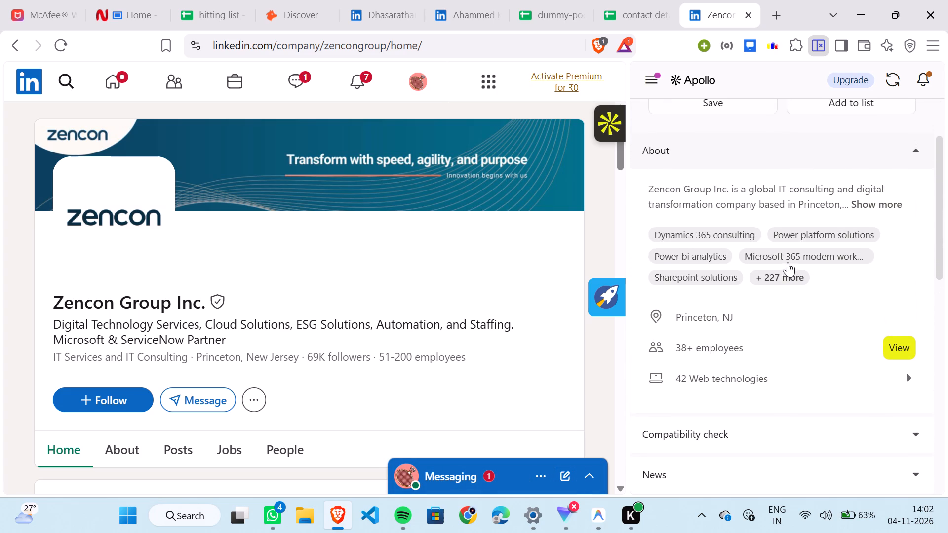
Look through the rest of Zencon Group Inc.'s company details in Apollo.
scroll(788, 262, down, 3)
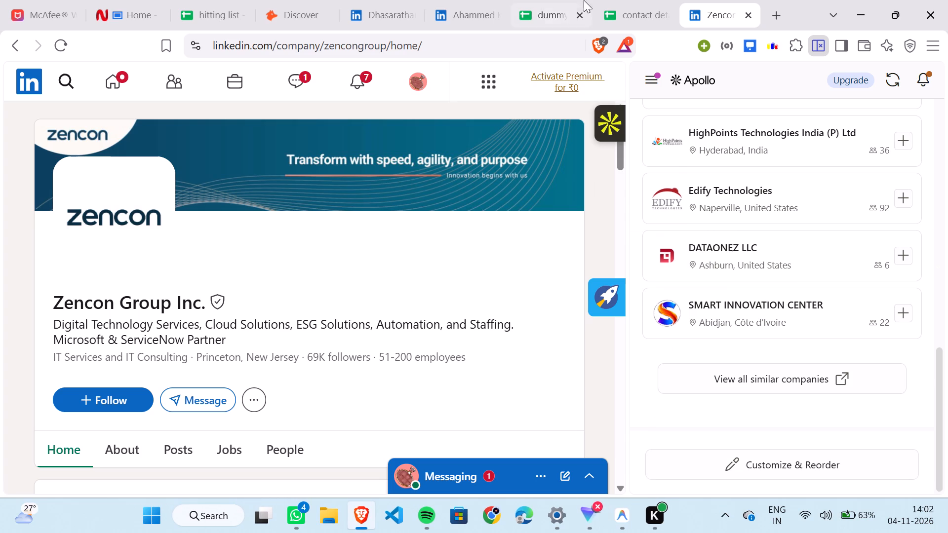
Return to the Zencon Group search results and open the LinkedIn profile of an individual recruiter at the company.
click(23, 49)
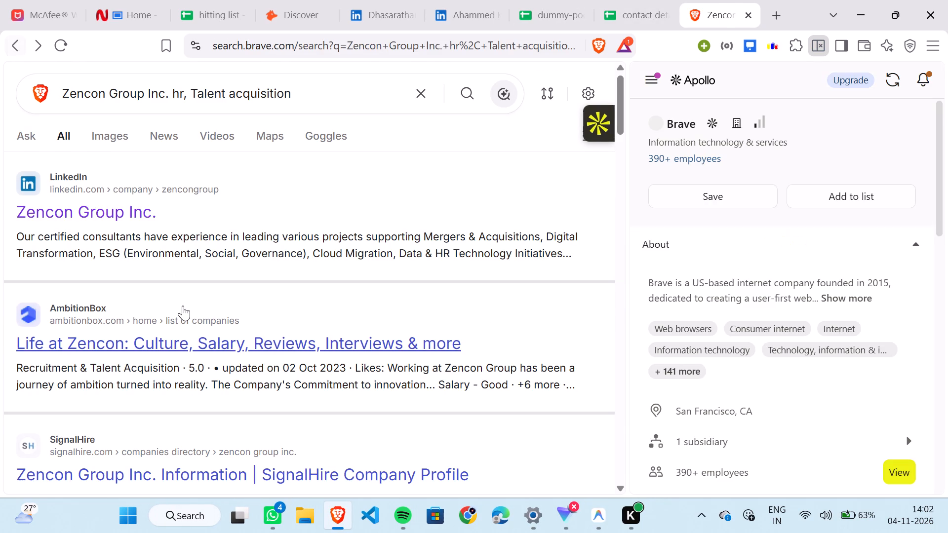
scroll(183, 305, up, 1)
scroll(183, 305, down, 1)
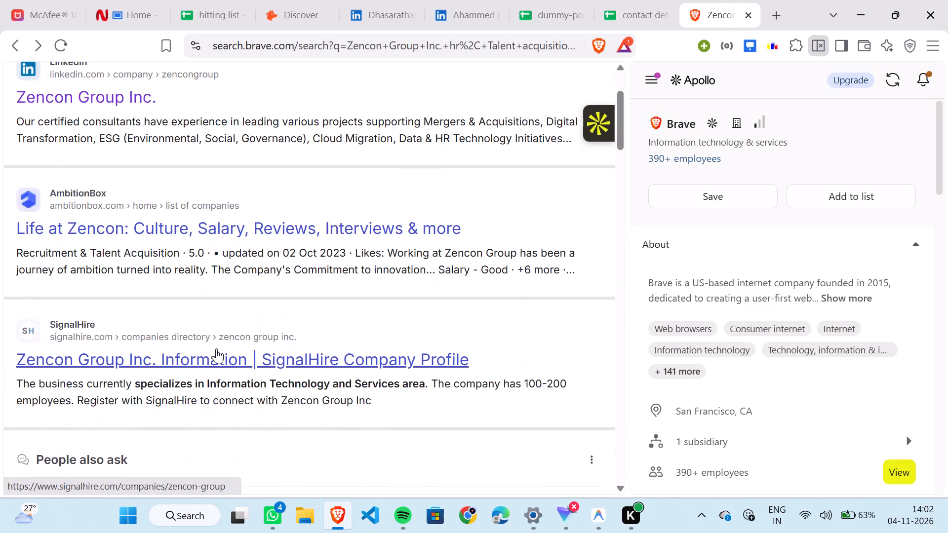
scroll(231, 363, down, 2)
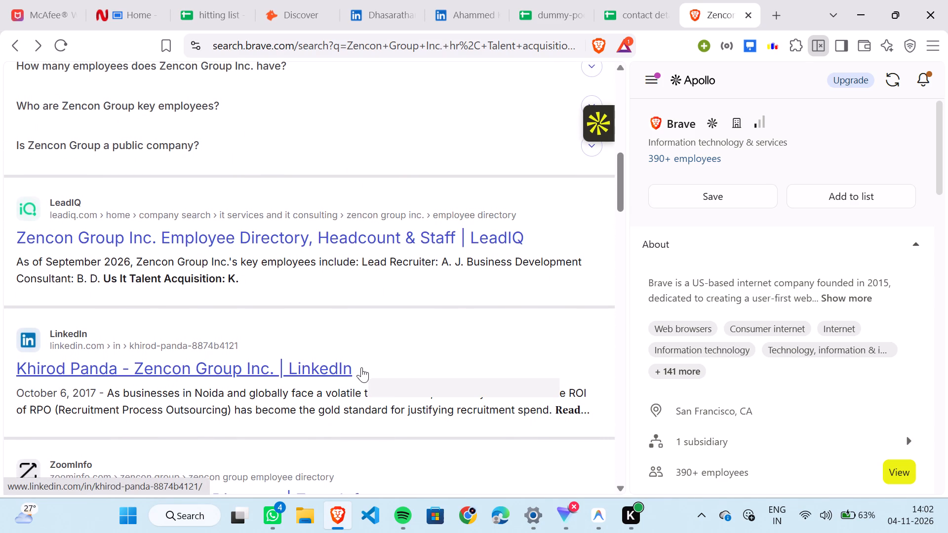
click(319, 367)
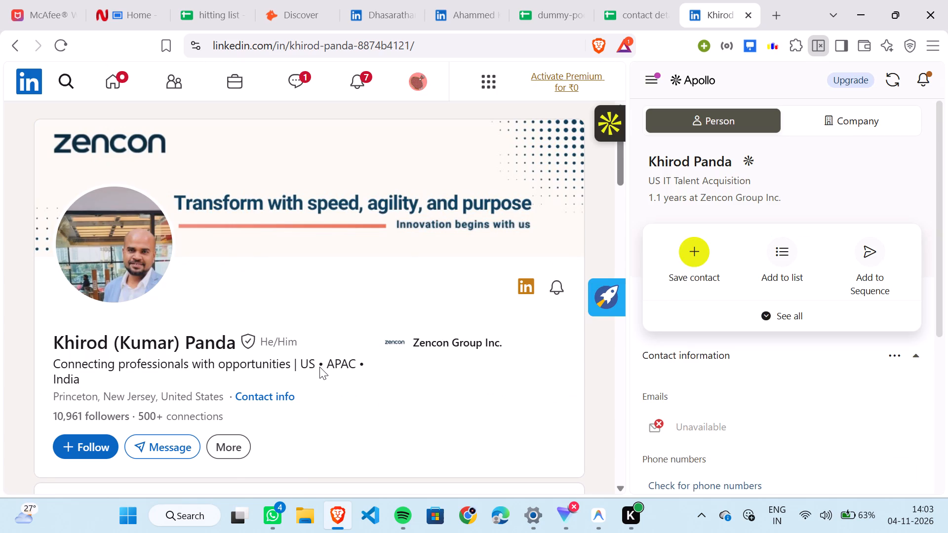
Review the Zencon recruiter's LinkedIn profile and Apollo contact information, and close the profile to return to the contact detail spreadsheet.
scroll(320, 352, down, 5)
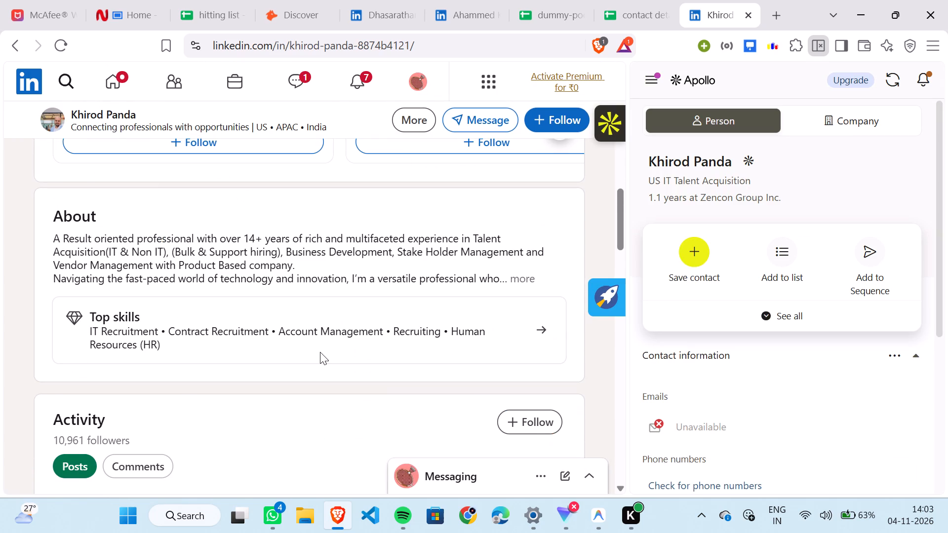
click(753, 16)
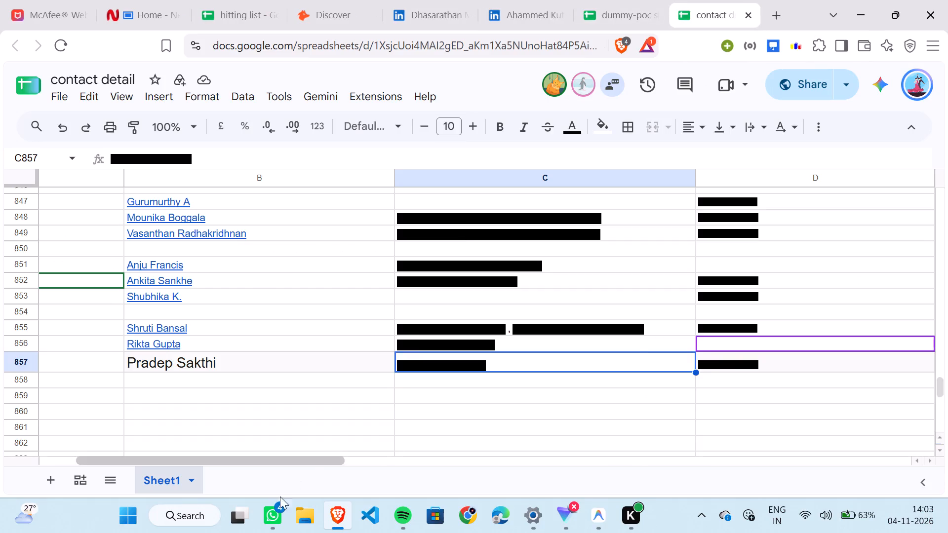
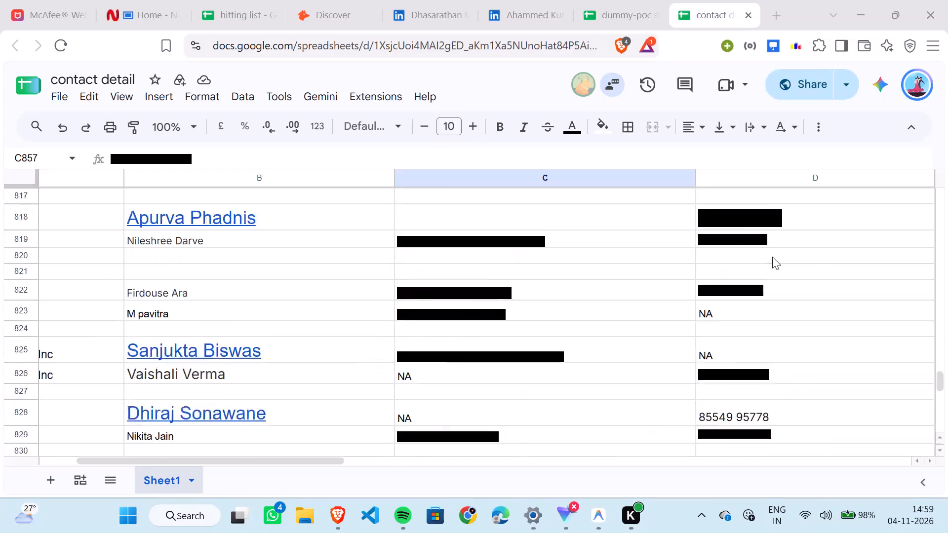
Review the contact detail sheet's rows around 818 to 840, checking contact names, emails, phone numbers and call remarks.
scroll(772, 257, down, 3)
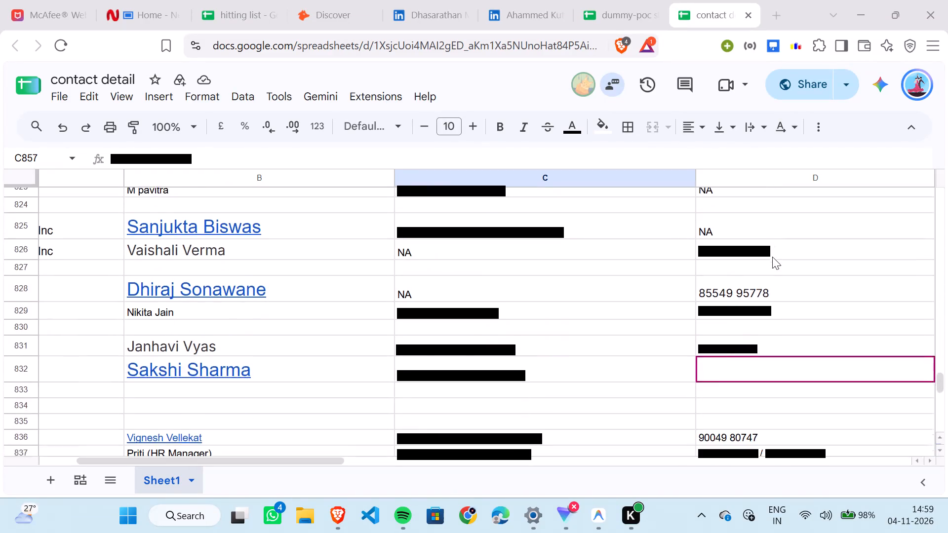
scroll(772, 257, left, 5)
scroll(772, 257, down, 1)
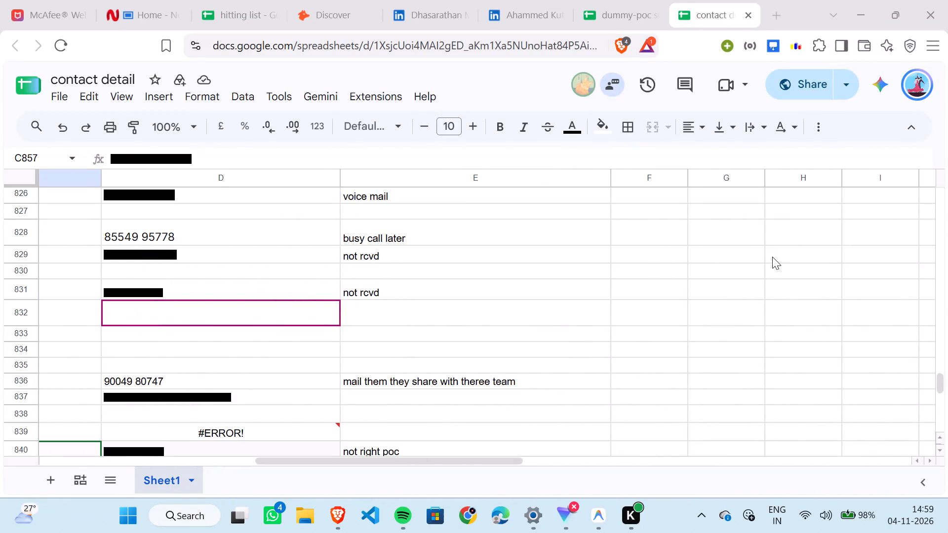
scroll(574, 388, right, 1)
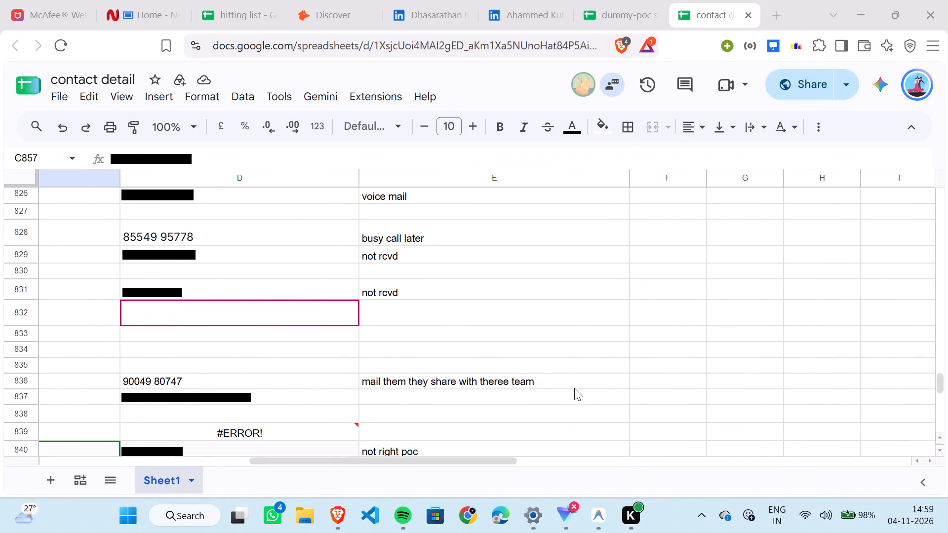
scroll(574, 388, right, 2)
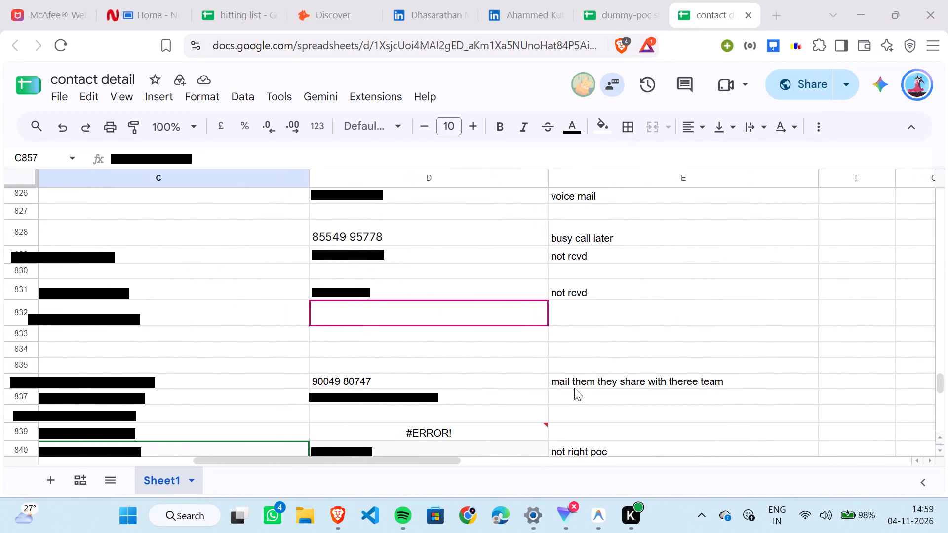
scroll(574, 388, right, 3)
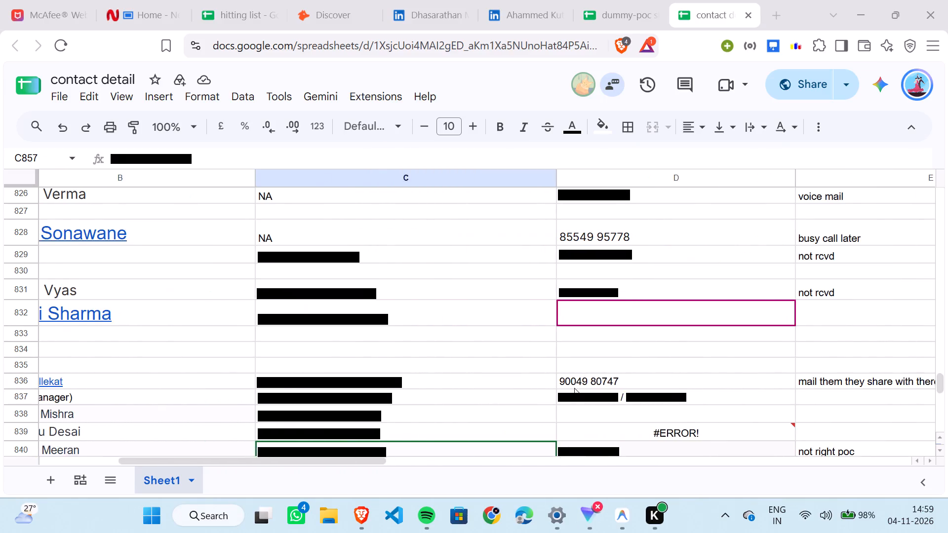
Look through the recent contact rows and call remarks in the contact detail sheet, down to the last entry.
scroll(574, 388, right, 1)
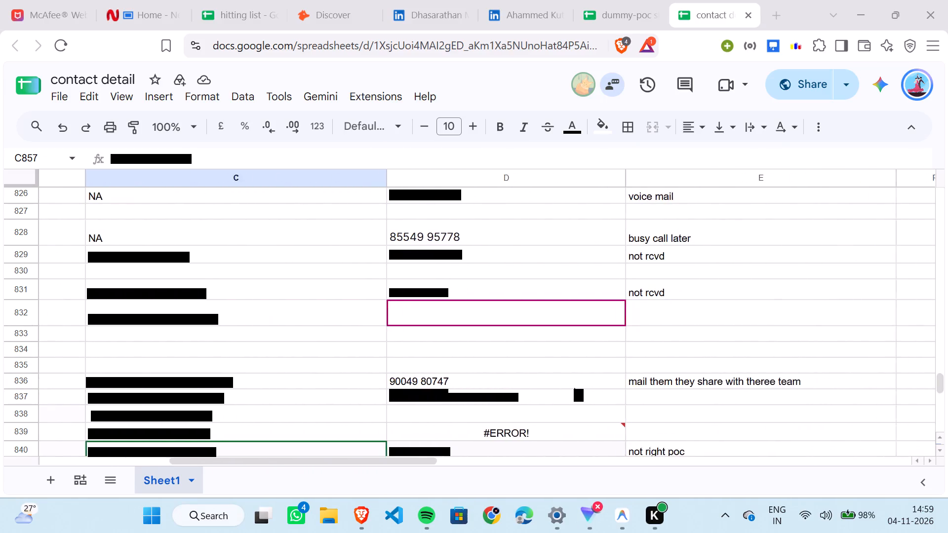
scroll(574, 388, down, 2)
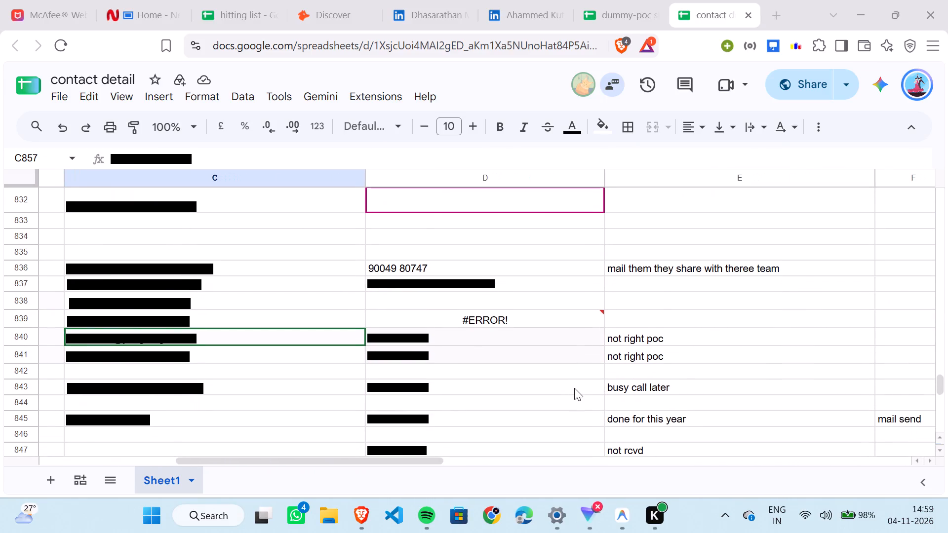
scroll(574, 388, right, 1)
scroll(574, 388, down, 2)
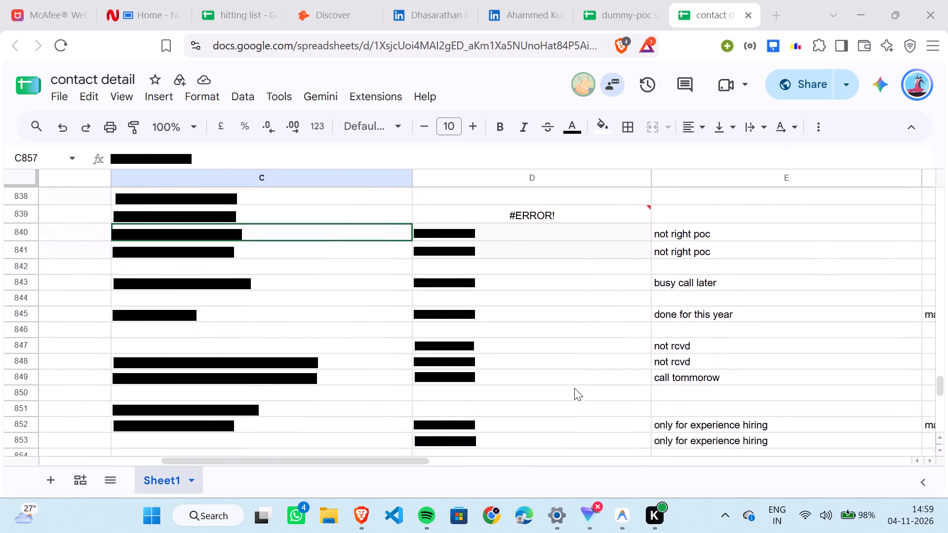
scroll(574, 388, down, 1)
scroll(574, 388, up, 1)
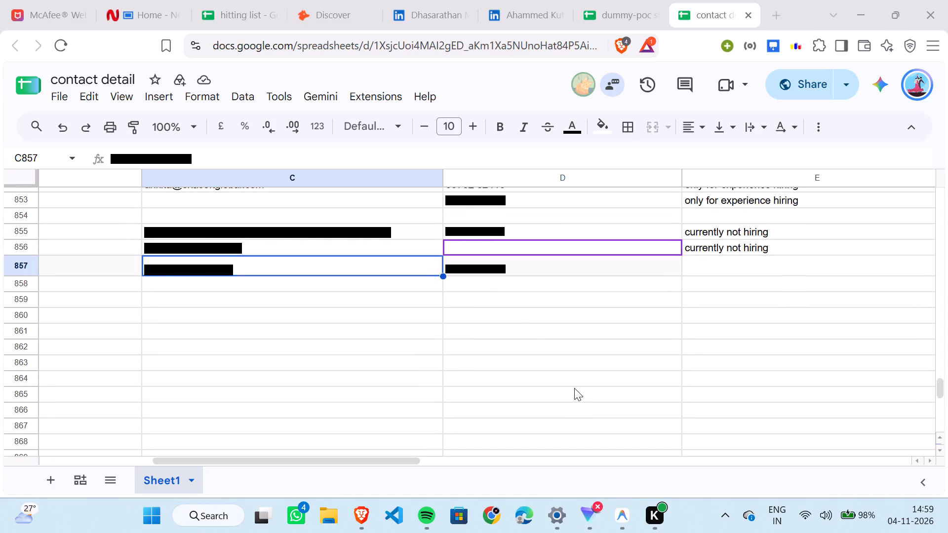
scroll(574, 388, right, 2)
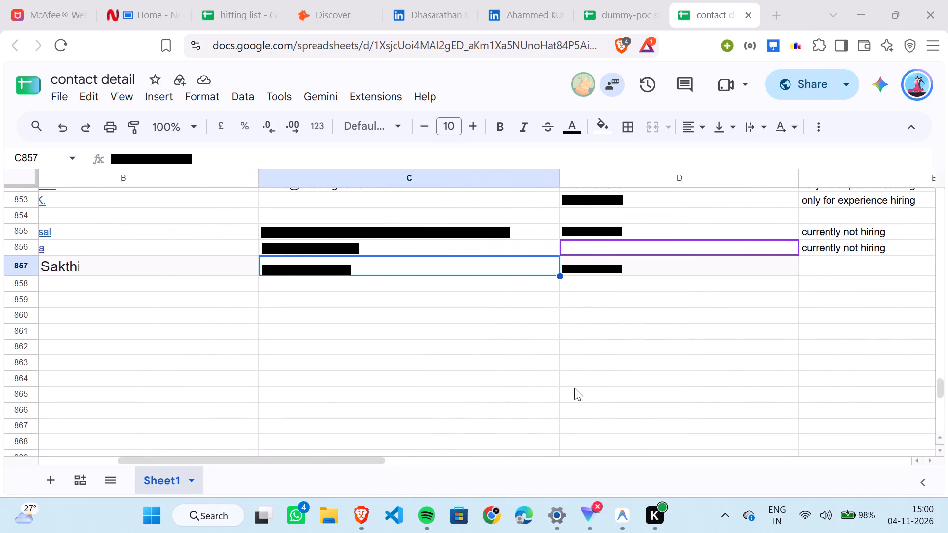
scroll(574, 388, right, 2)
scroll(574, 388, left, 3)
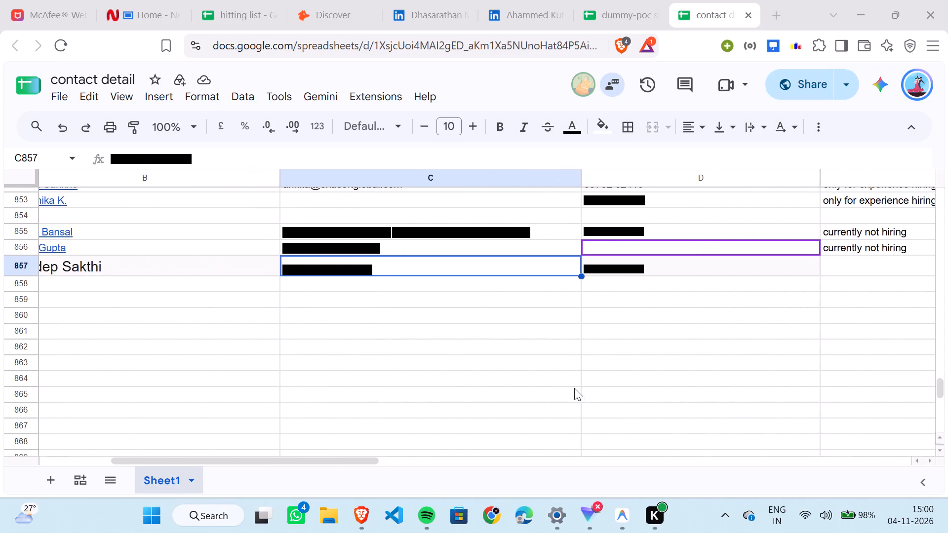
scroll(574, 388, left, 1)
scroll(574, 388, up, 2)
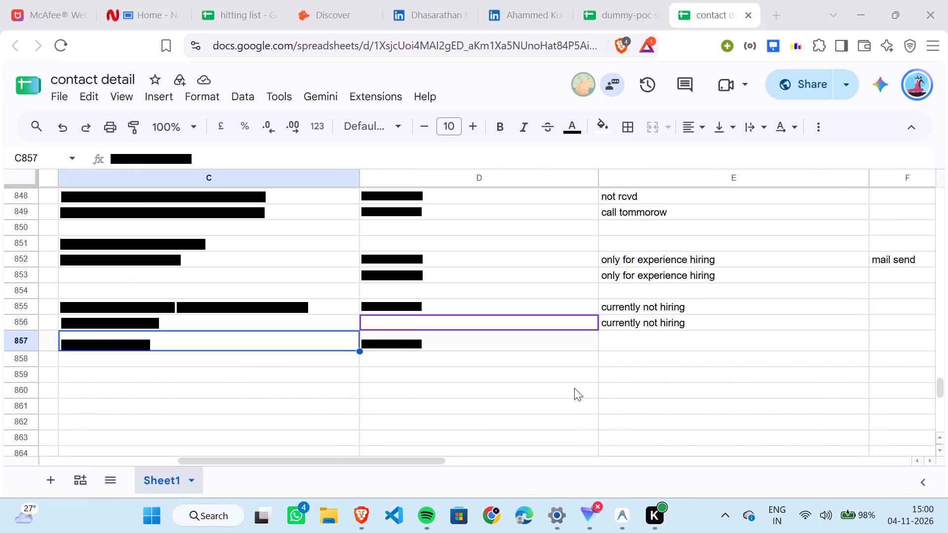
scroll(574, 388, up, 1)
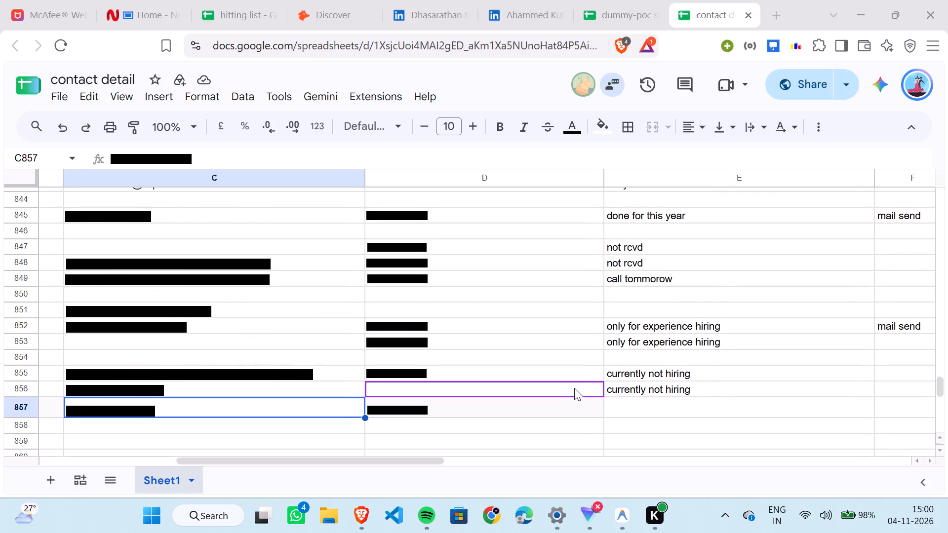
scroll(574, 388, up, 2)
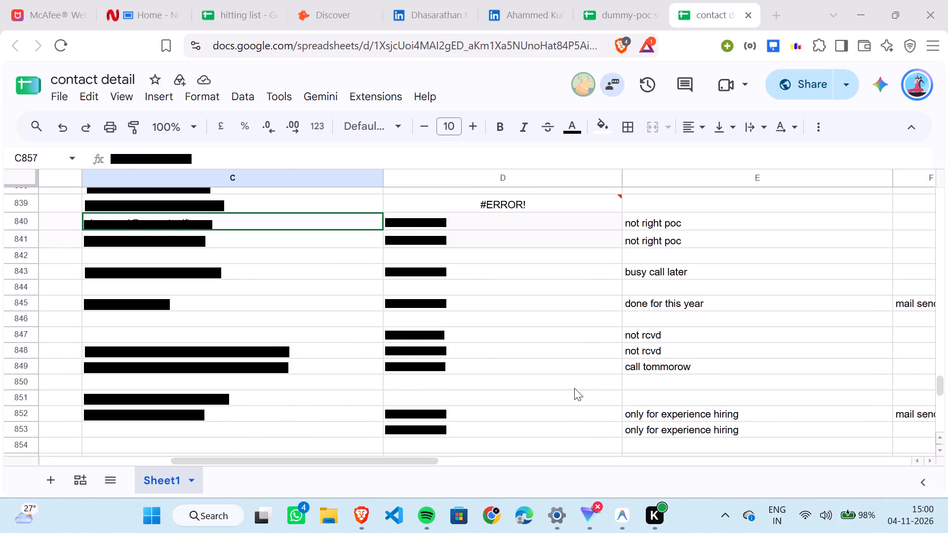
scroll(574, 388, up, 1)
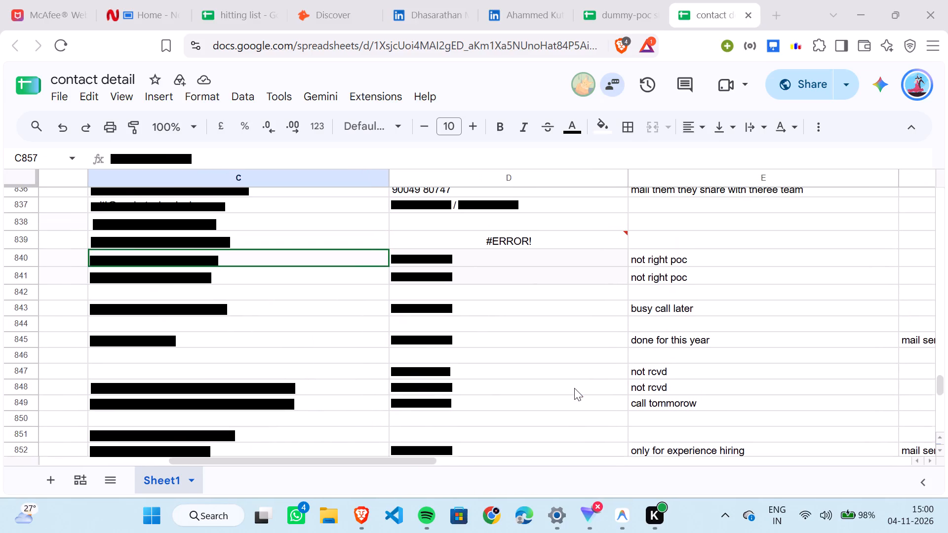
scroll(574, 388, right, 1)
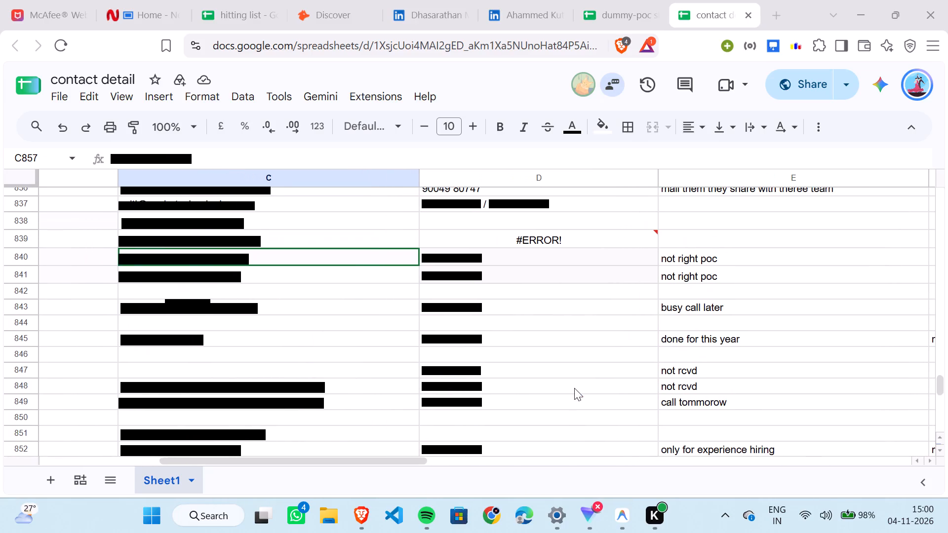
scroll(574, 388, right, 2)
scroll(574, 388, up, 1)
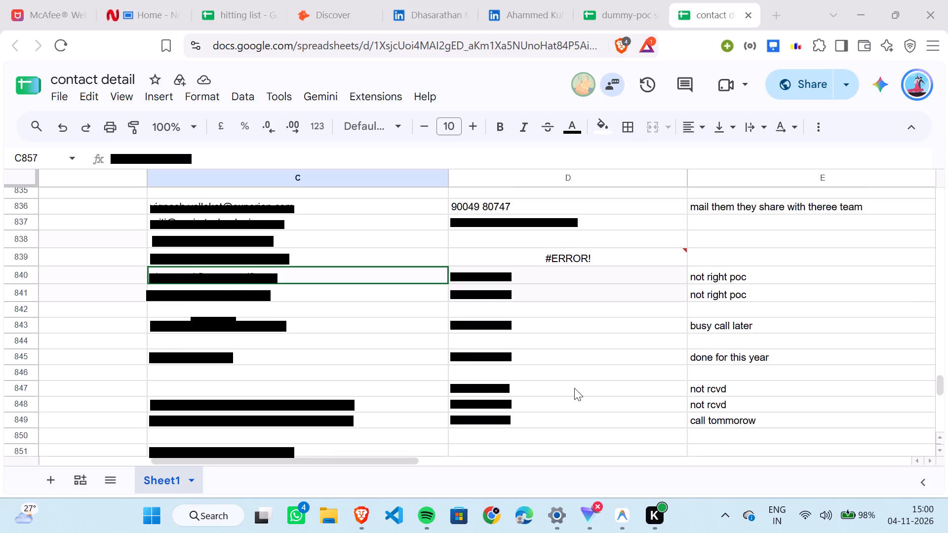
scroll(574, 388, up, 1)
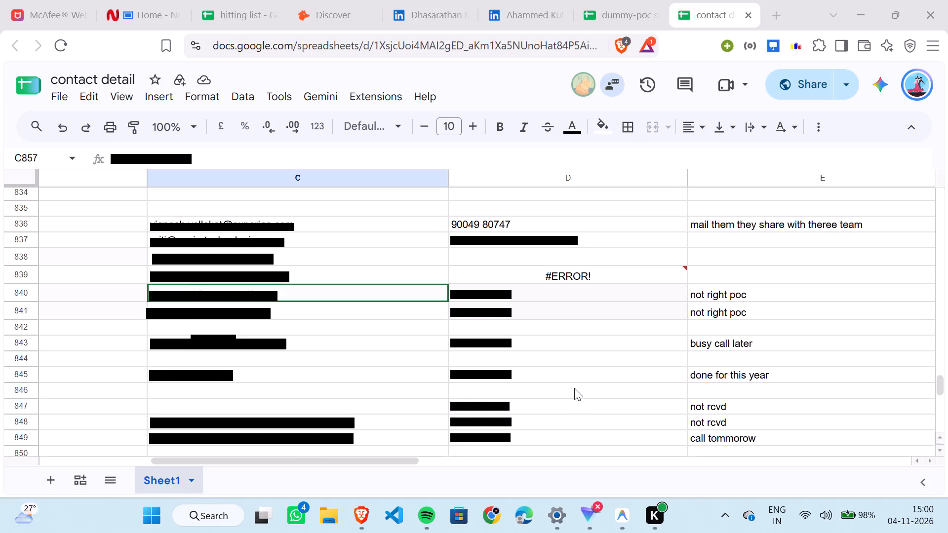
Inspect the phone cell showing #ERROR! in the Zaggle row and check the neighbouring company and contact columns.
click(605, 273)
scroll(605, 273, right, 1)
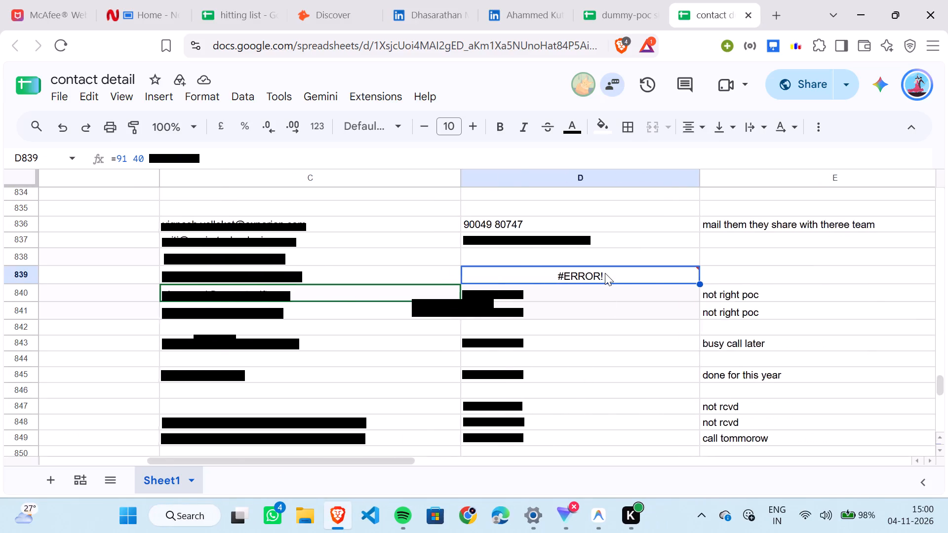
scroll(605, 273, right, 4)
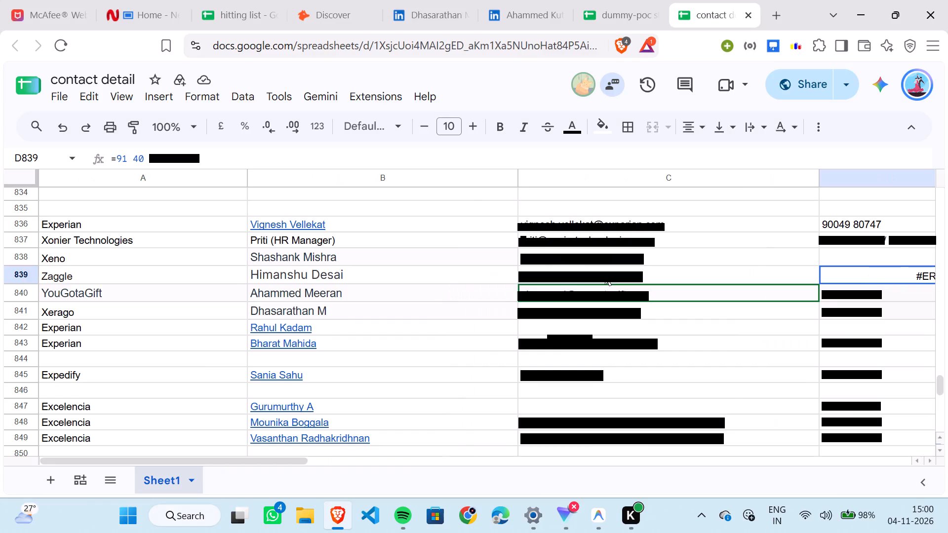
scroll(605, 273, left, 1)
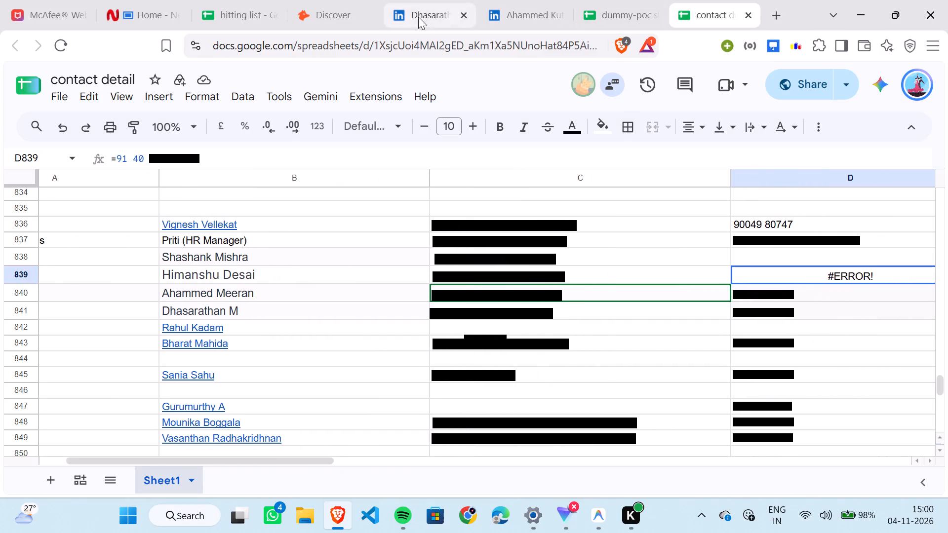
Check the YouGotaGift engineering manager's LinkedIn profile and contact information in Apollo.
click(507, 6)
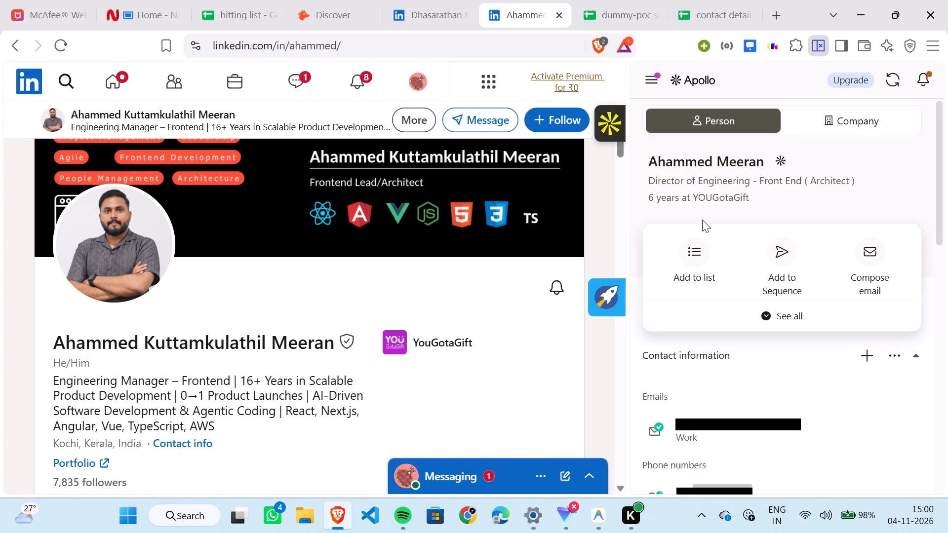
scroll(702, 220, up, 1)
scroll(702, 220, down, 2)
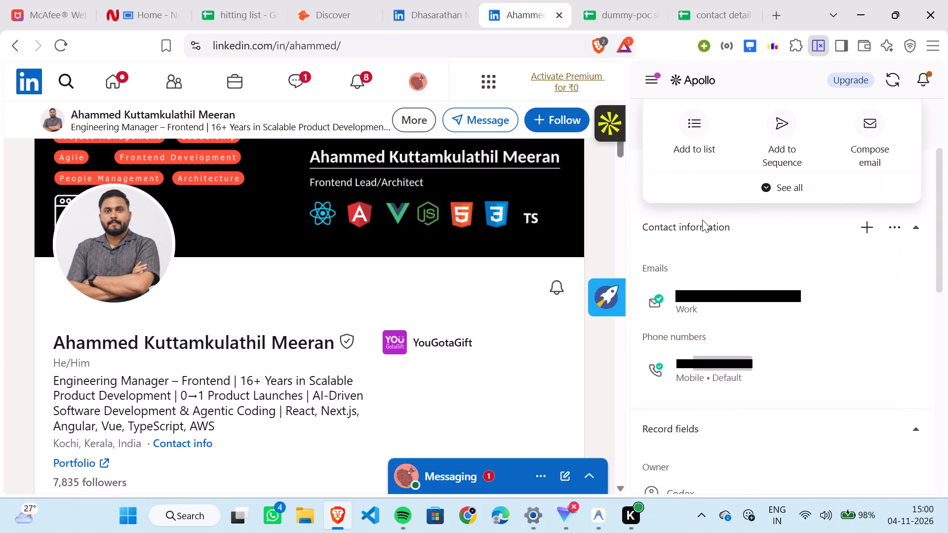
scroll(486, 307, down, 2)
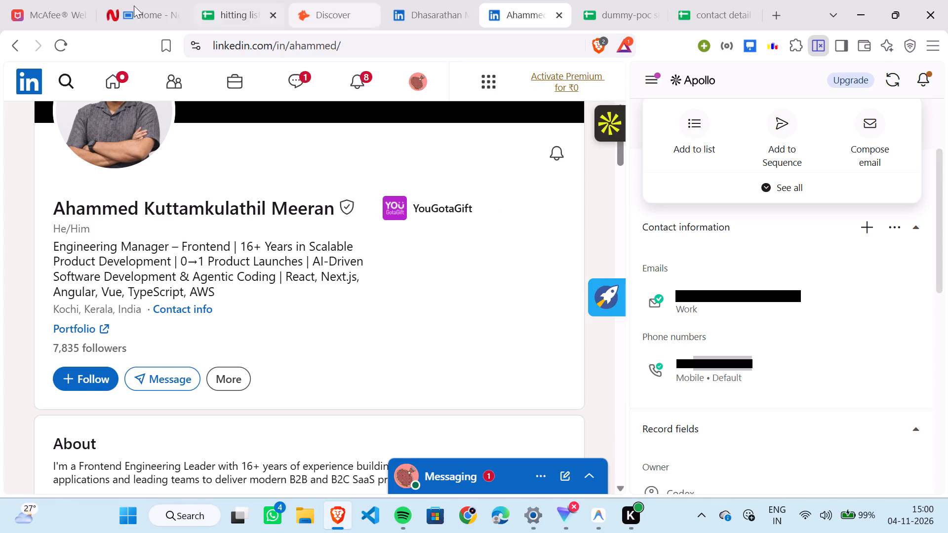
Switch to the Bhool Bhulaiyaa movie, resume playback, and move it back to about 1:03 in the film.
click(131, 15)
click(363, 217)
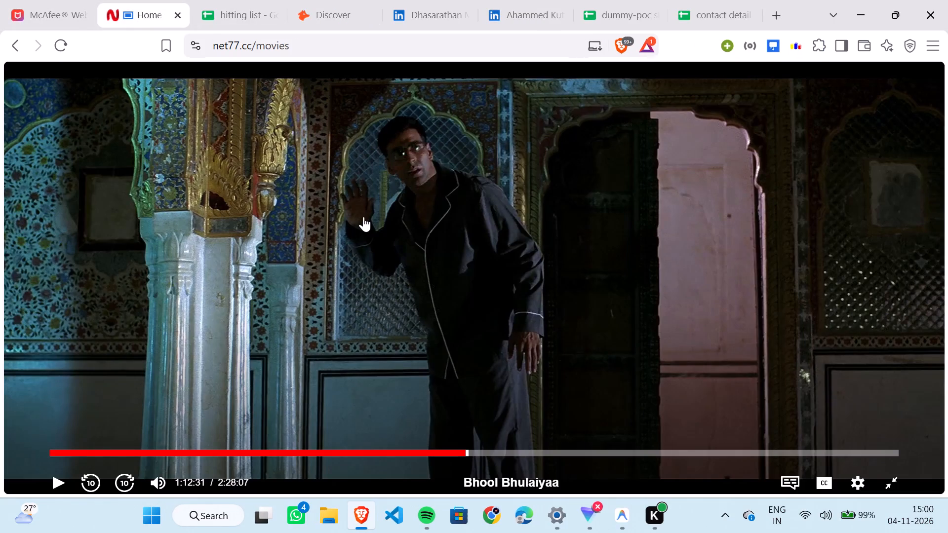
click(442, 453)
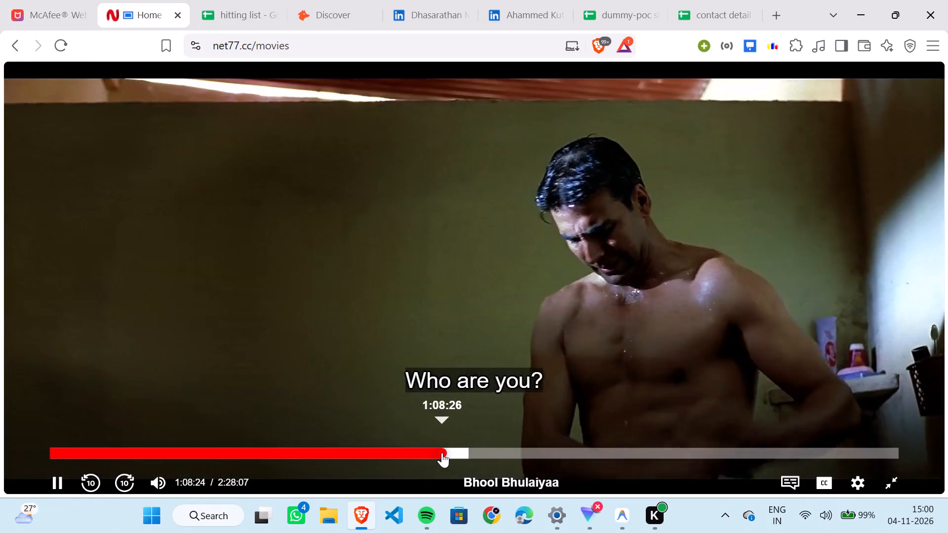
click(408, 448)
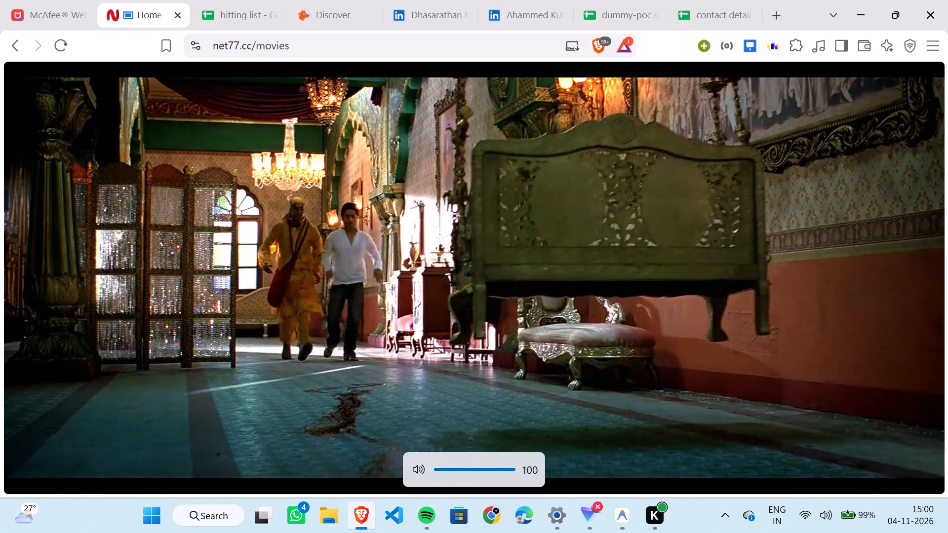
key(Right)
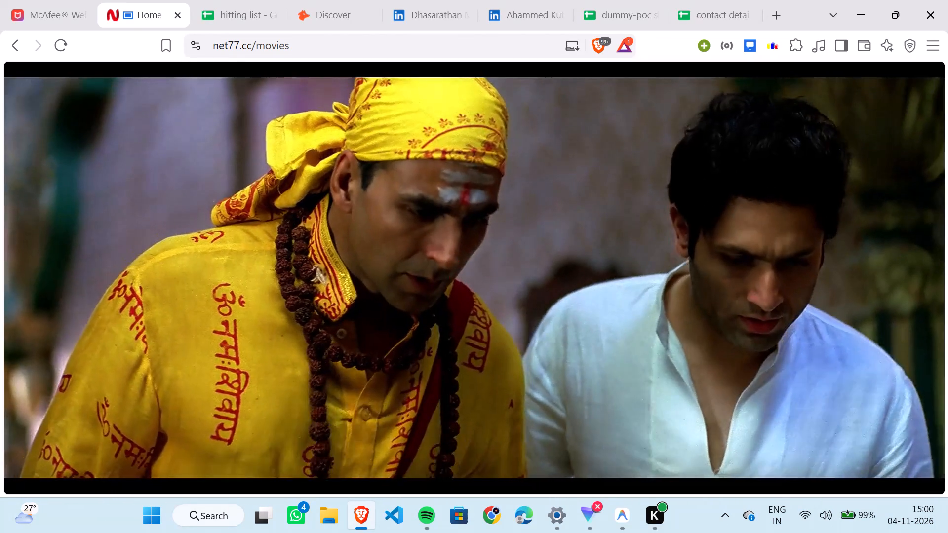
key(Right)
key(Right)
key(Right)
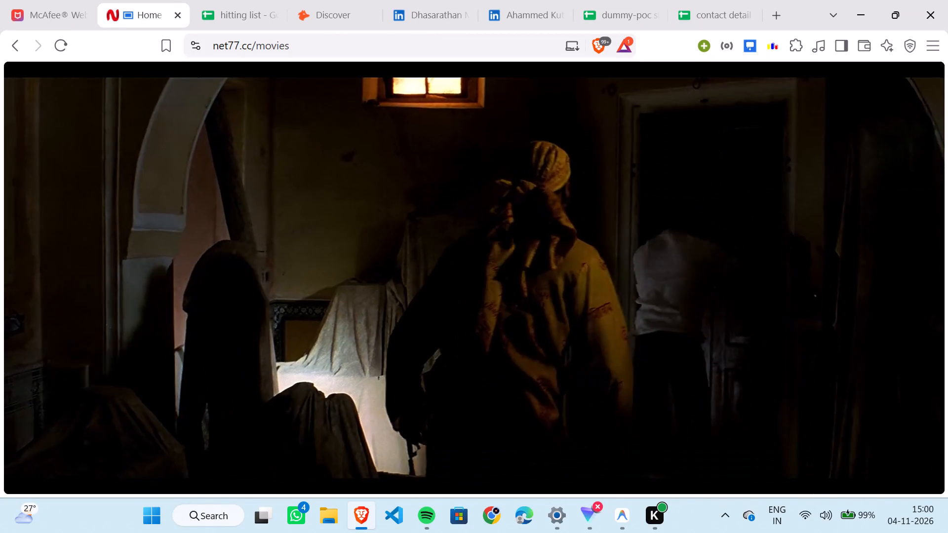
key(Right)
key(Right)
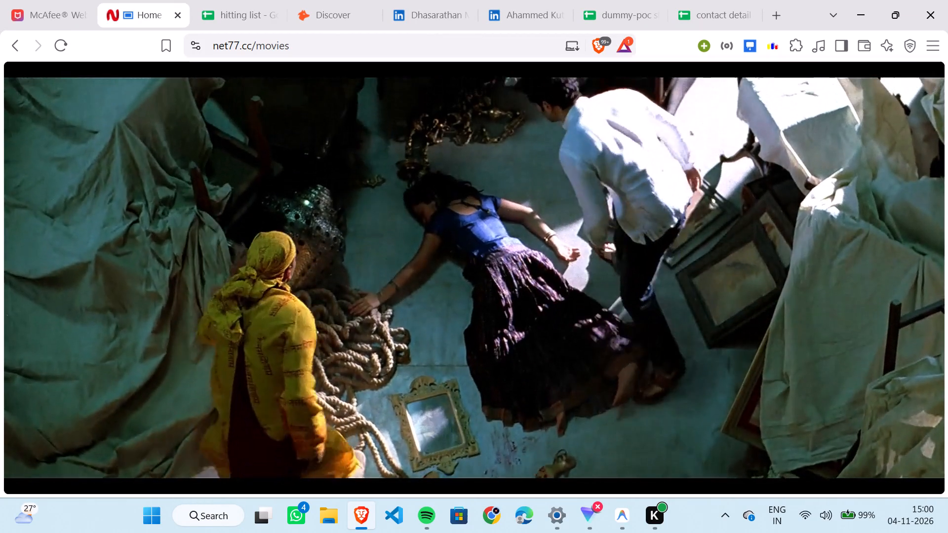
key(Right)
key(Right)
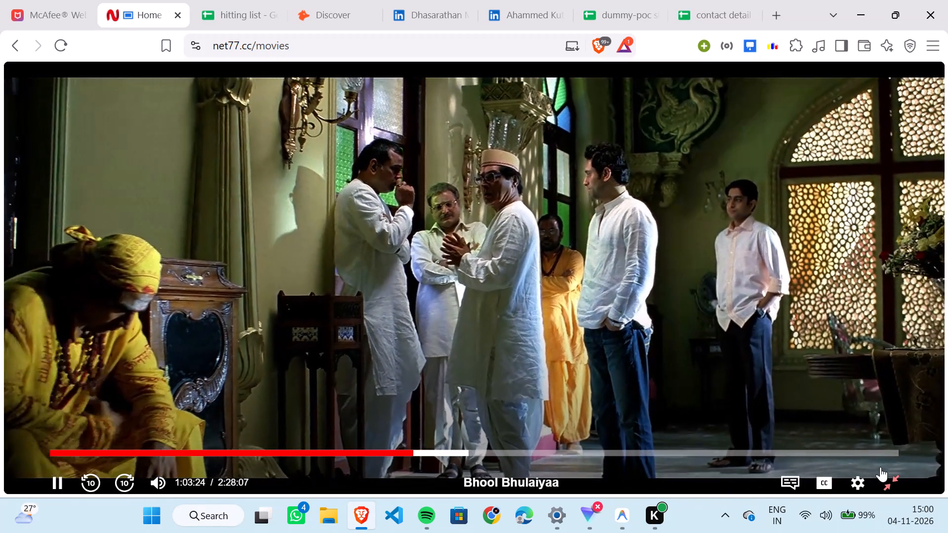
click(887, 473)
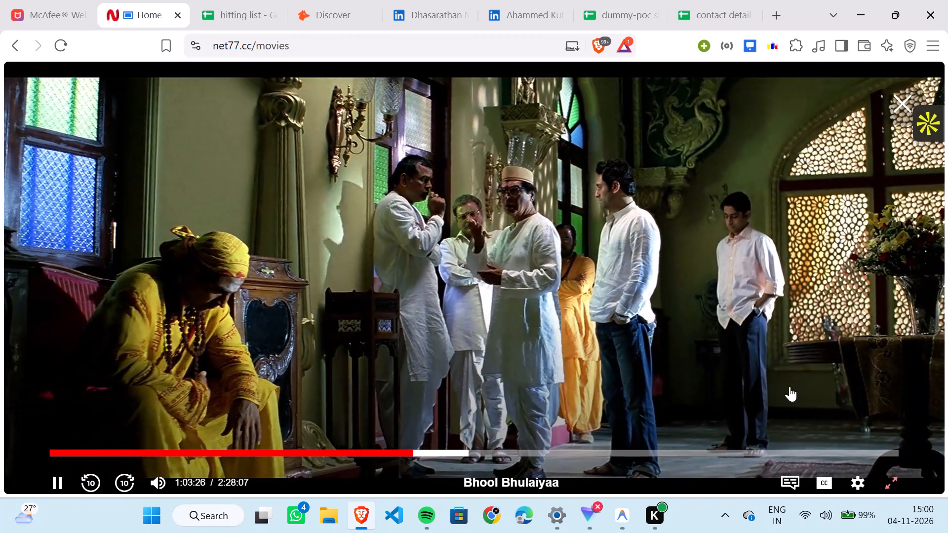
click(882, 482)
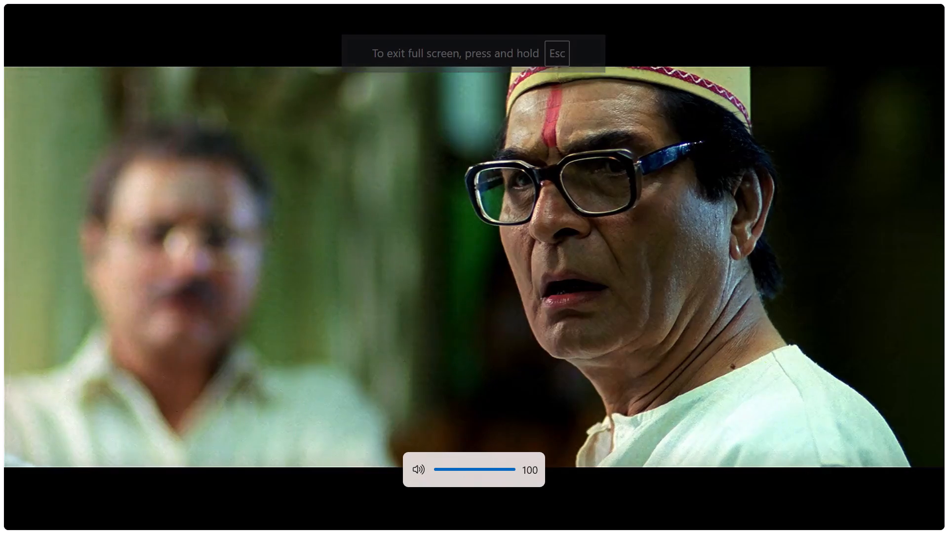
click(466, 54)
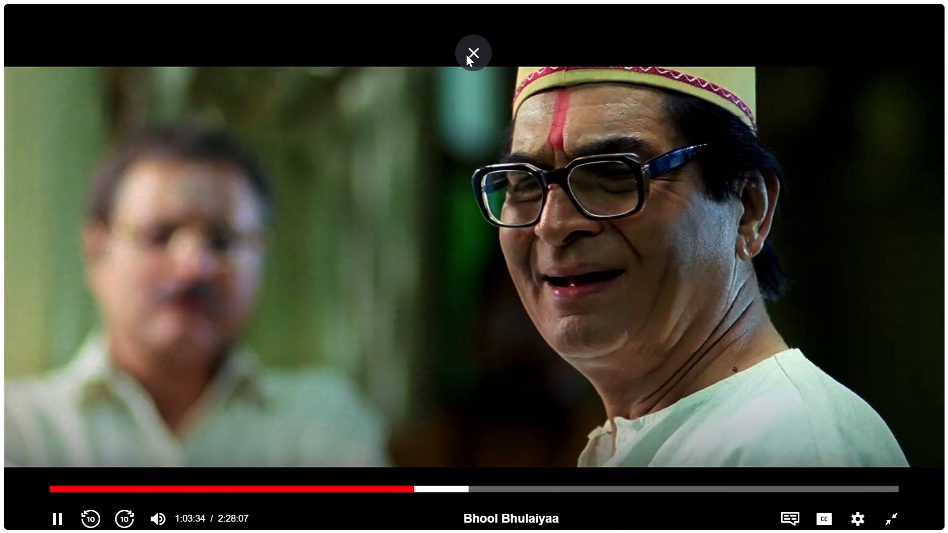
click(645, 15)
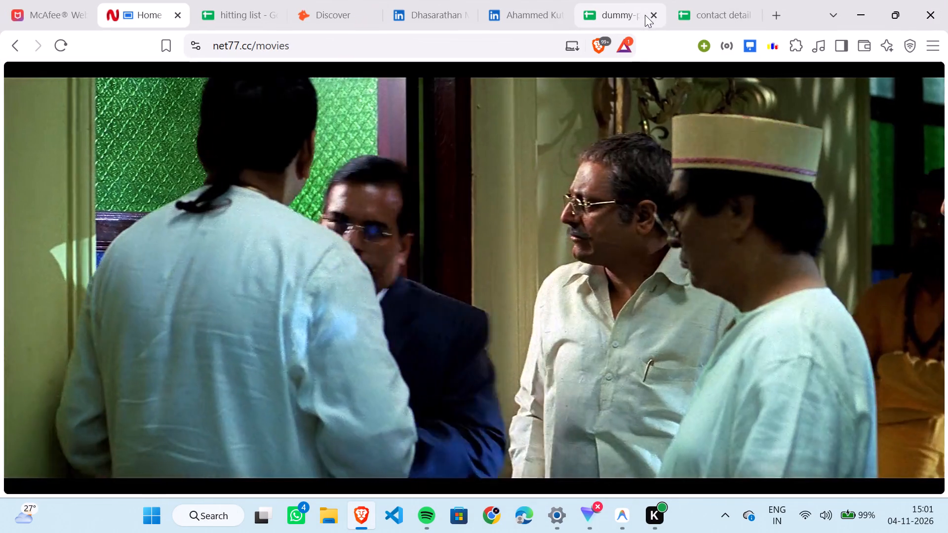
Adjust the movie's sound level with the Volume Booster extension, setting it slightly below the middle of its range.
click(797, 46)
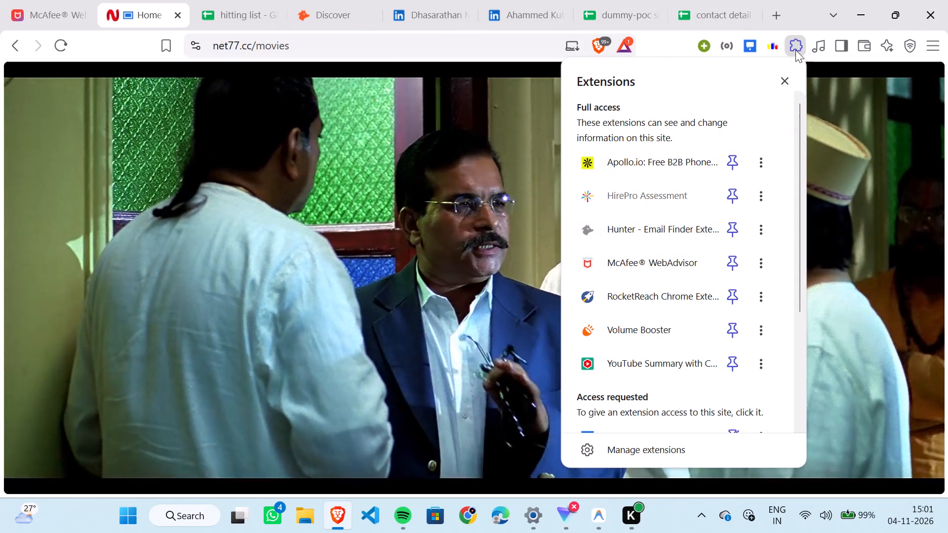
click(640, 331)
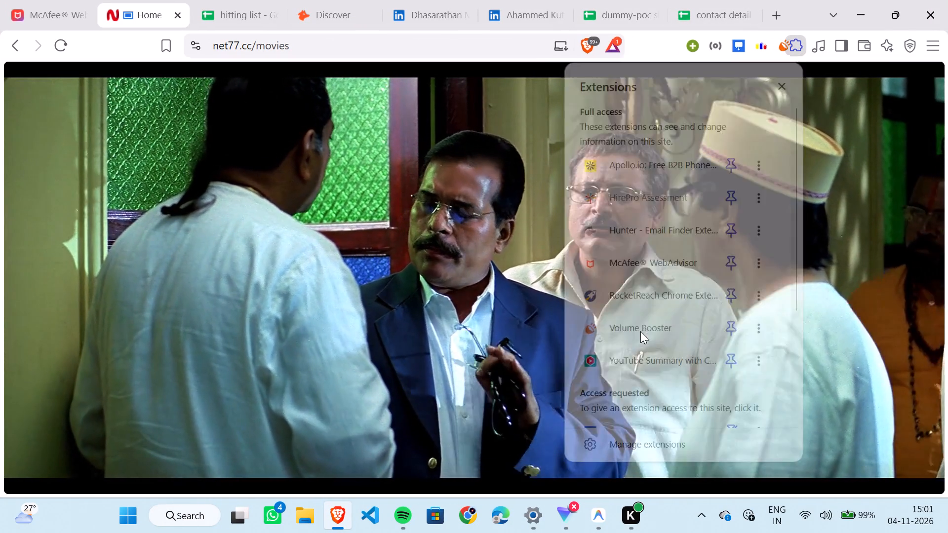
click(671, 73)
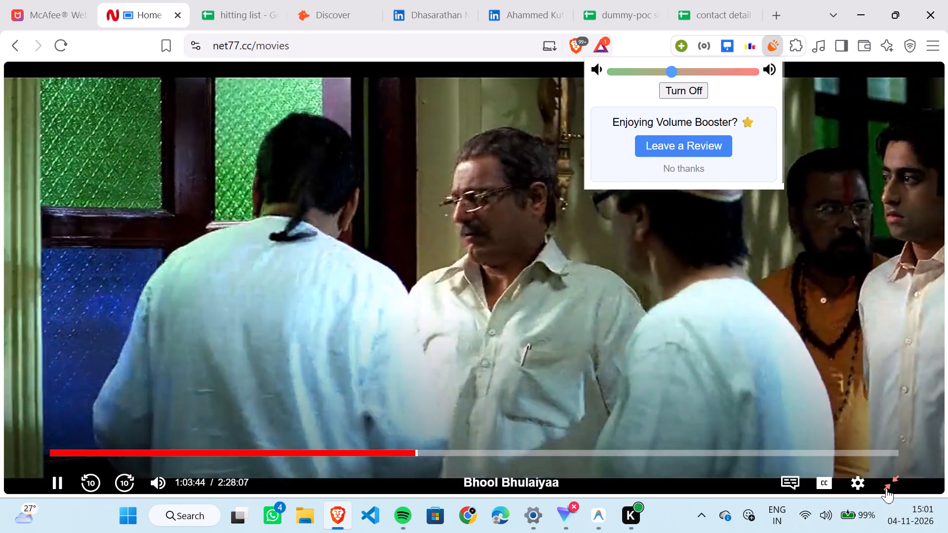
Show the Bhool Bhulaiyaa movie in full screen.
click(886, 488)
click(886, 488)
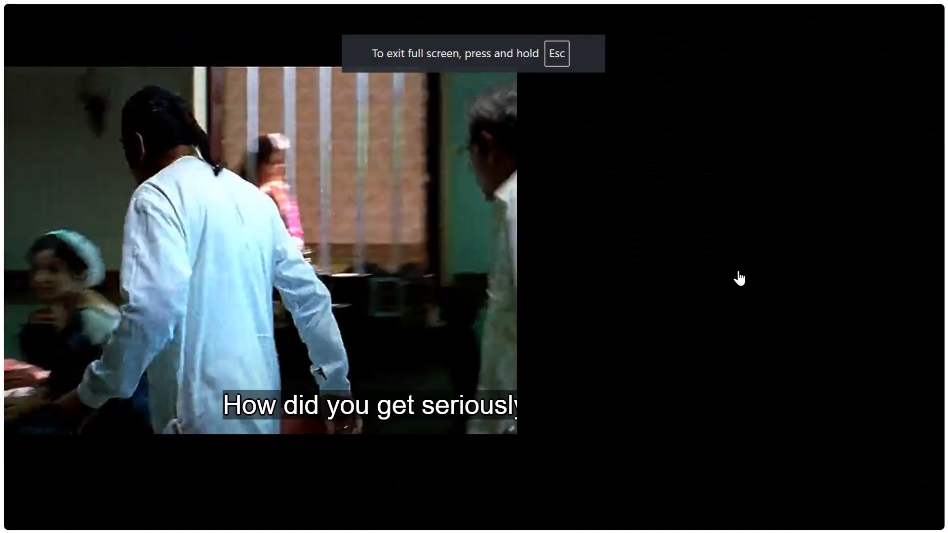